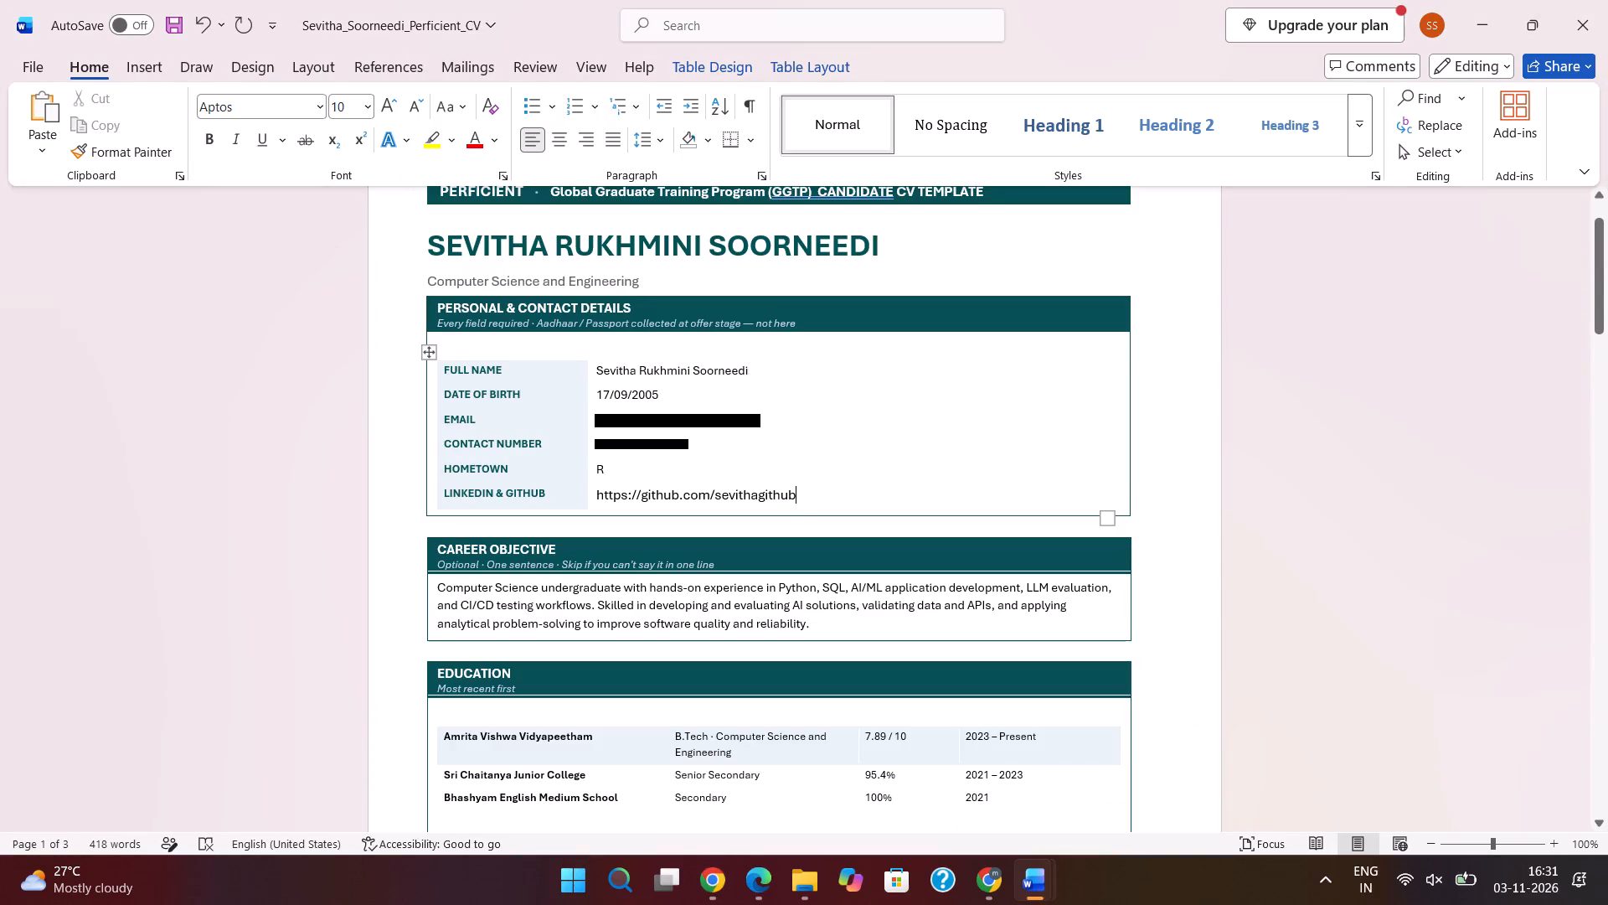
Copy the LinkedIn link address from the compiled resume in Overleaf in Chrome and insert it before the GitHub link, separated by "&".
click(598, 495)
key(alt+Tab)
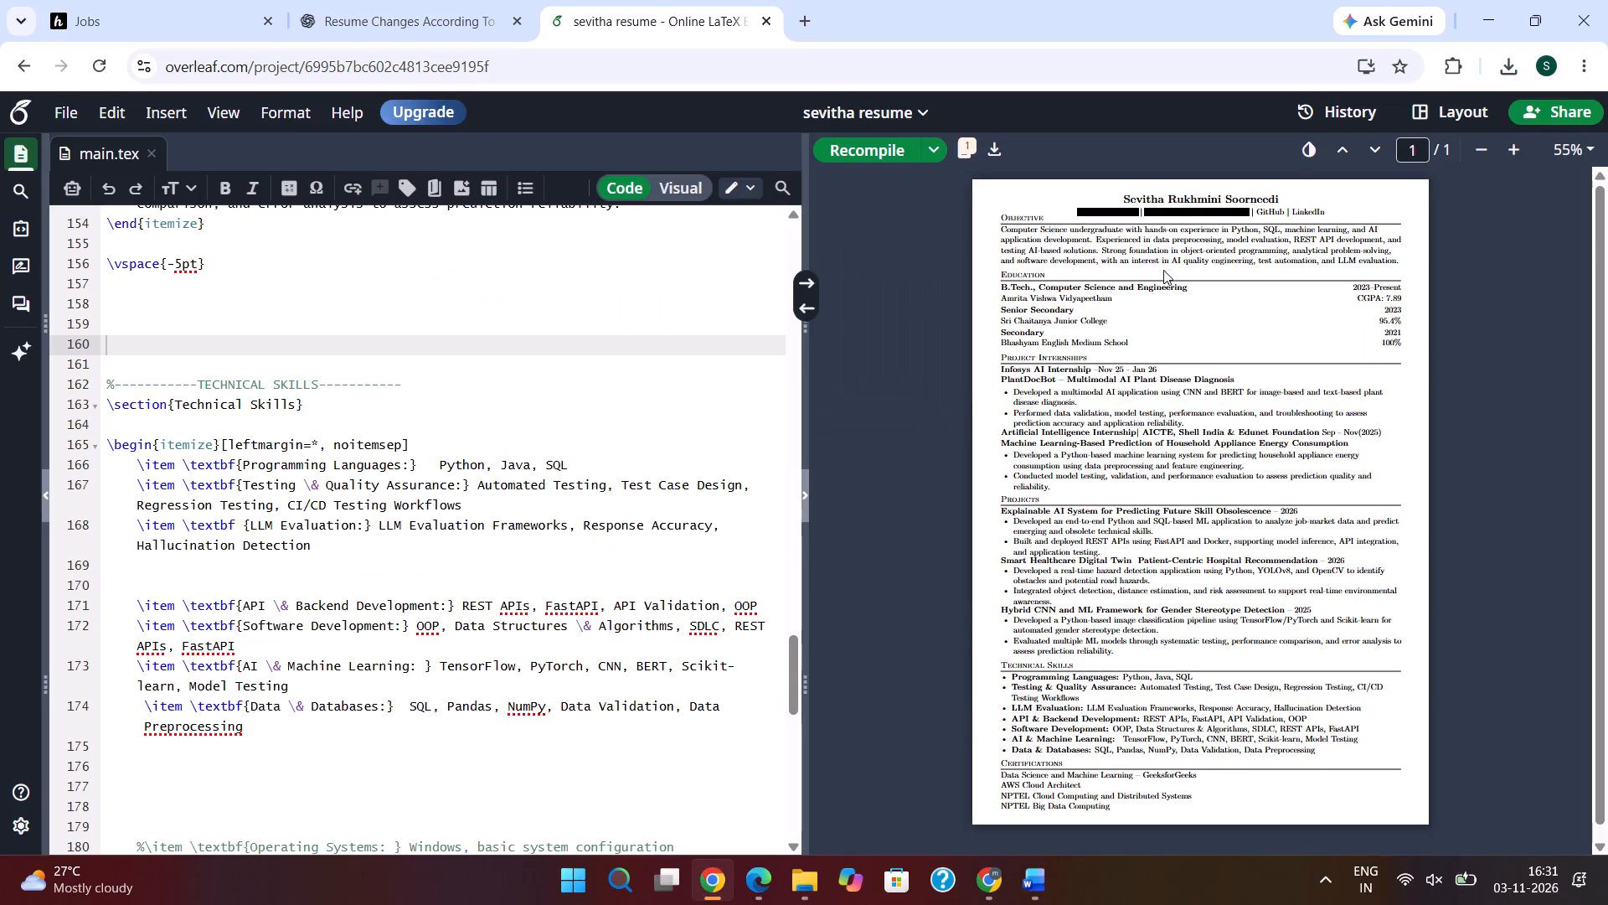
right_click(1300, 208)
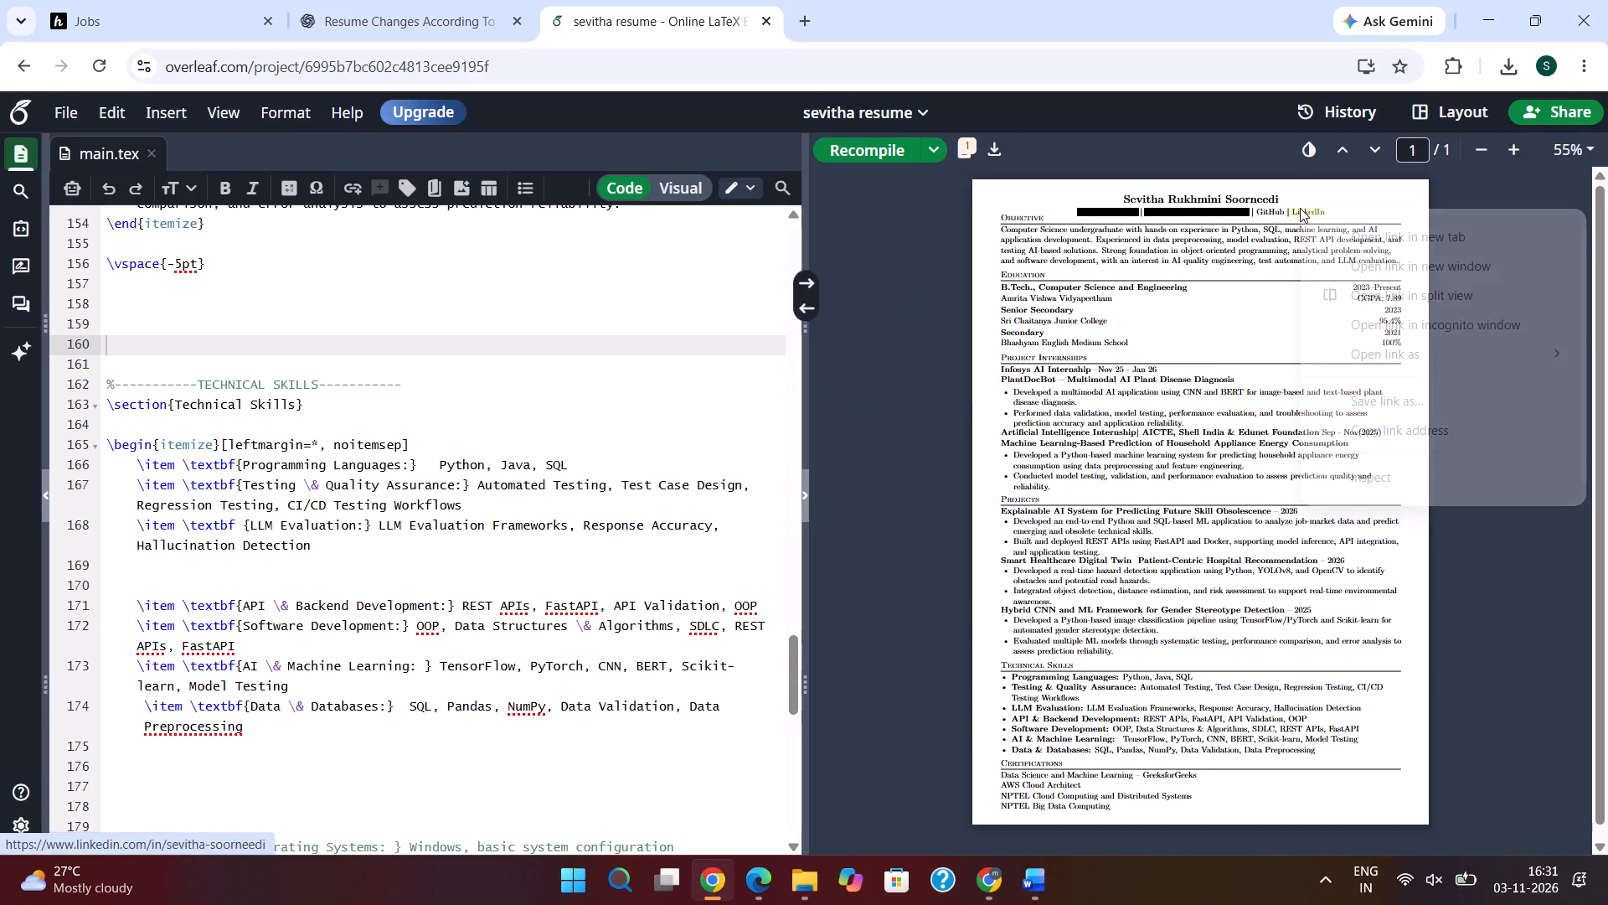
click(1375, 430)
key(alt+Tab)
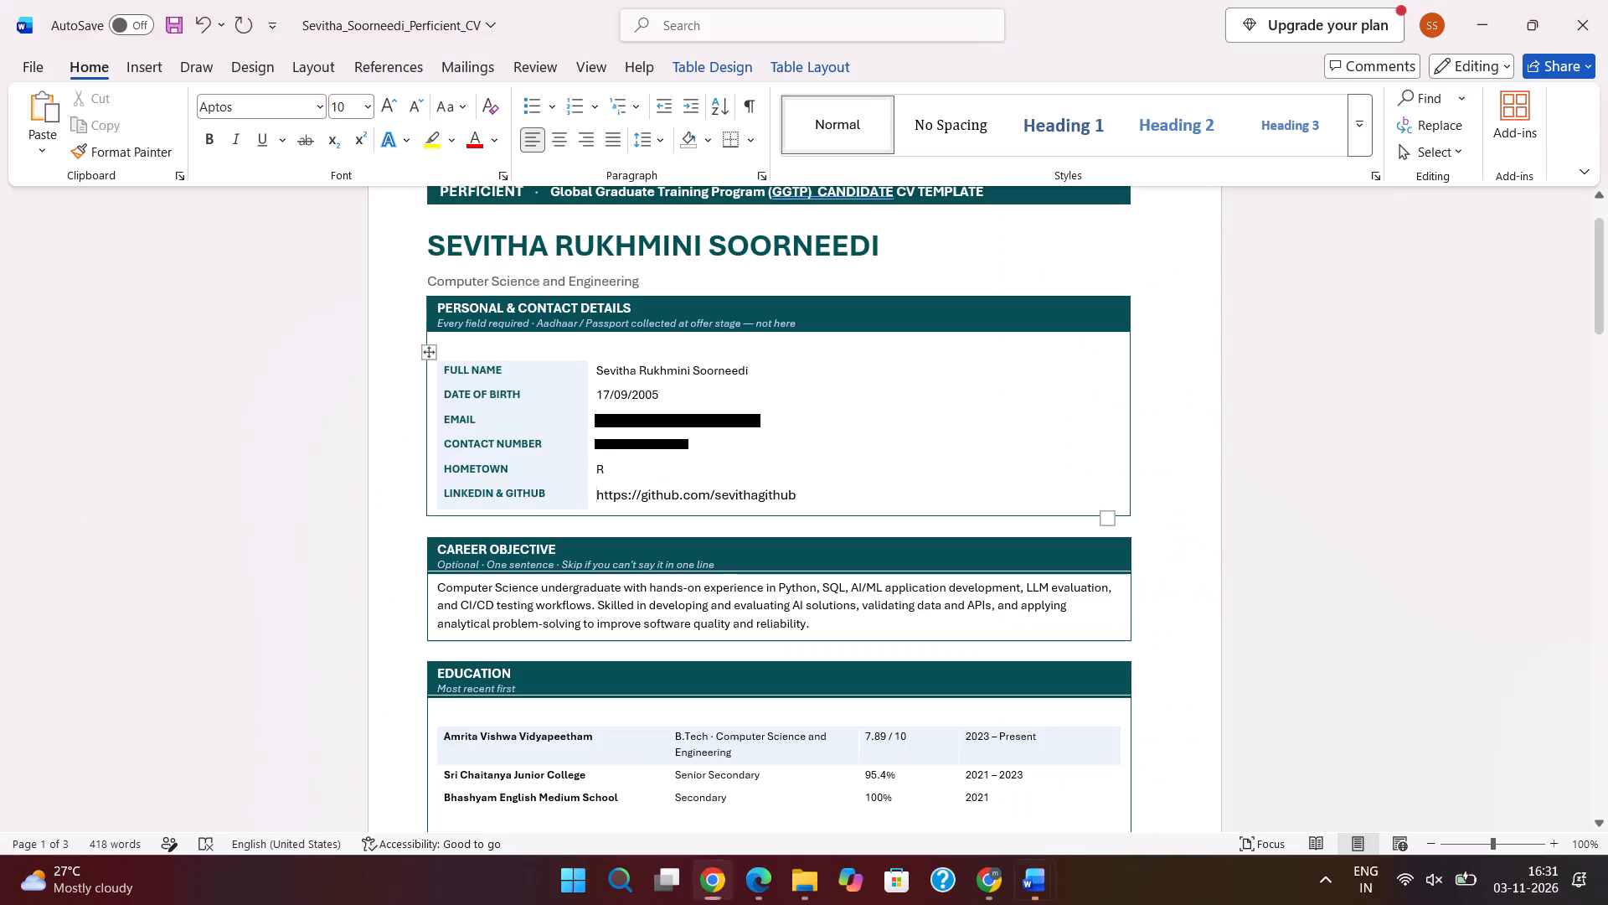
key(ctrl+v)
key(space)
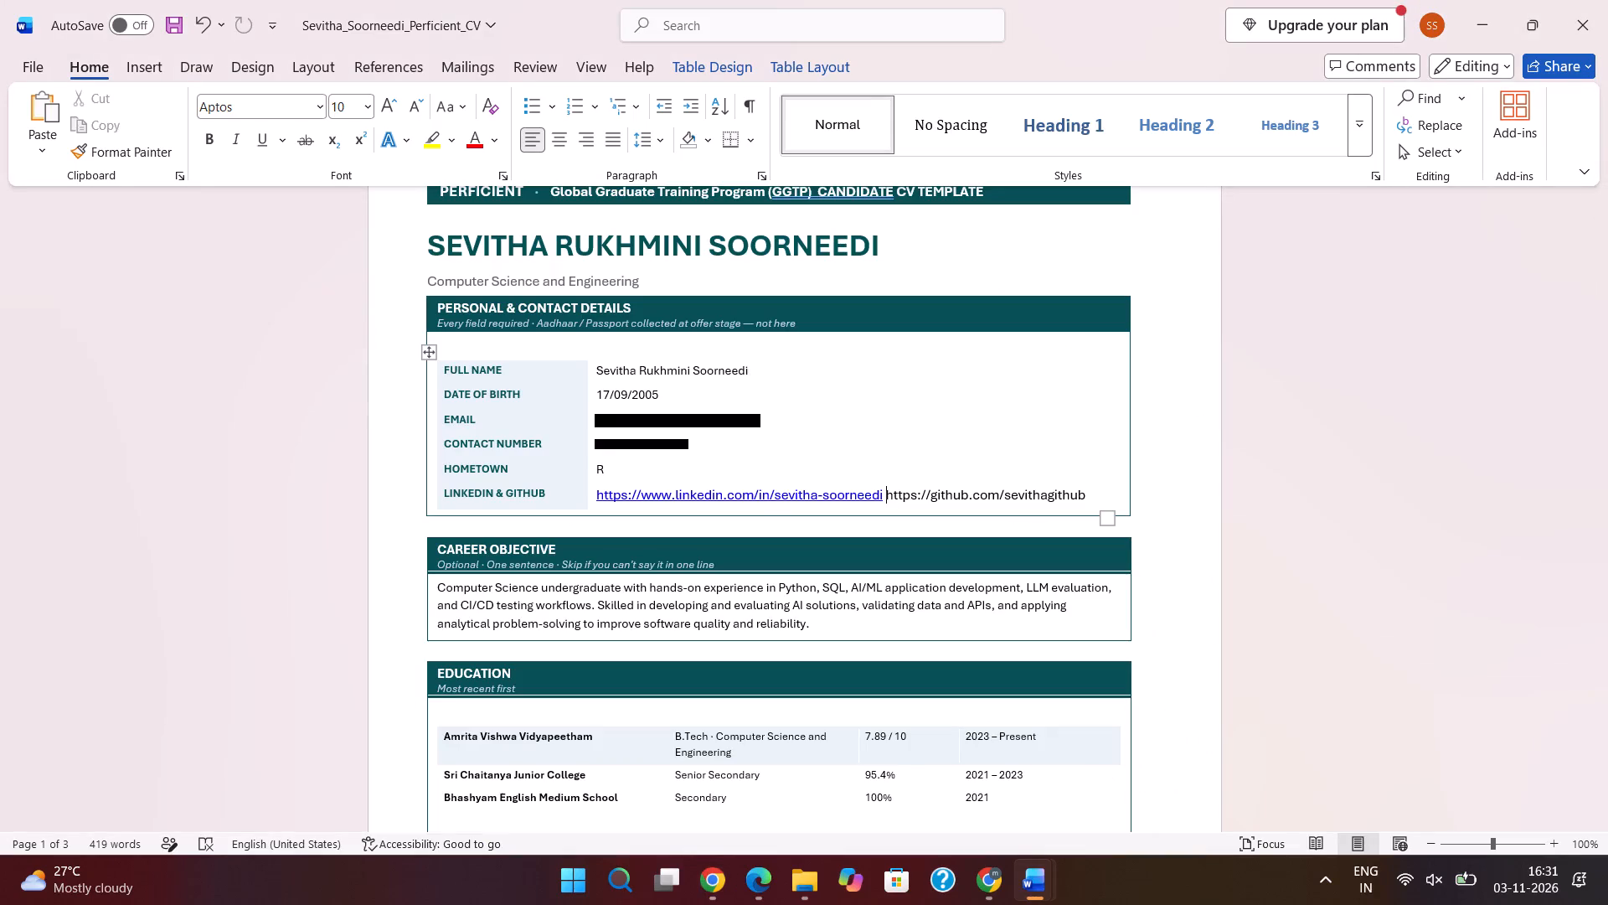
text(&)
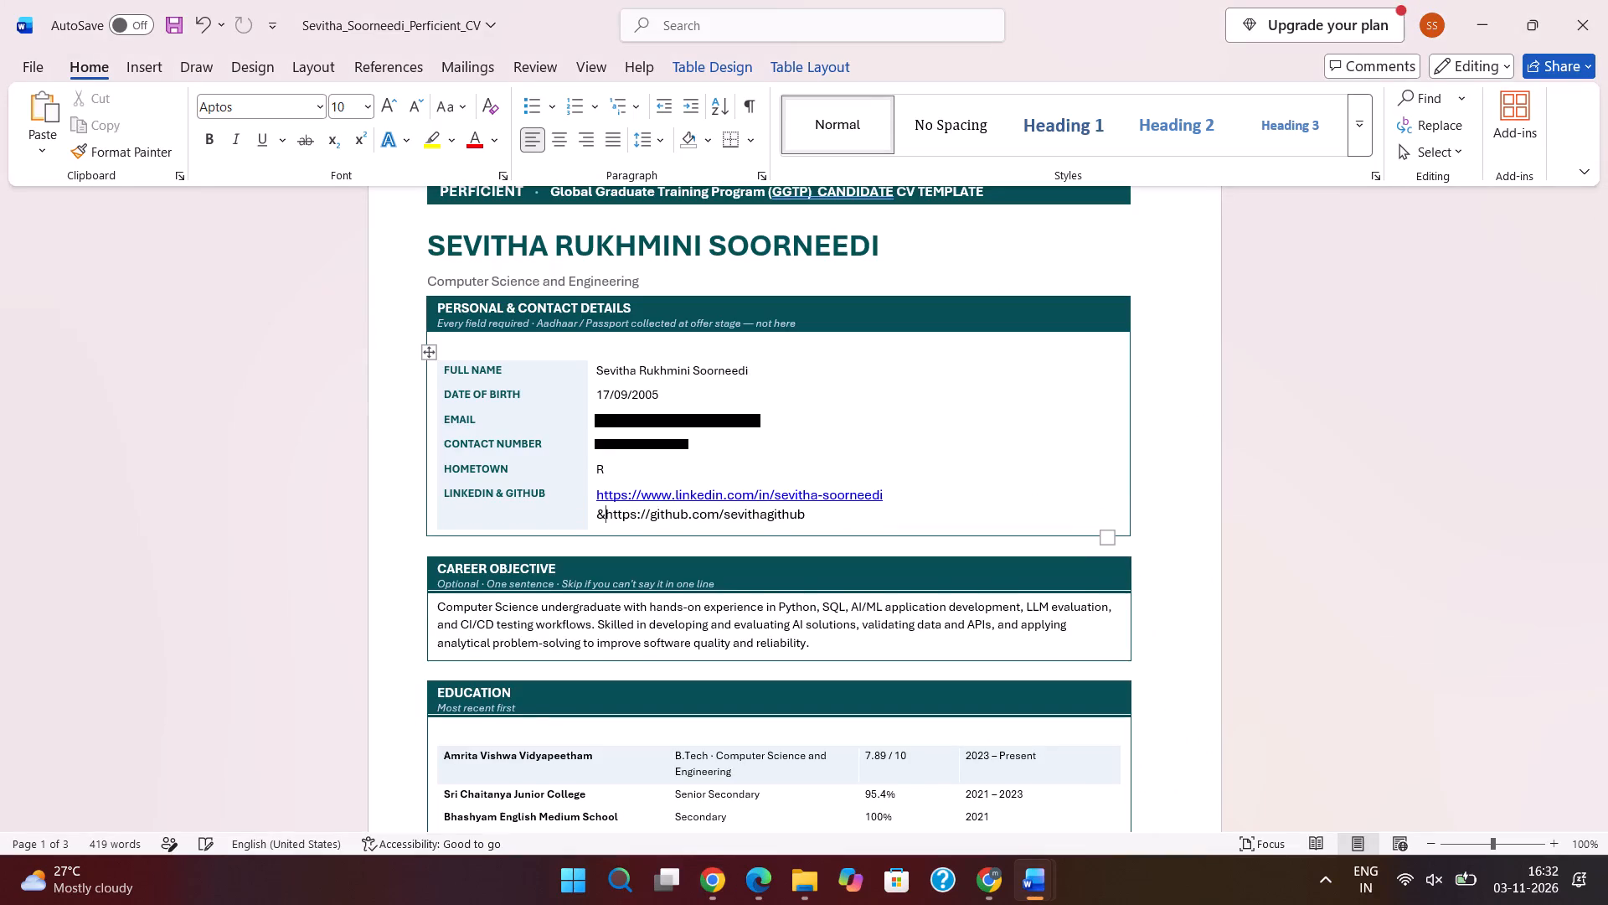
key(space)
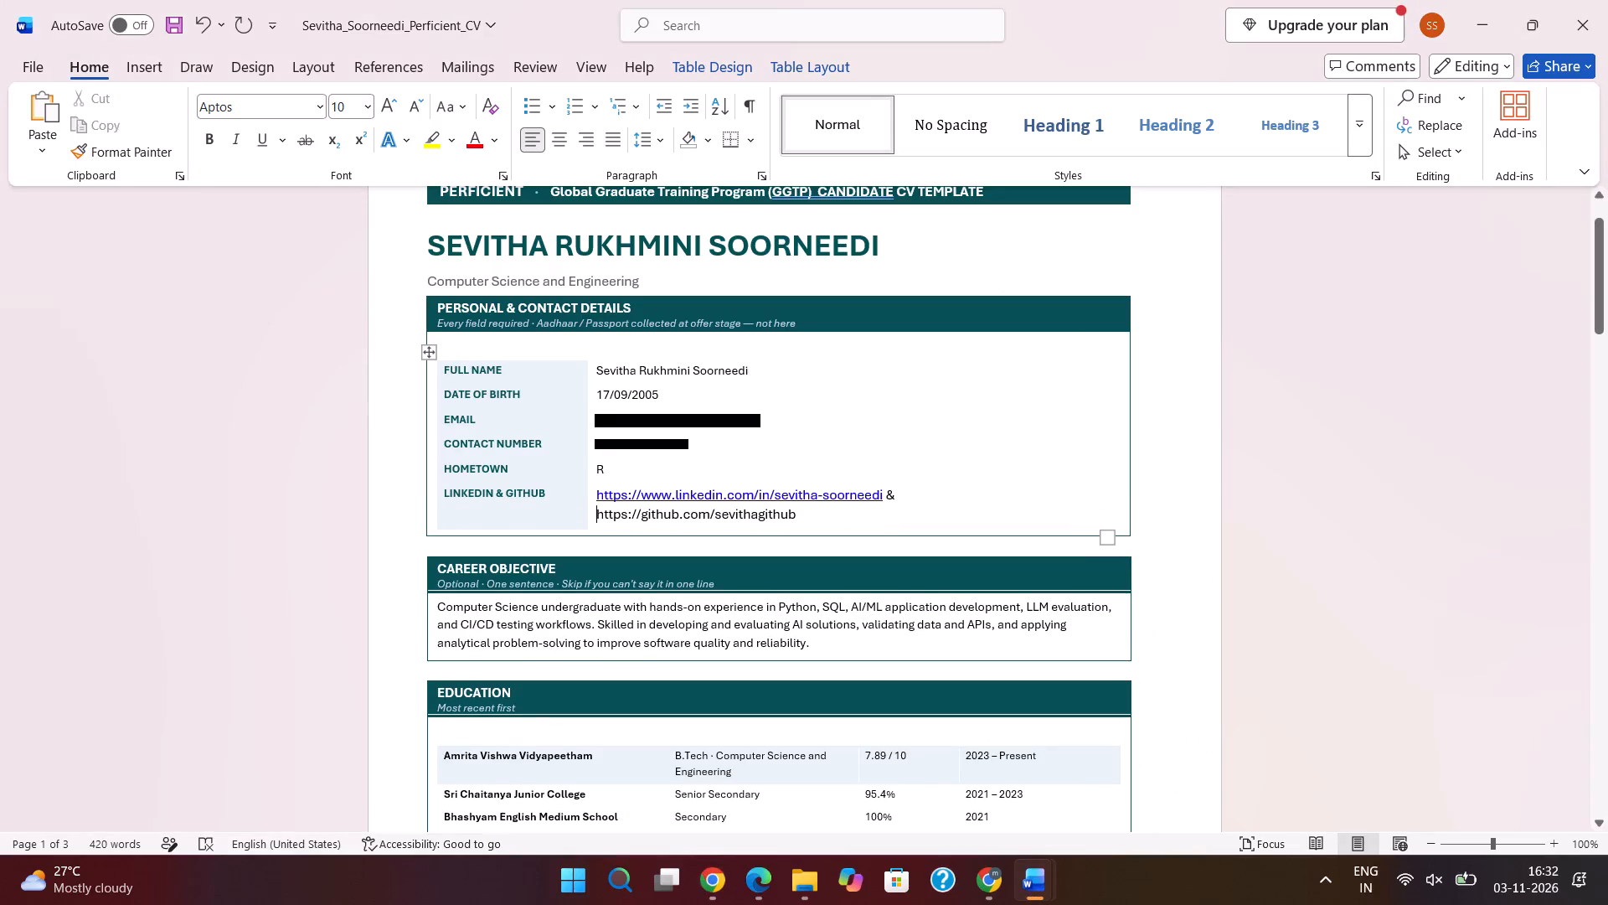
Cut and reinsert the plain-text GitHub address in the personal details table as a live hyperlink.
click(777, 518)
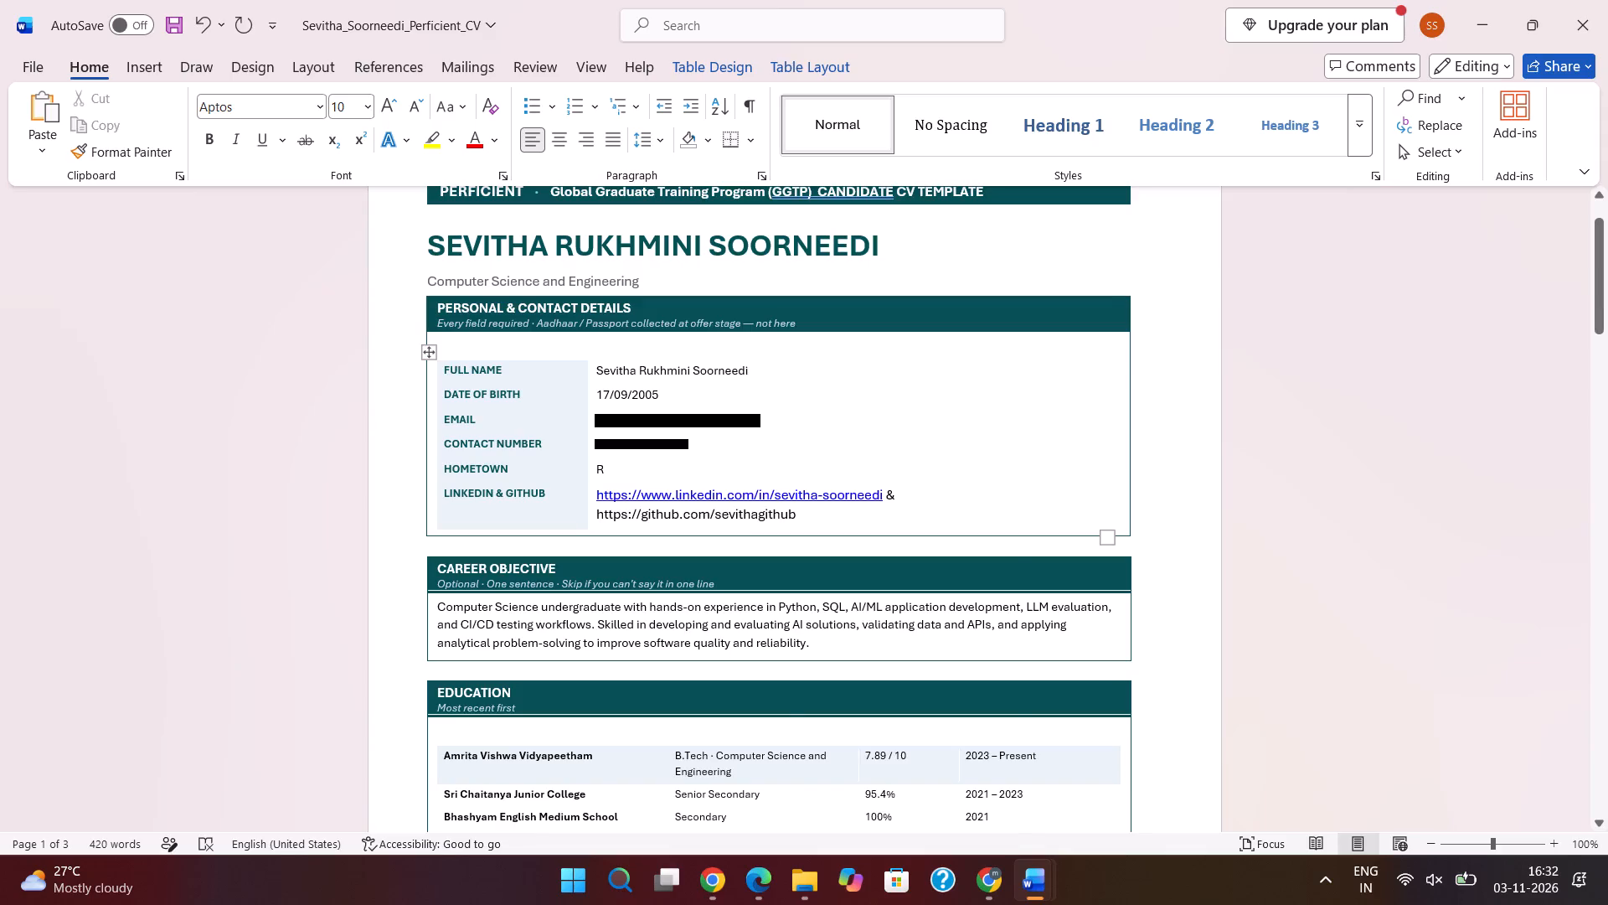
right_click(777, 518)
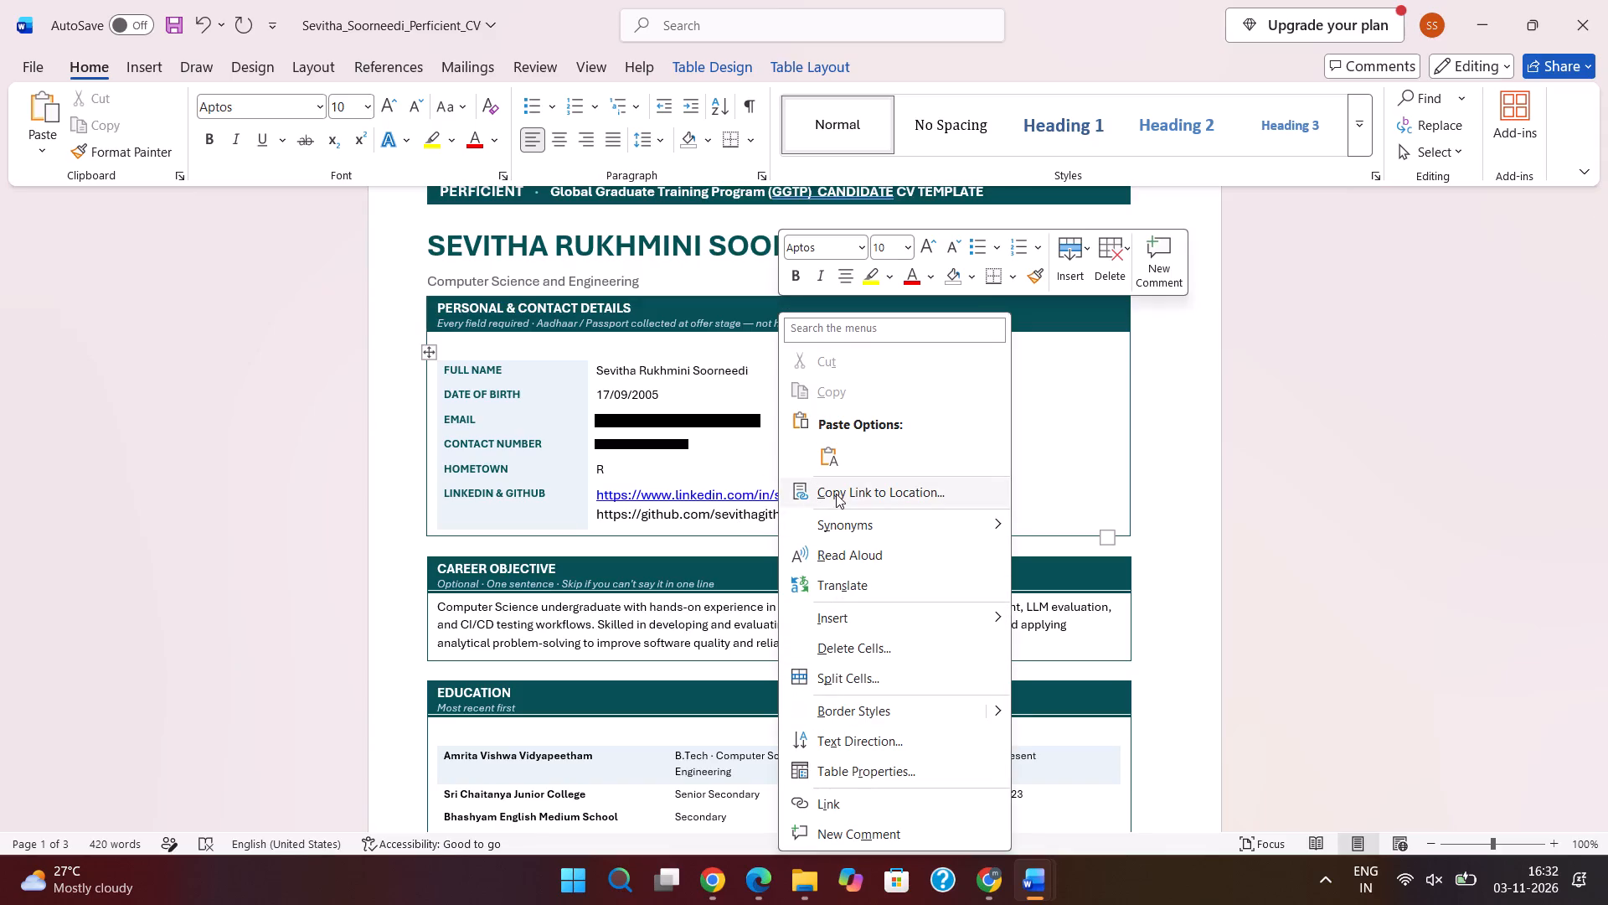
click(703, 516)
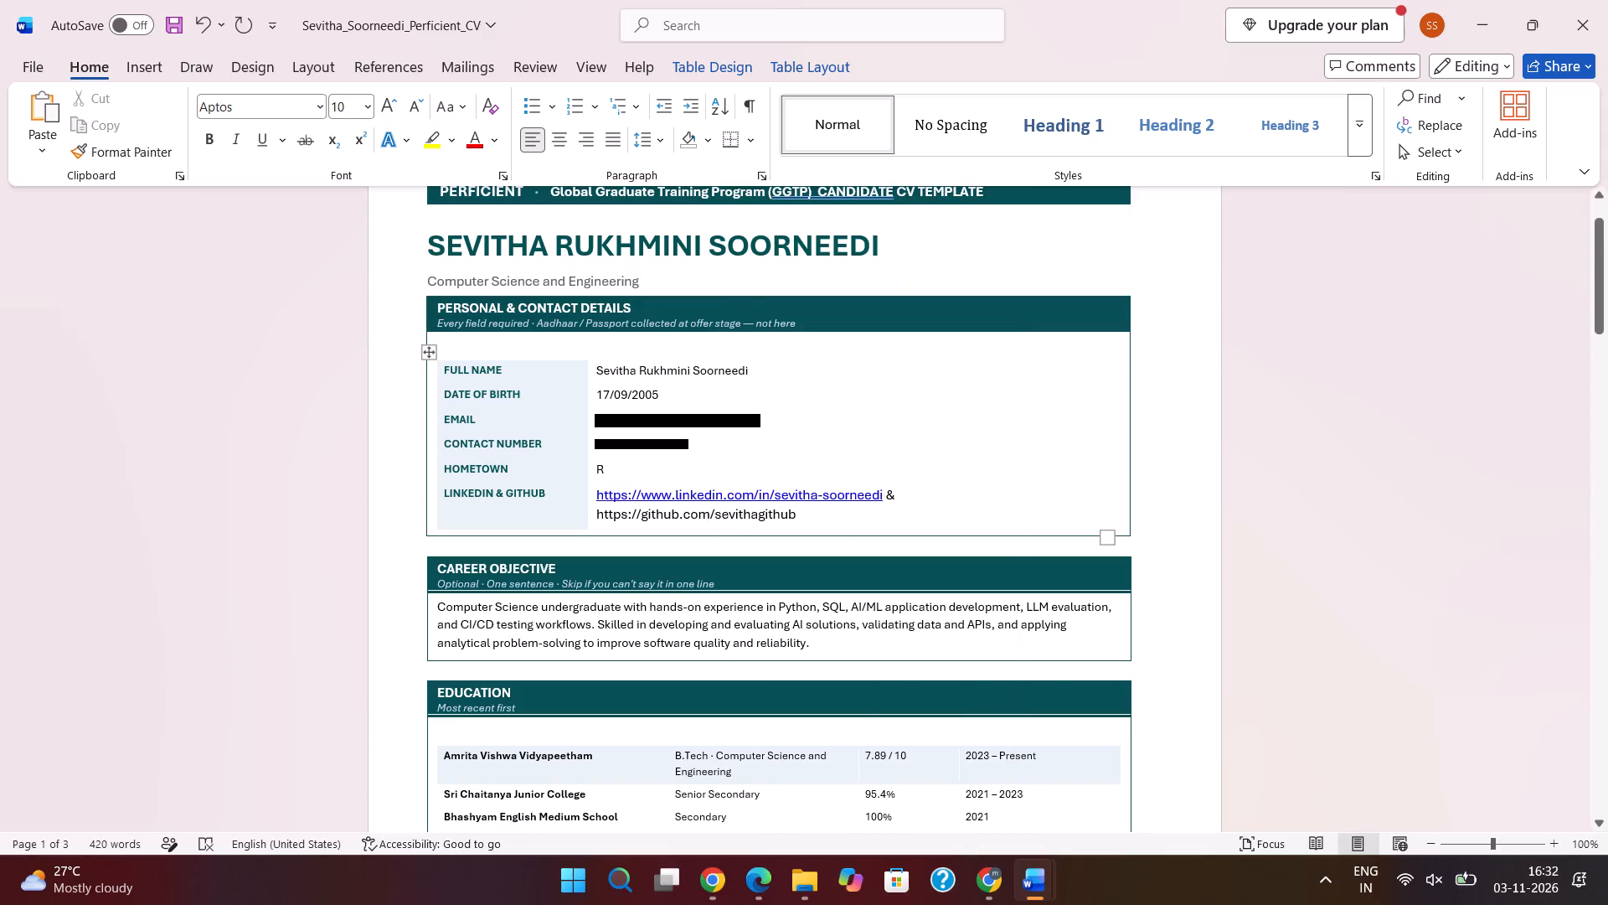
drag(803, 513, 595, 516)
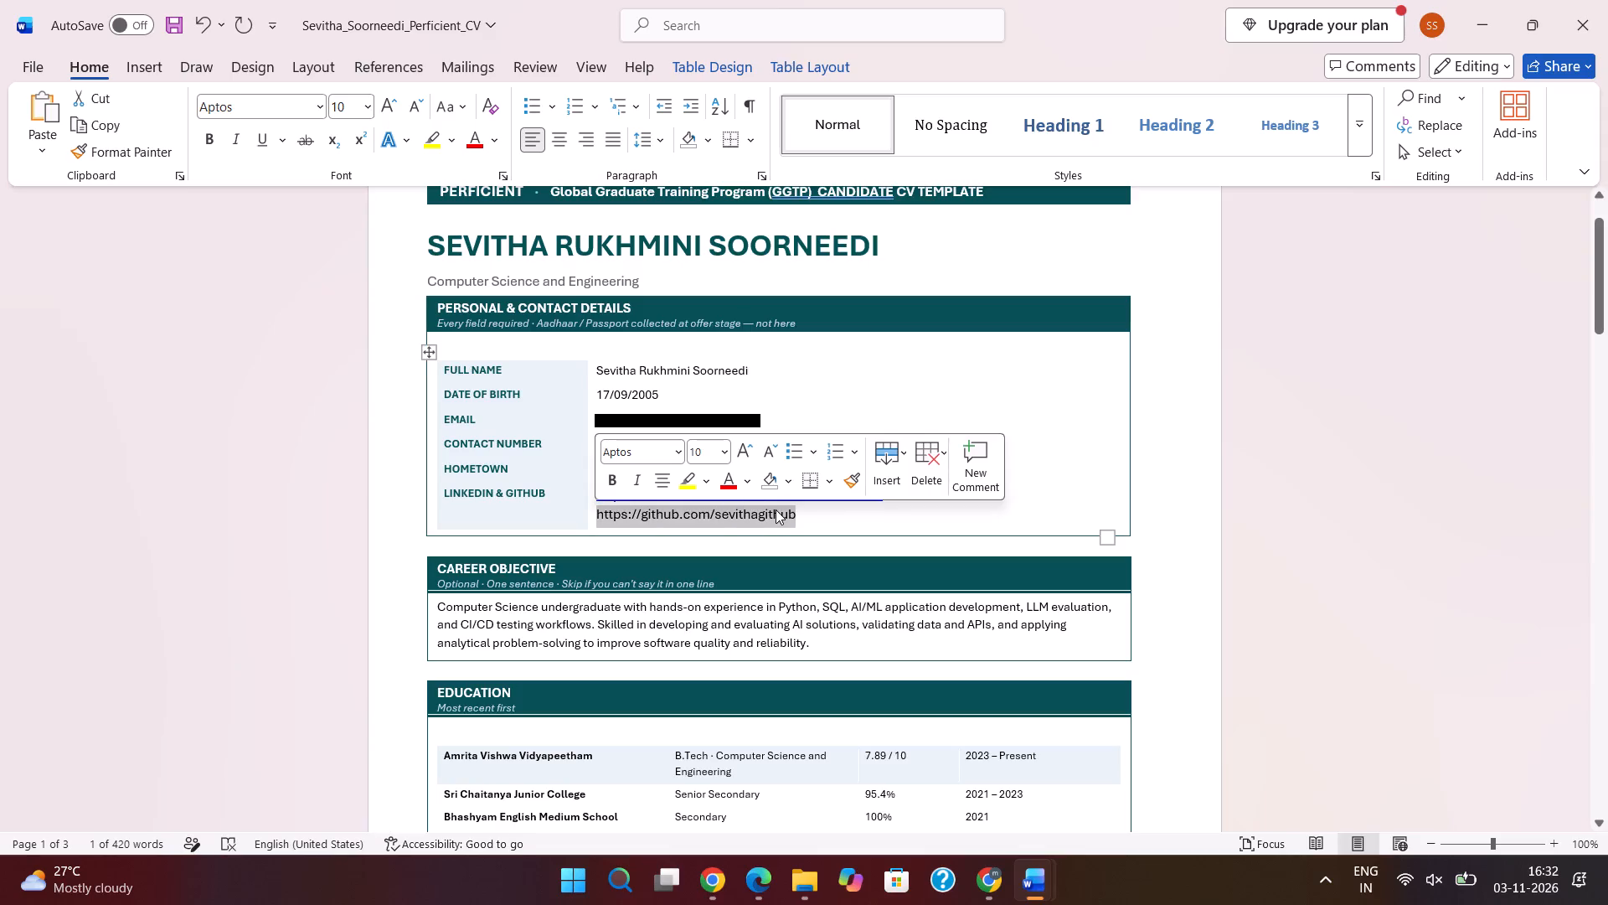
key(ctrl+x)
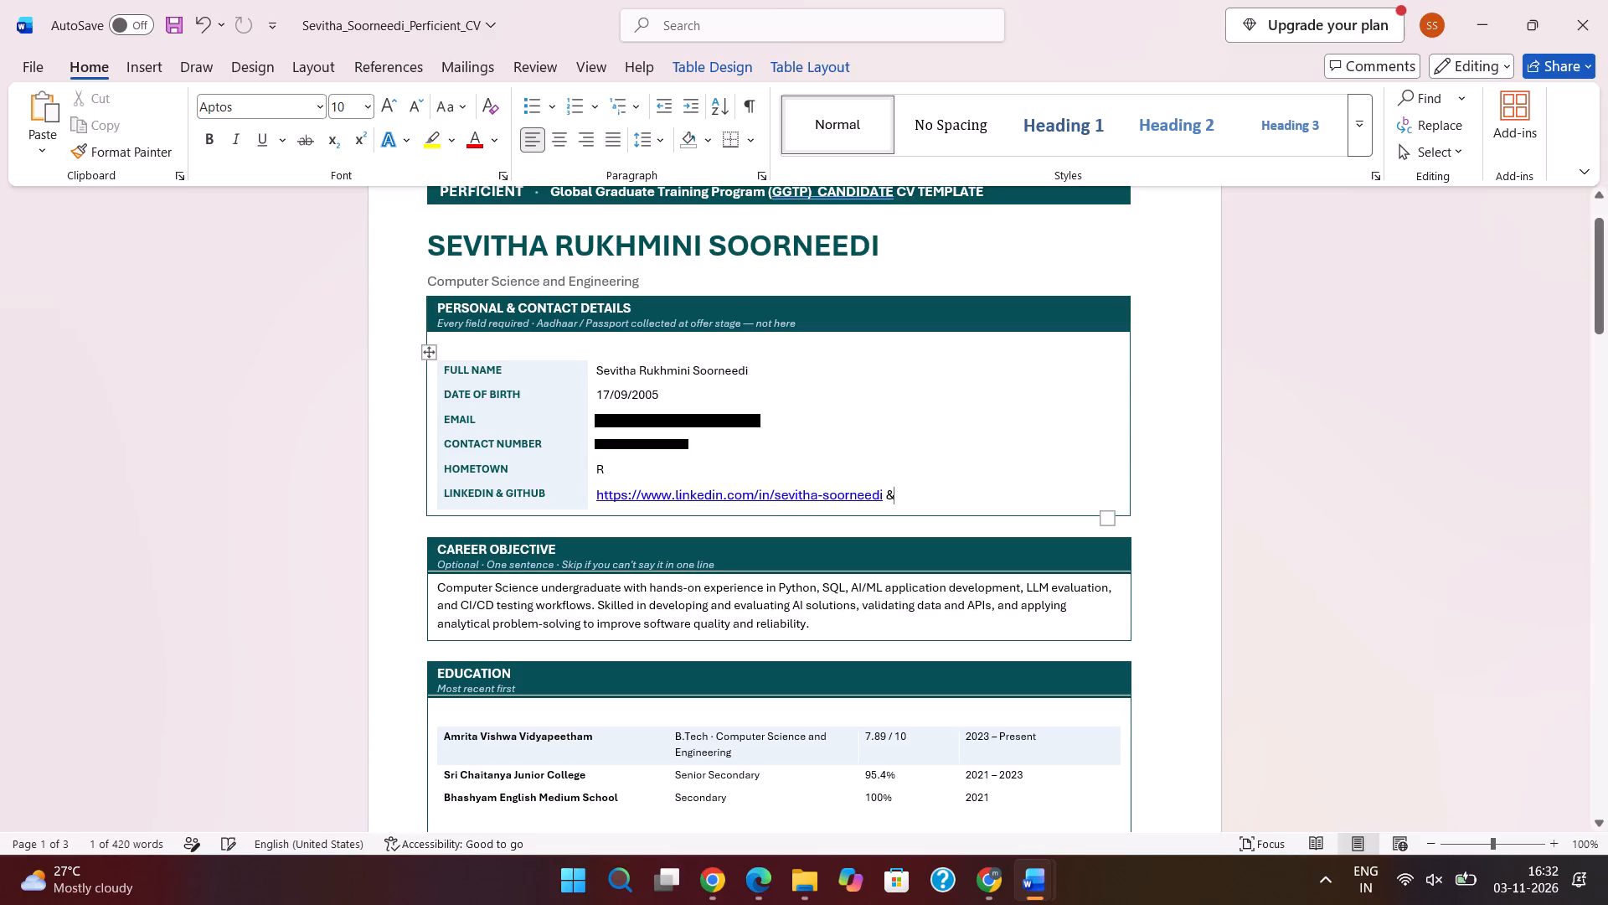
key(ctrl+v)
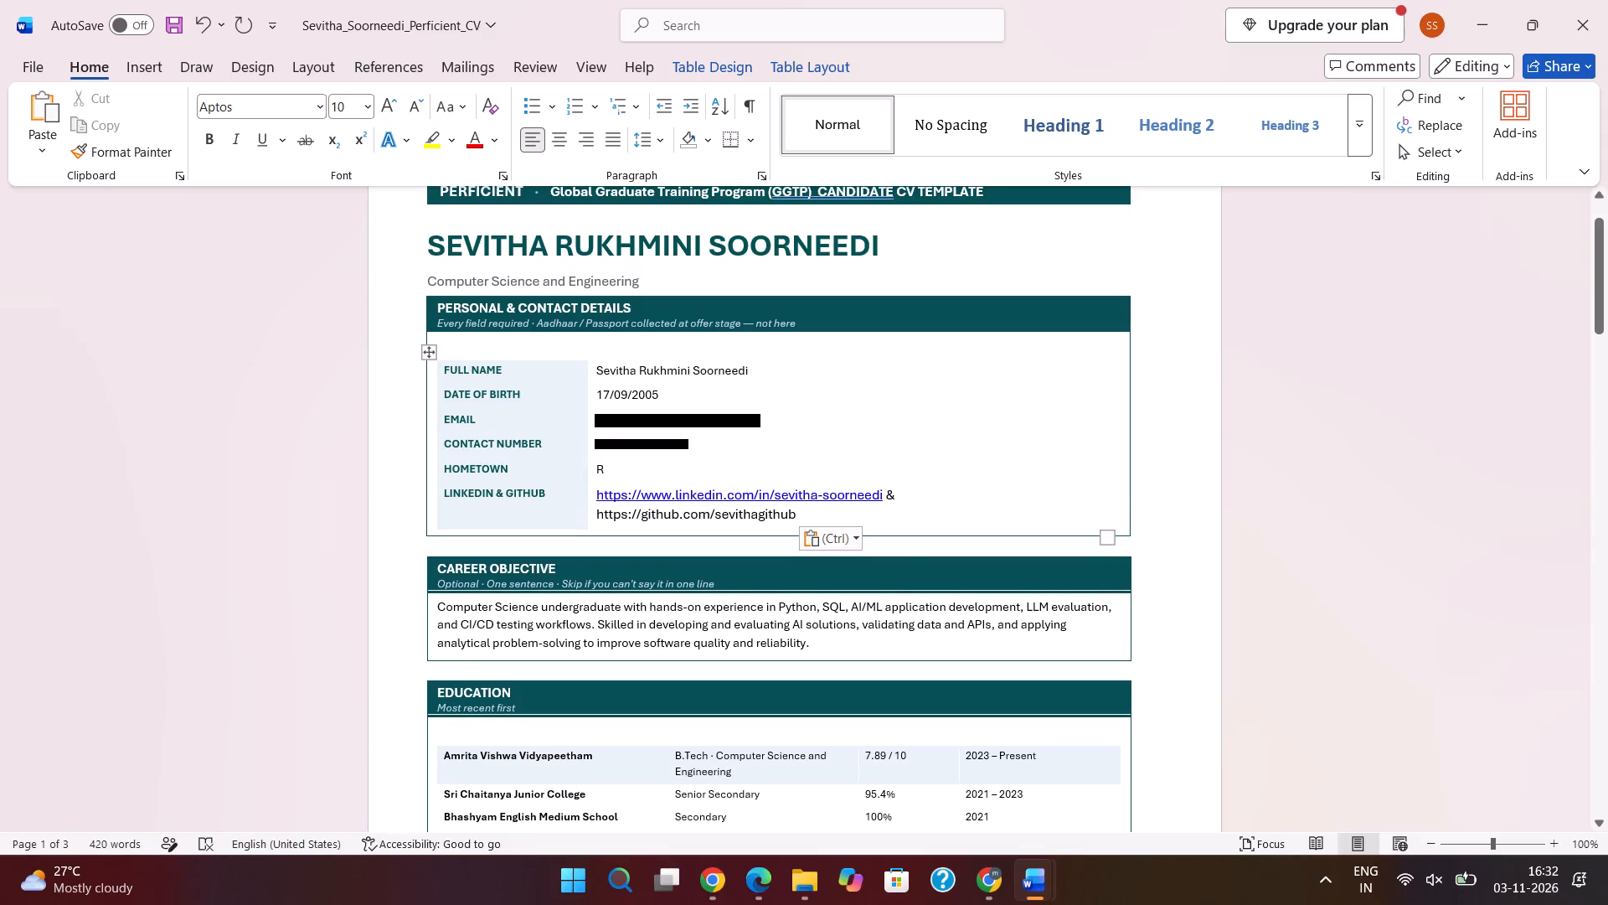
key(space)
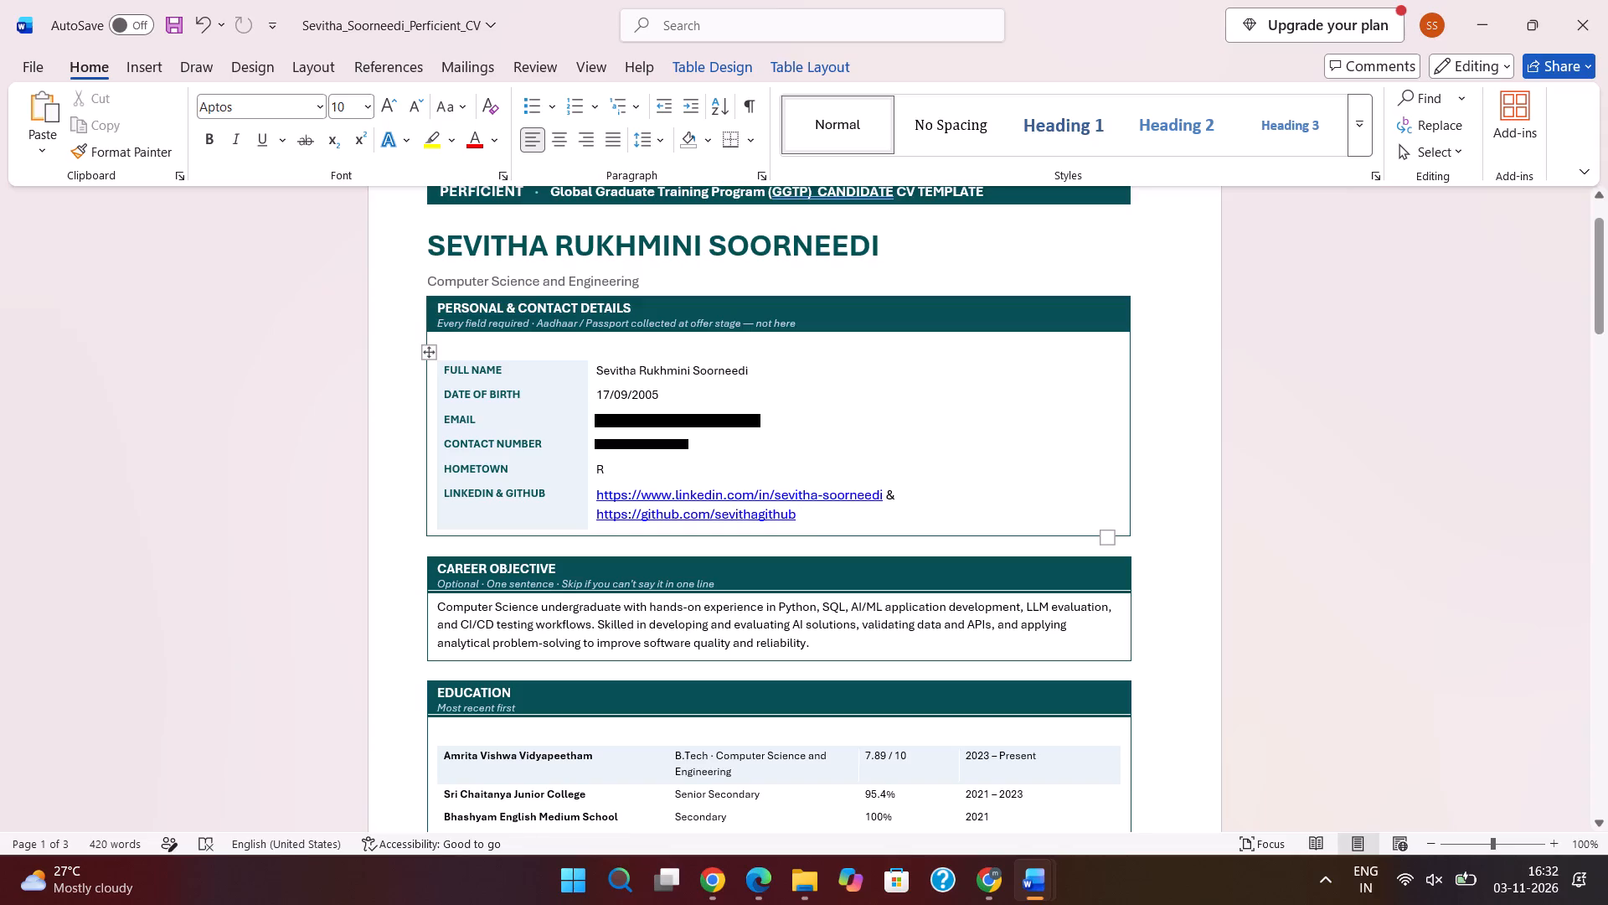
click(859, 535)
Complete the hometown entry in the personal details table as Rajahmundry.
click(631, 475)
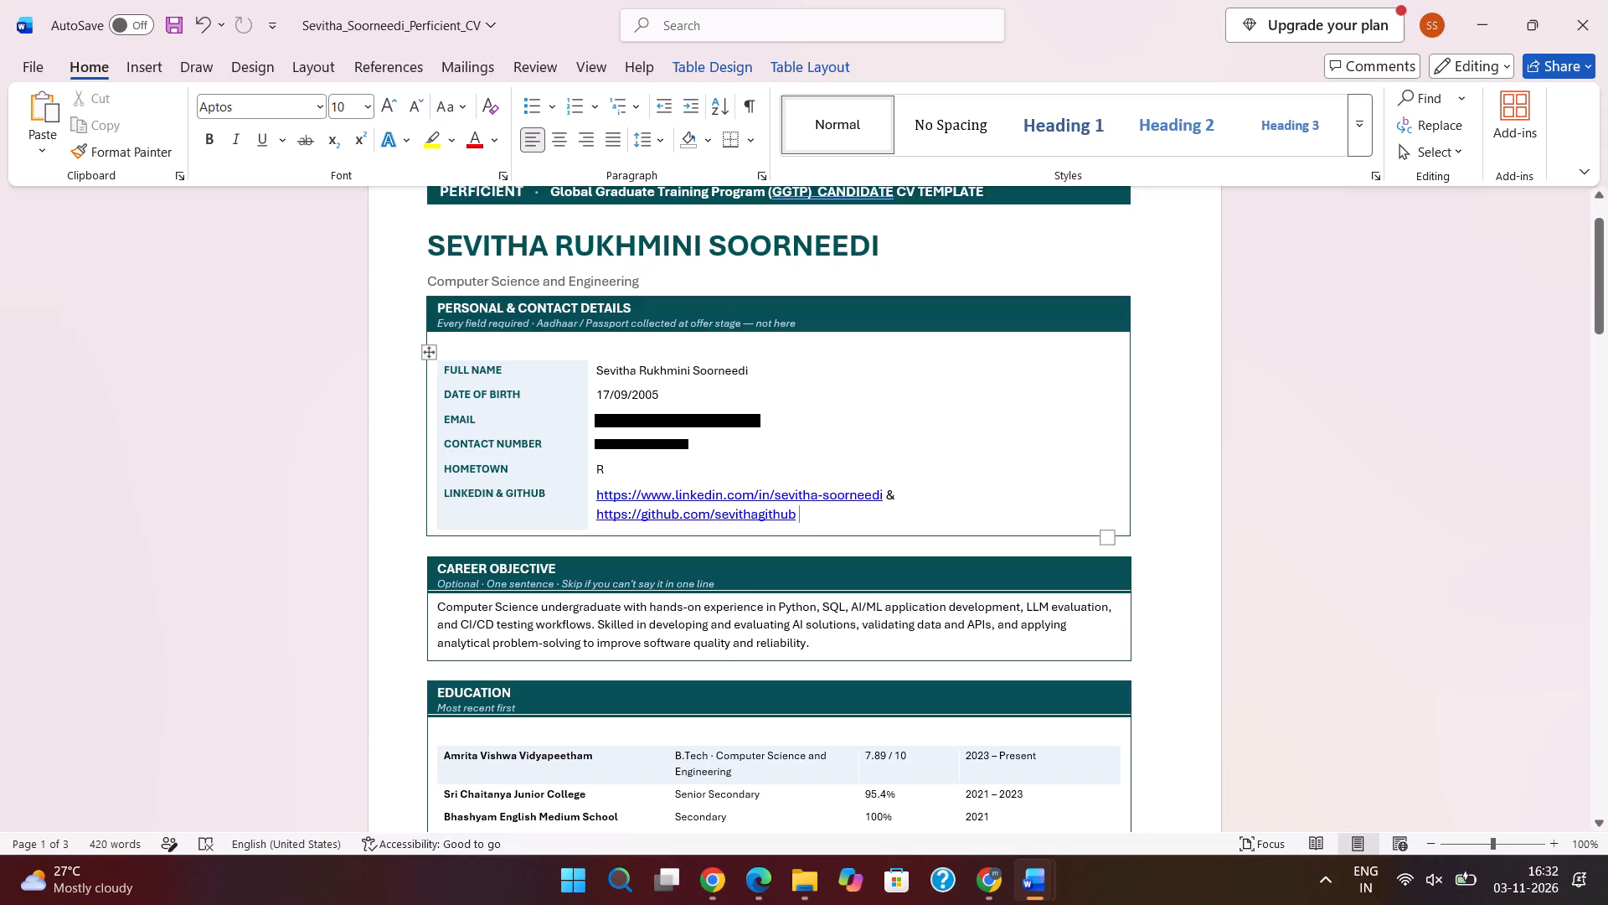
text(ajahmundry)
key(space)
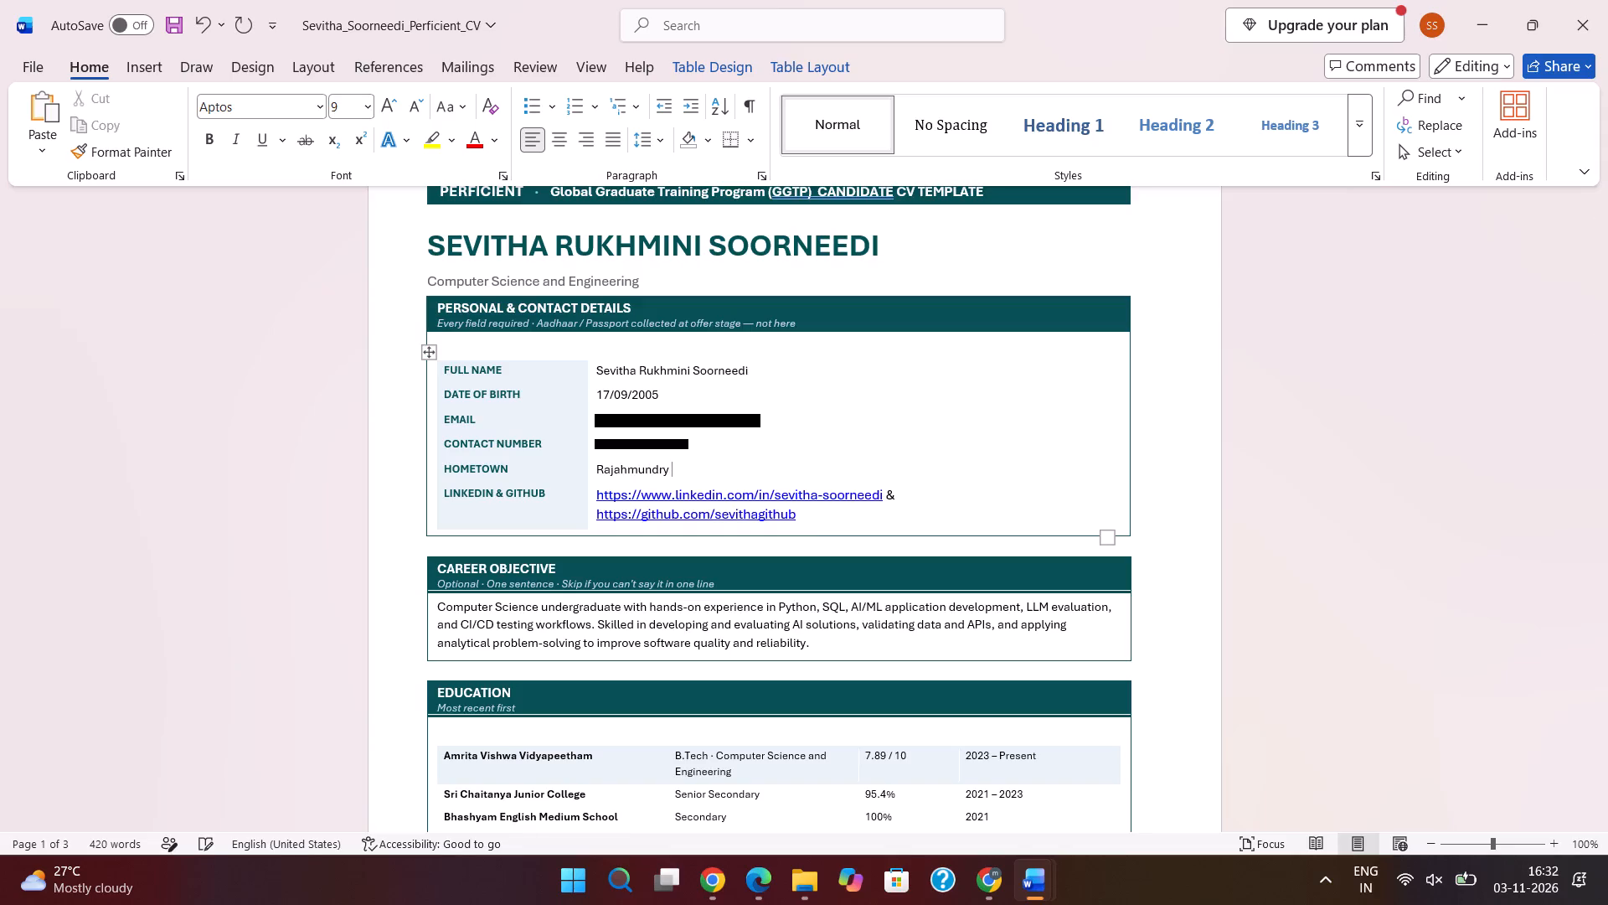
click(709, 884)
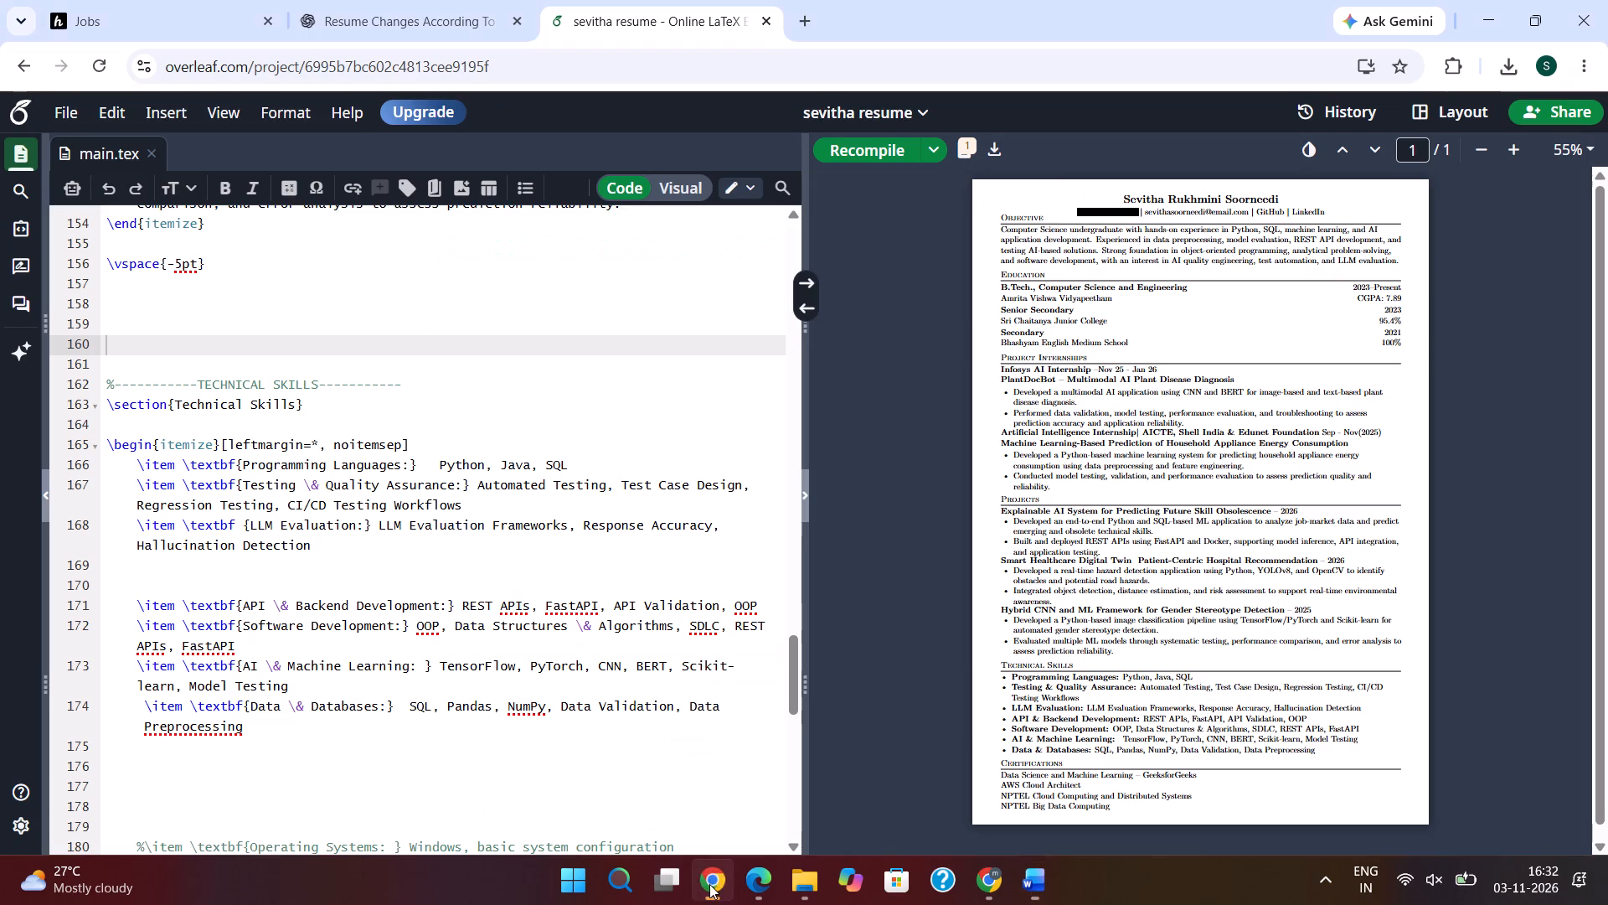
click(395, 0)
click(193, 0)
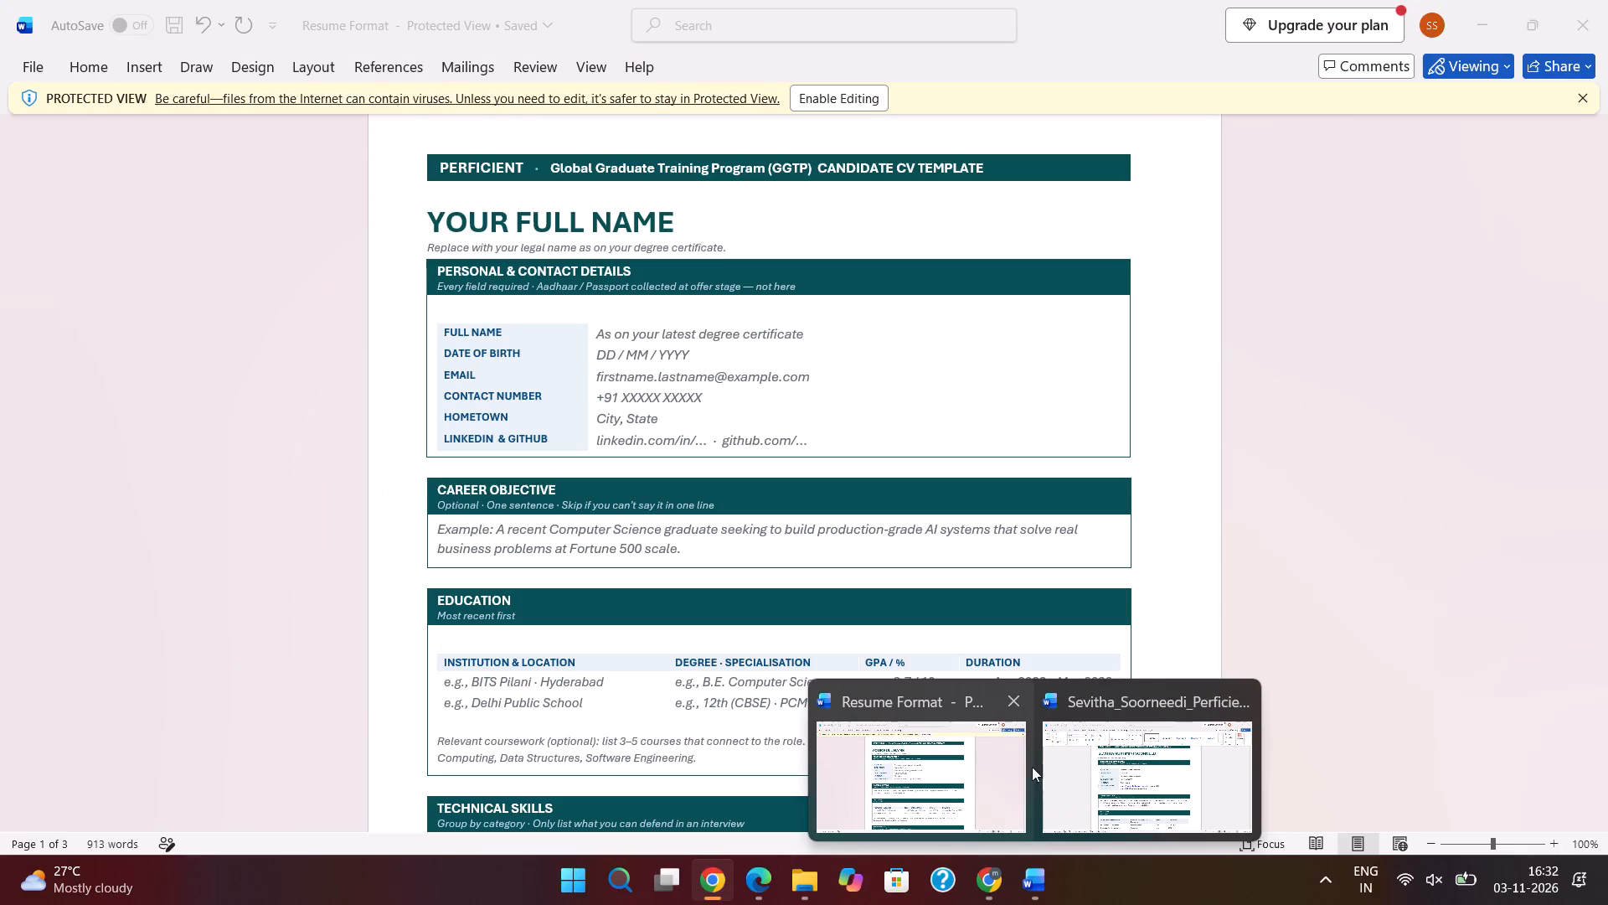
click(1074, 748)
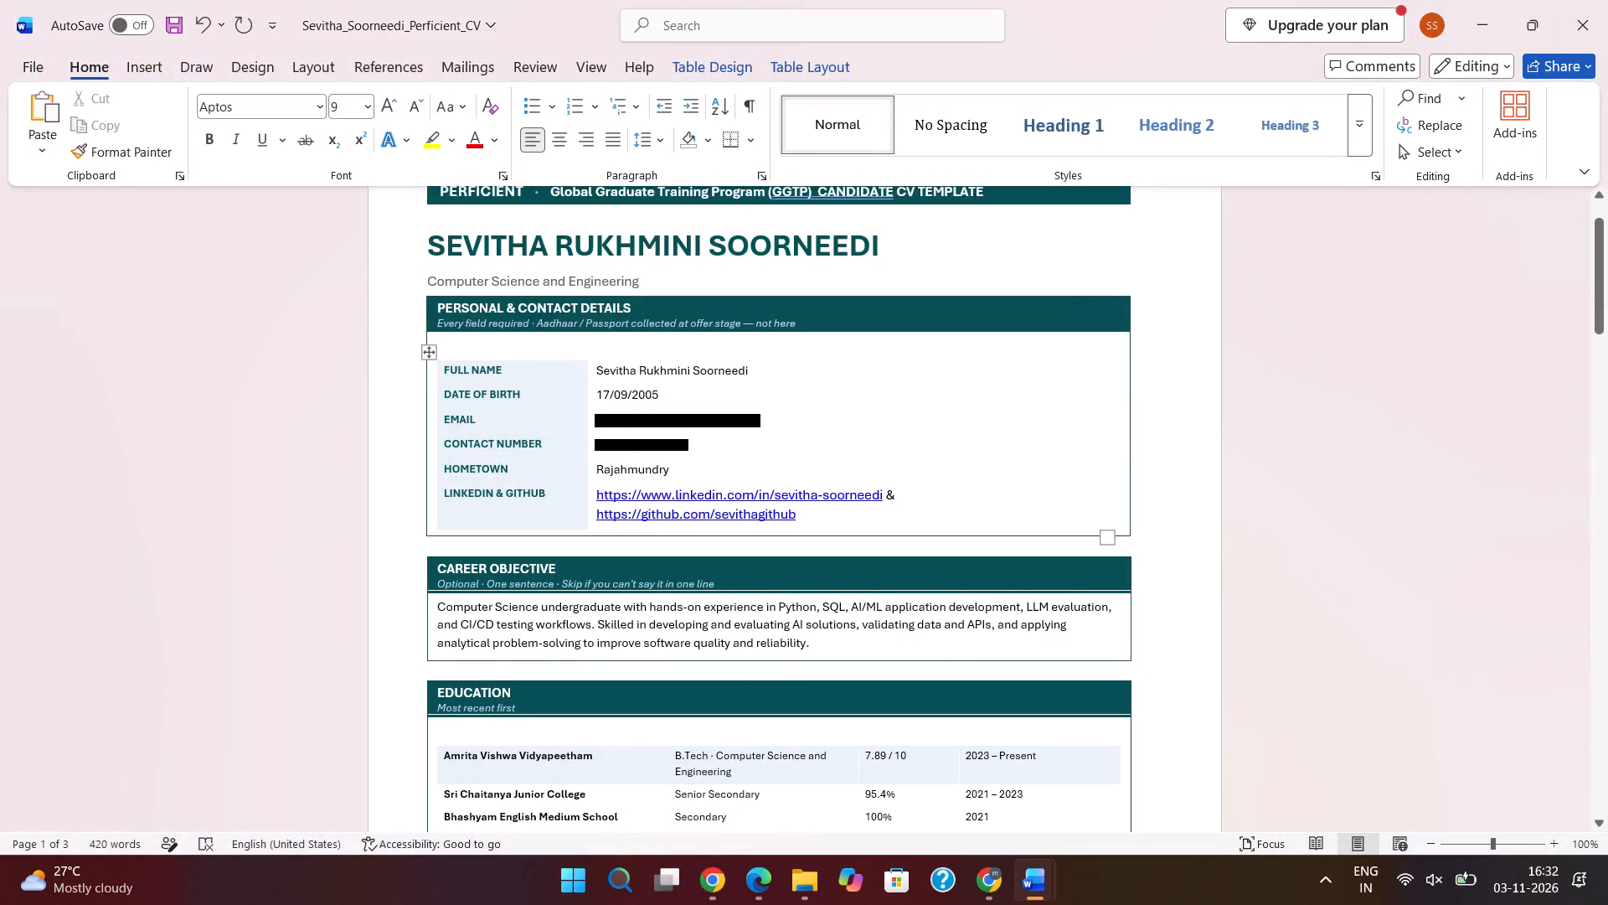
Extend the hometown entry to "Rajahmundry, East Godavari, Andhra Pradesh" and save the CV.
key(BackSpace)
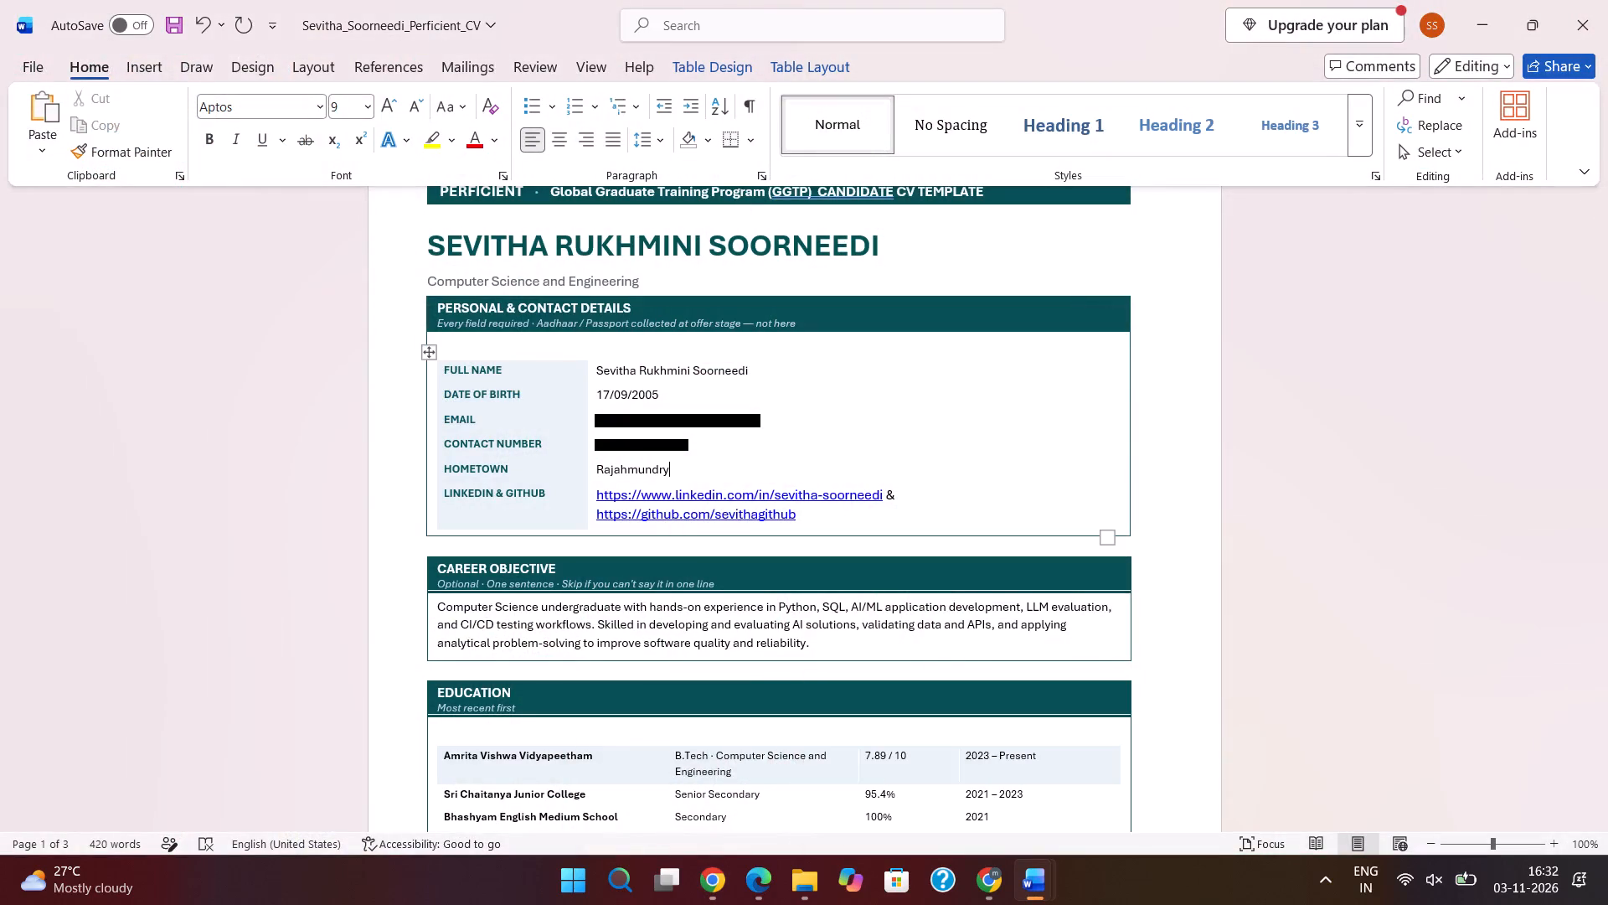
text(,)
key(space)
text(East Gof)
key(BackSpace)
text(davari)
scroll(662, 456, down, 1)
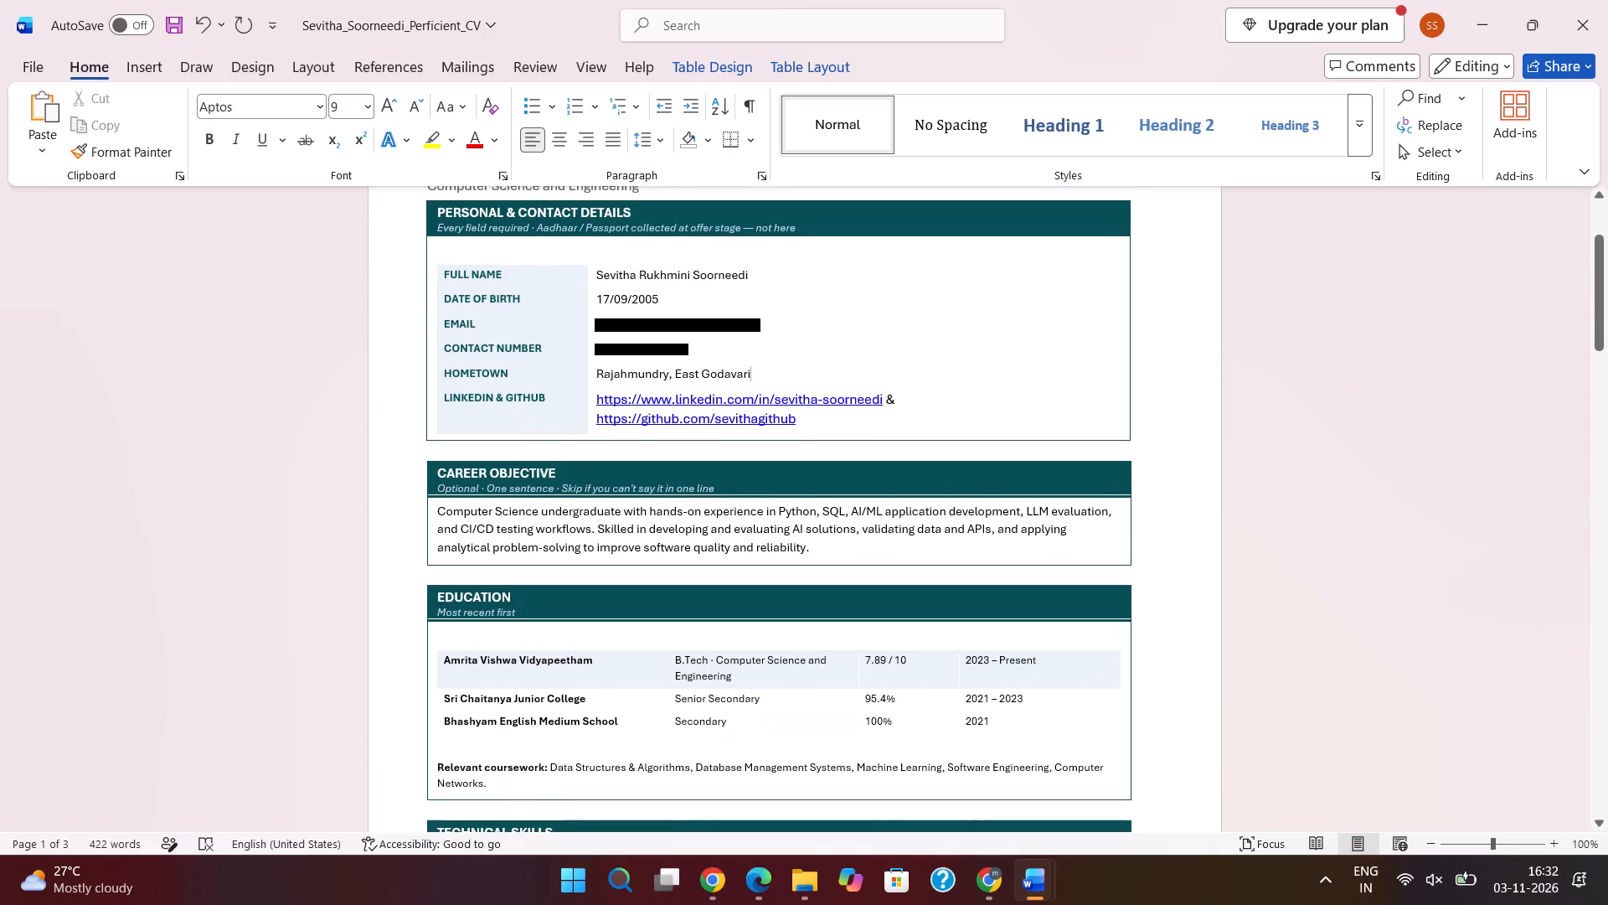
scroll(635, 411, down, 1)
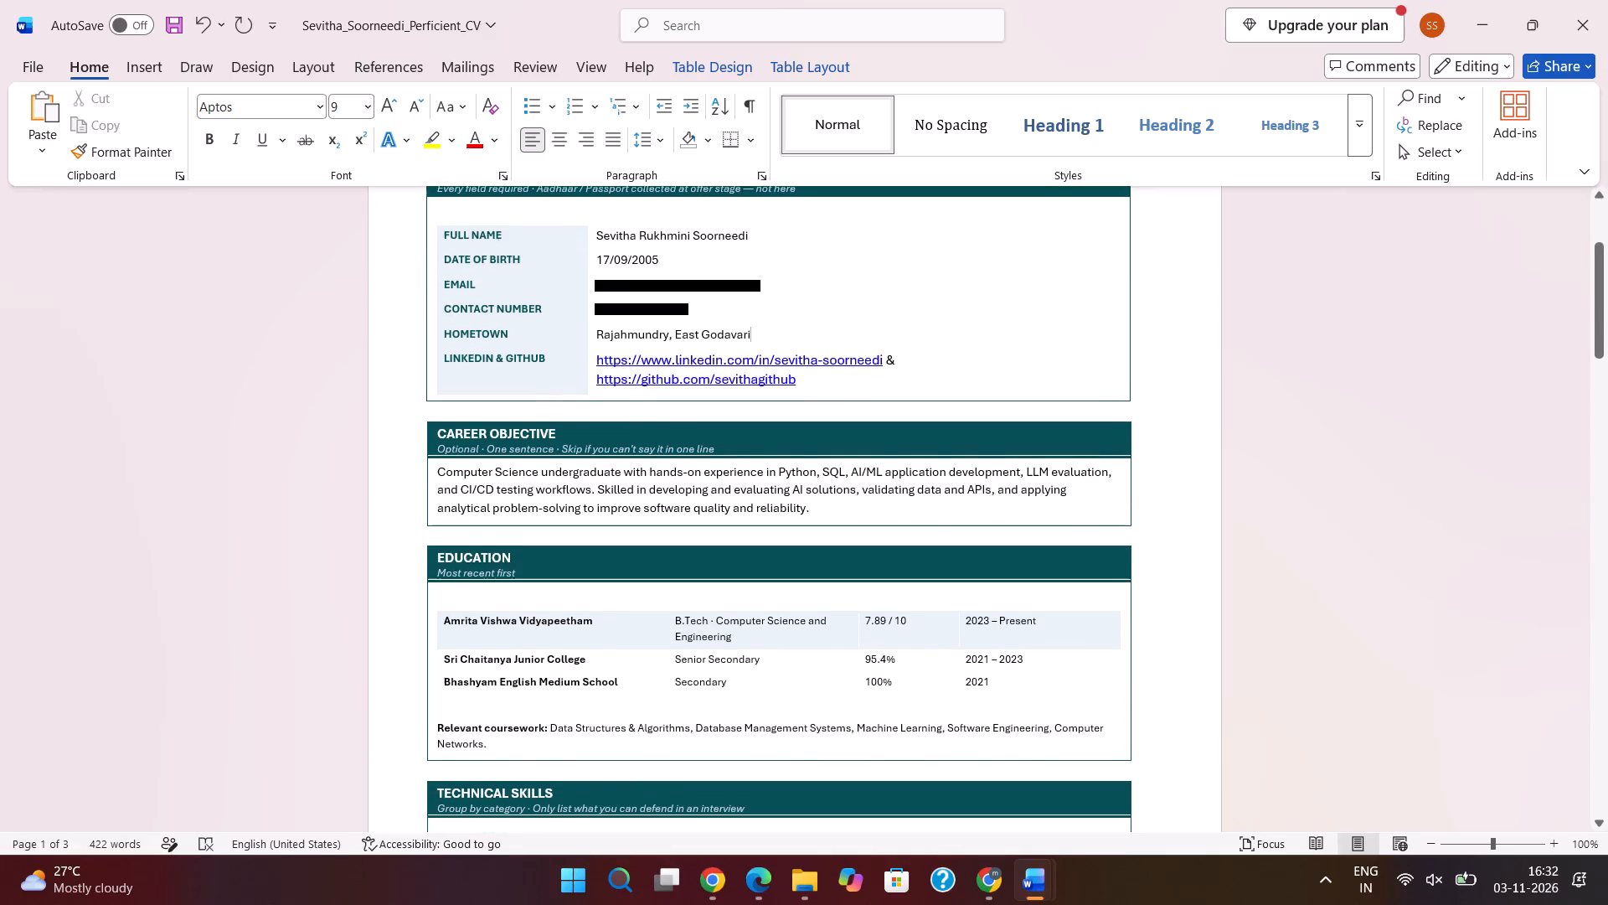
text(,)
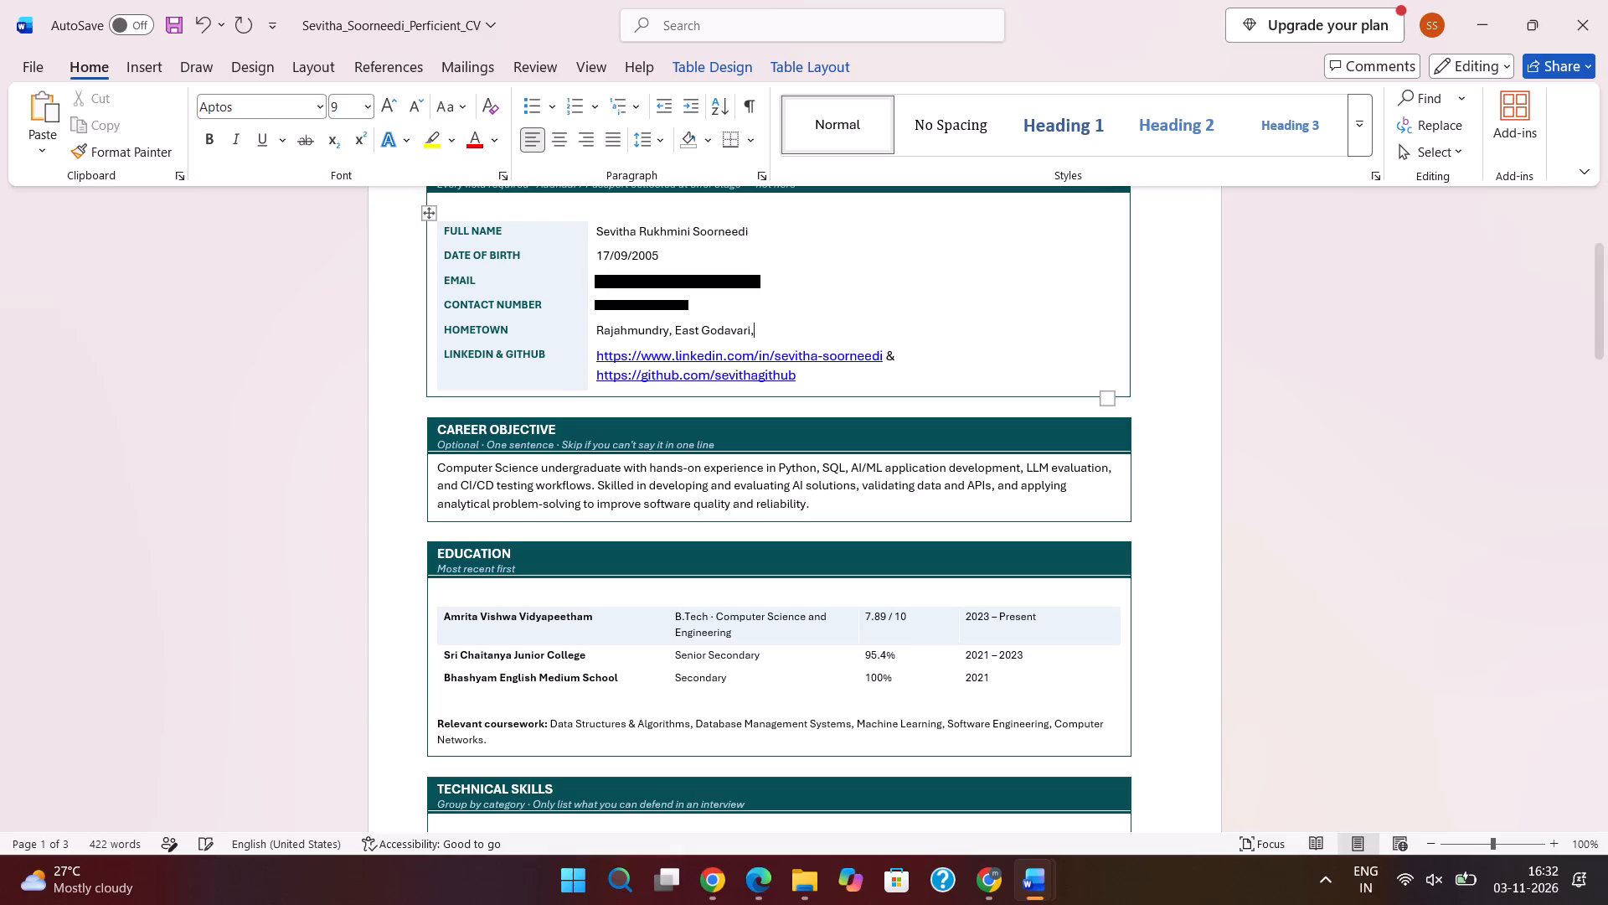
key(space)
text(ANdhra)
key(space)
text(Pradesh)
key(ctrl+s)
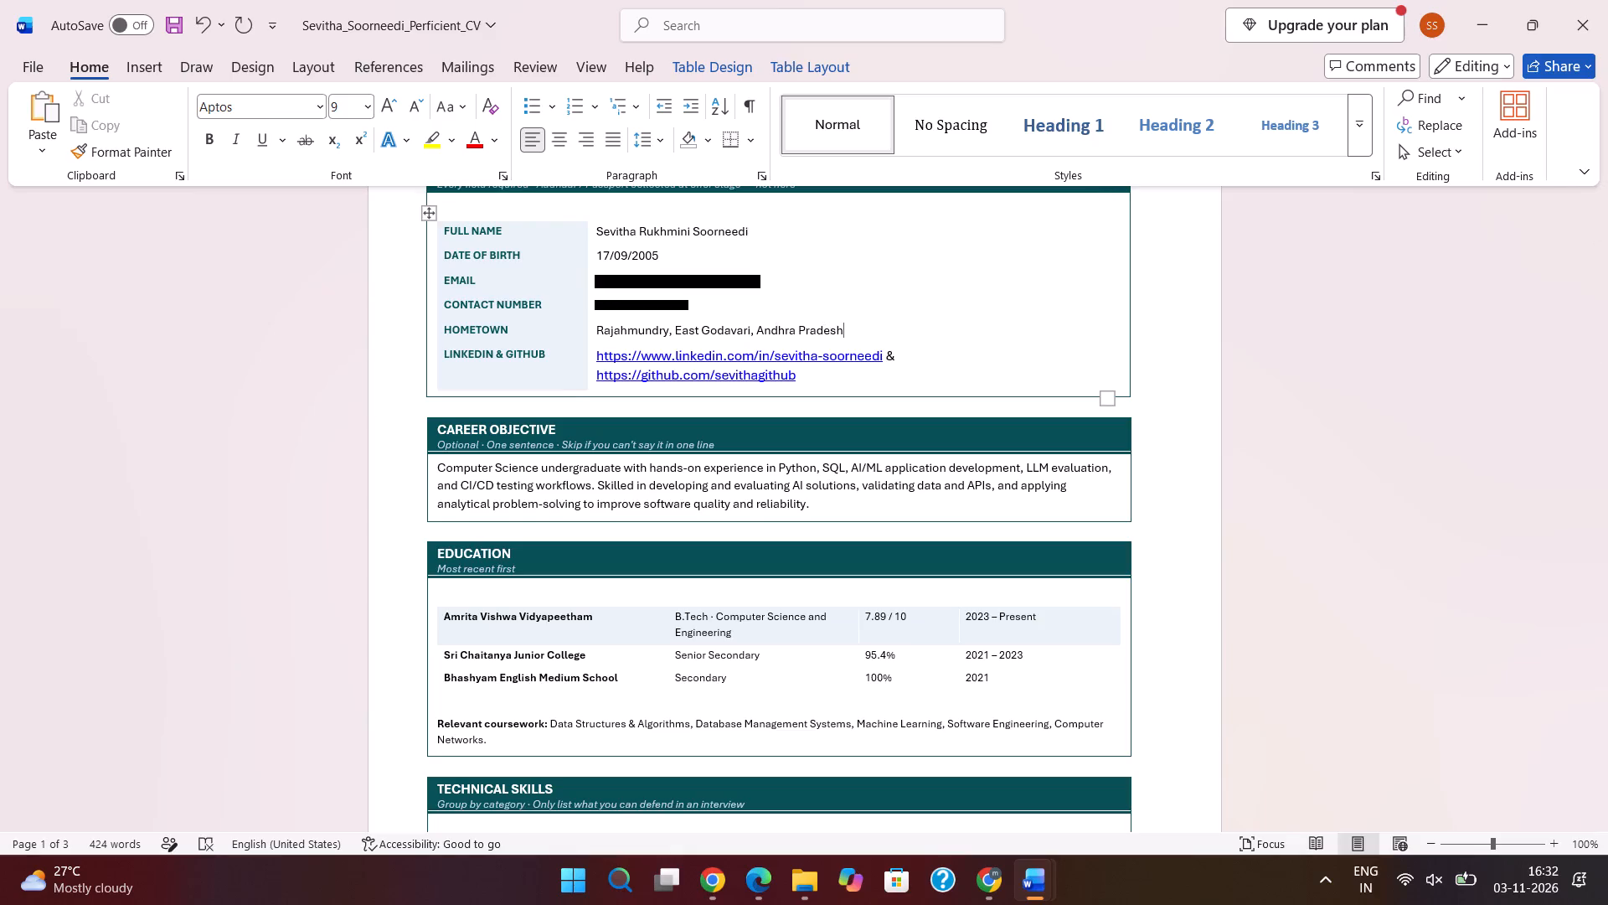
Delete the italic hint line under the Career Objective heading, including its empty line.
scroll(749, 396, down, 1)
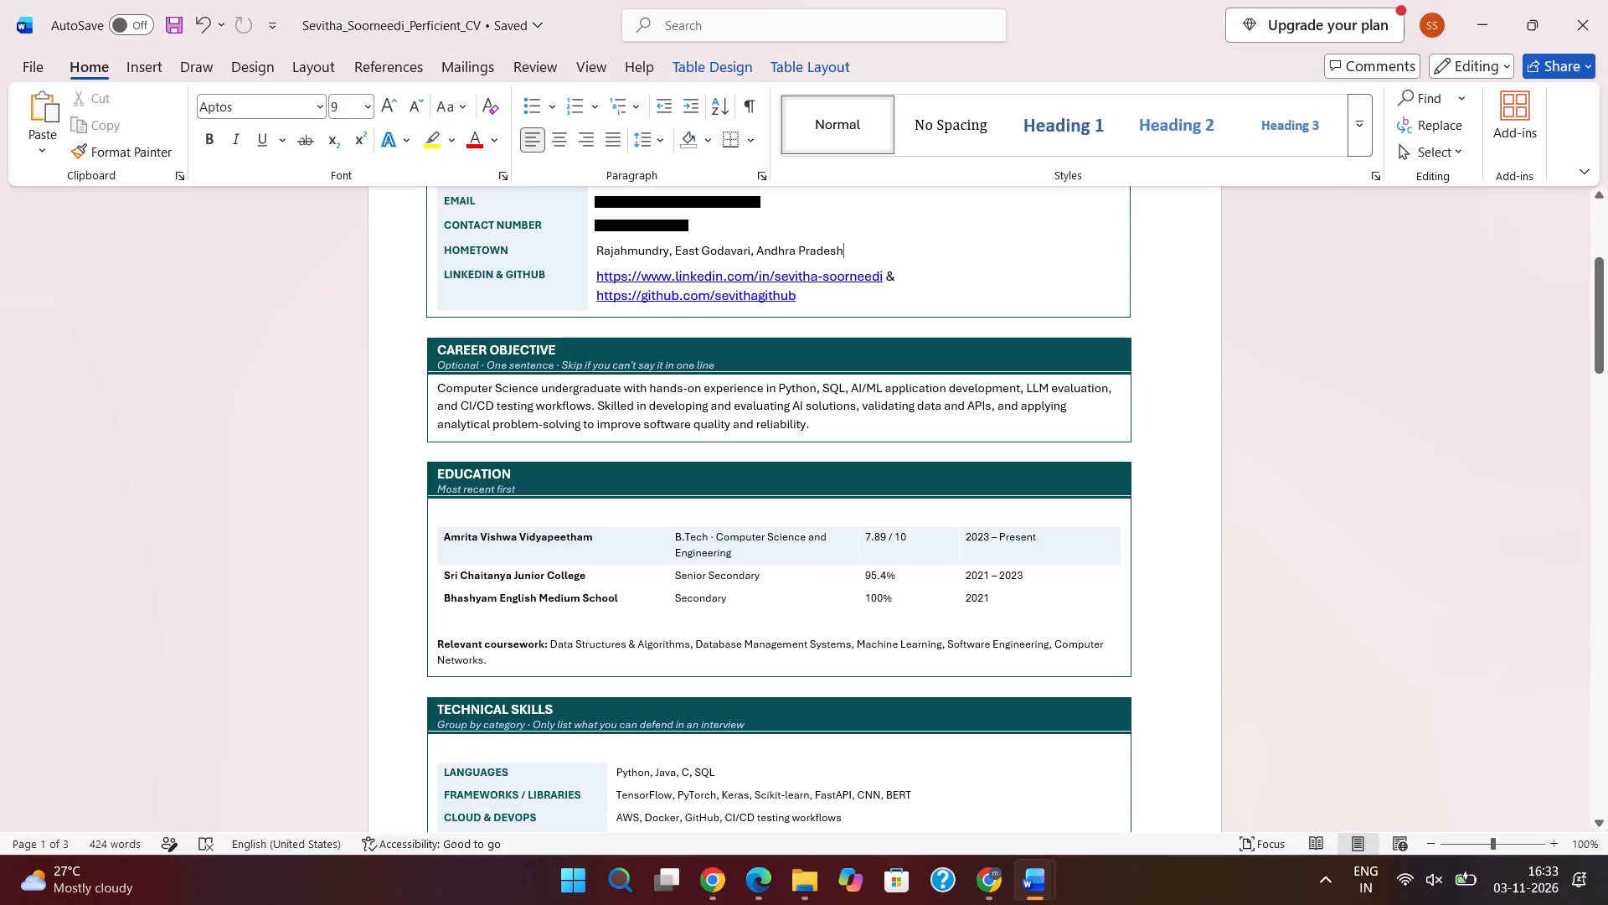
drag(722, 366, 453, 370)
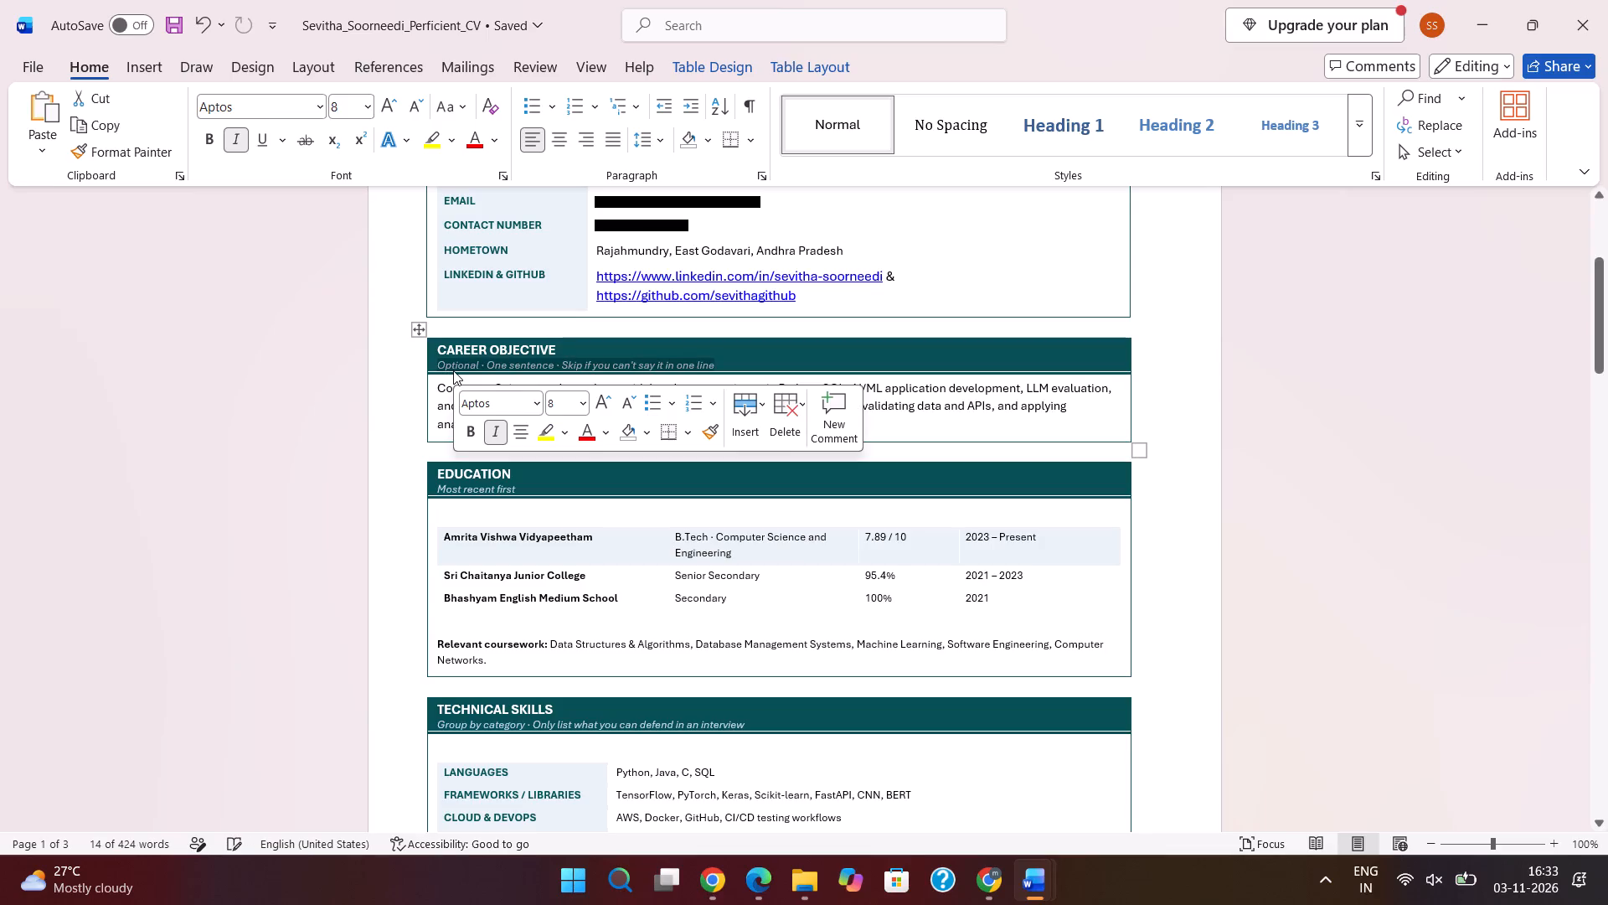
key(BackSpace)
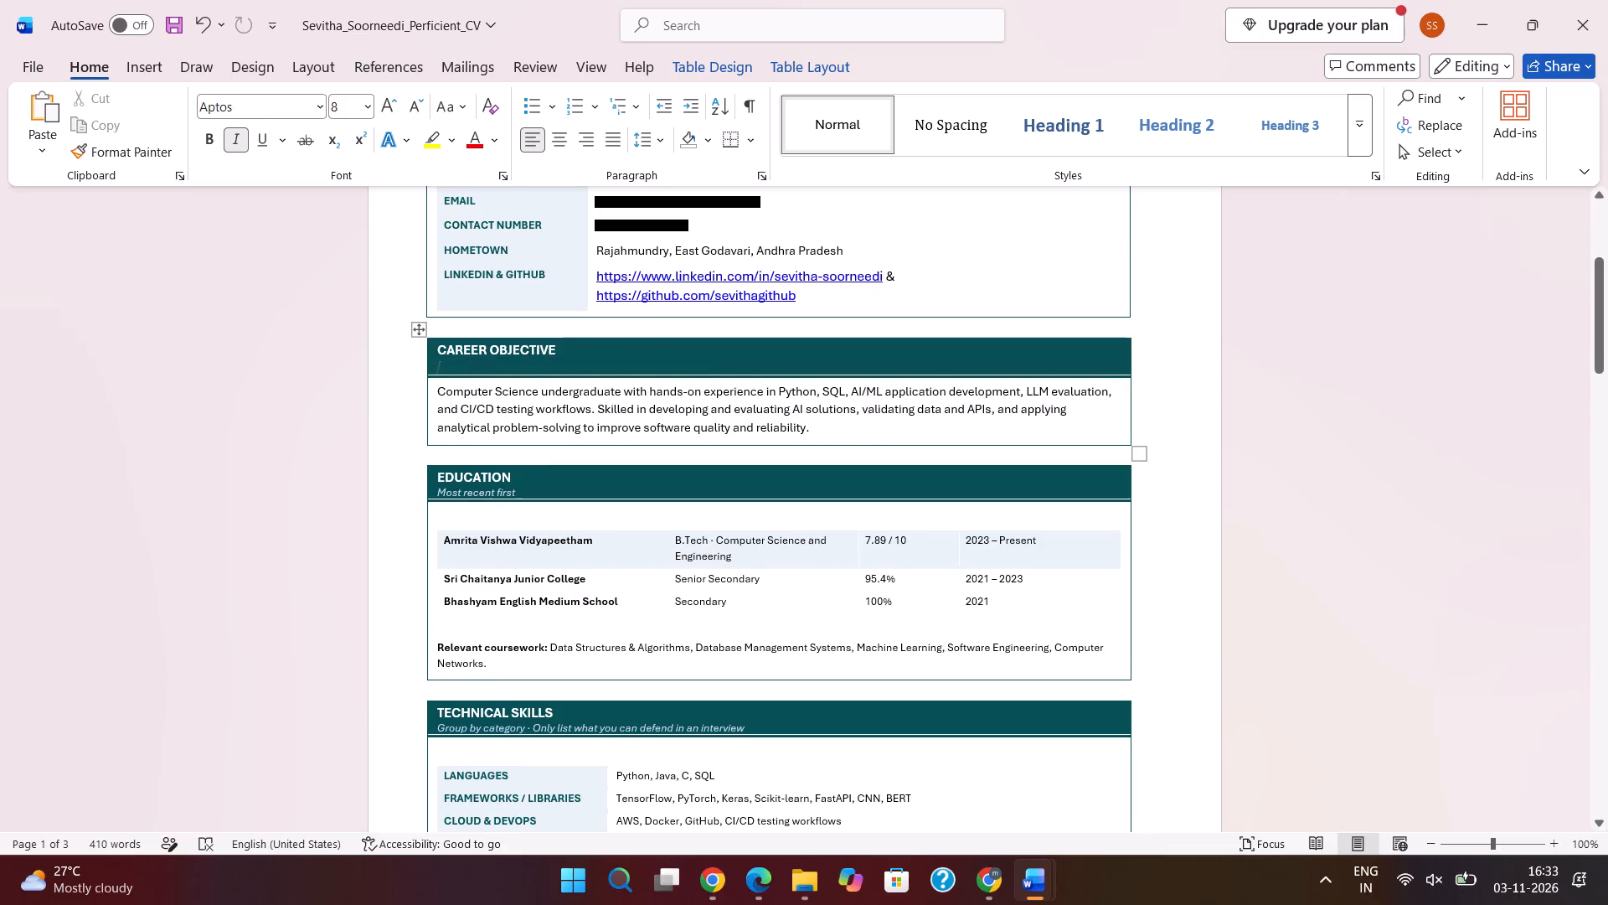
key(BackSpace)
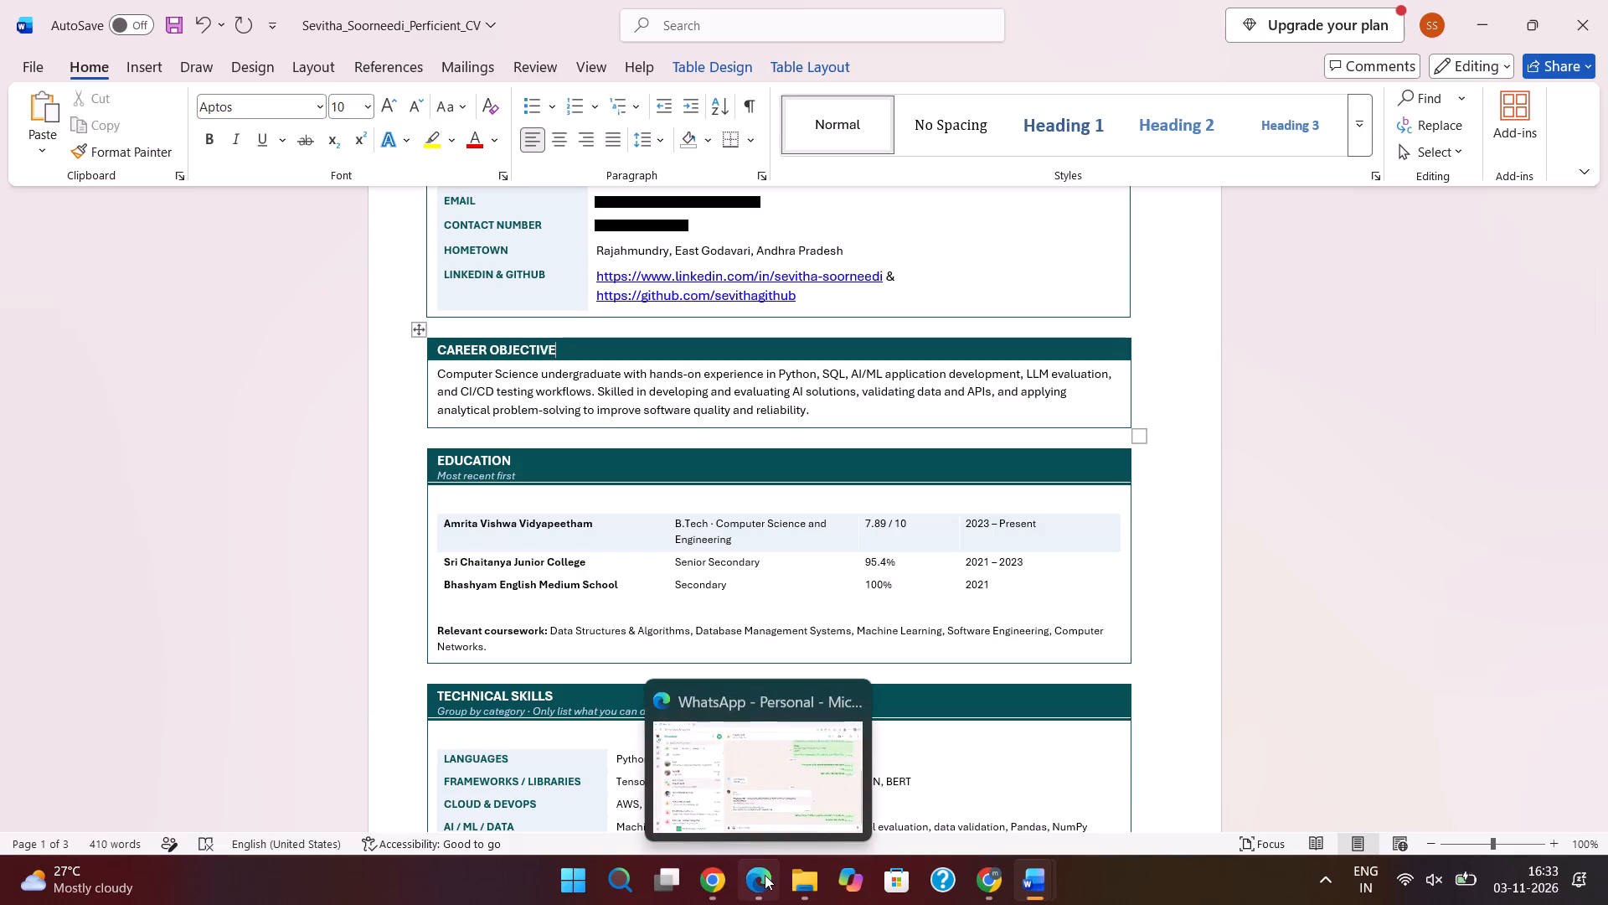
Check the missing-details list and CV preview in the ChatGPT conversation in Chrome, and return to the CV in Word.
click(708, 892)
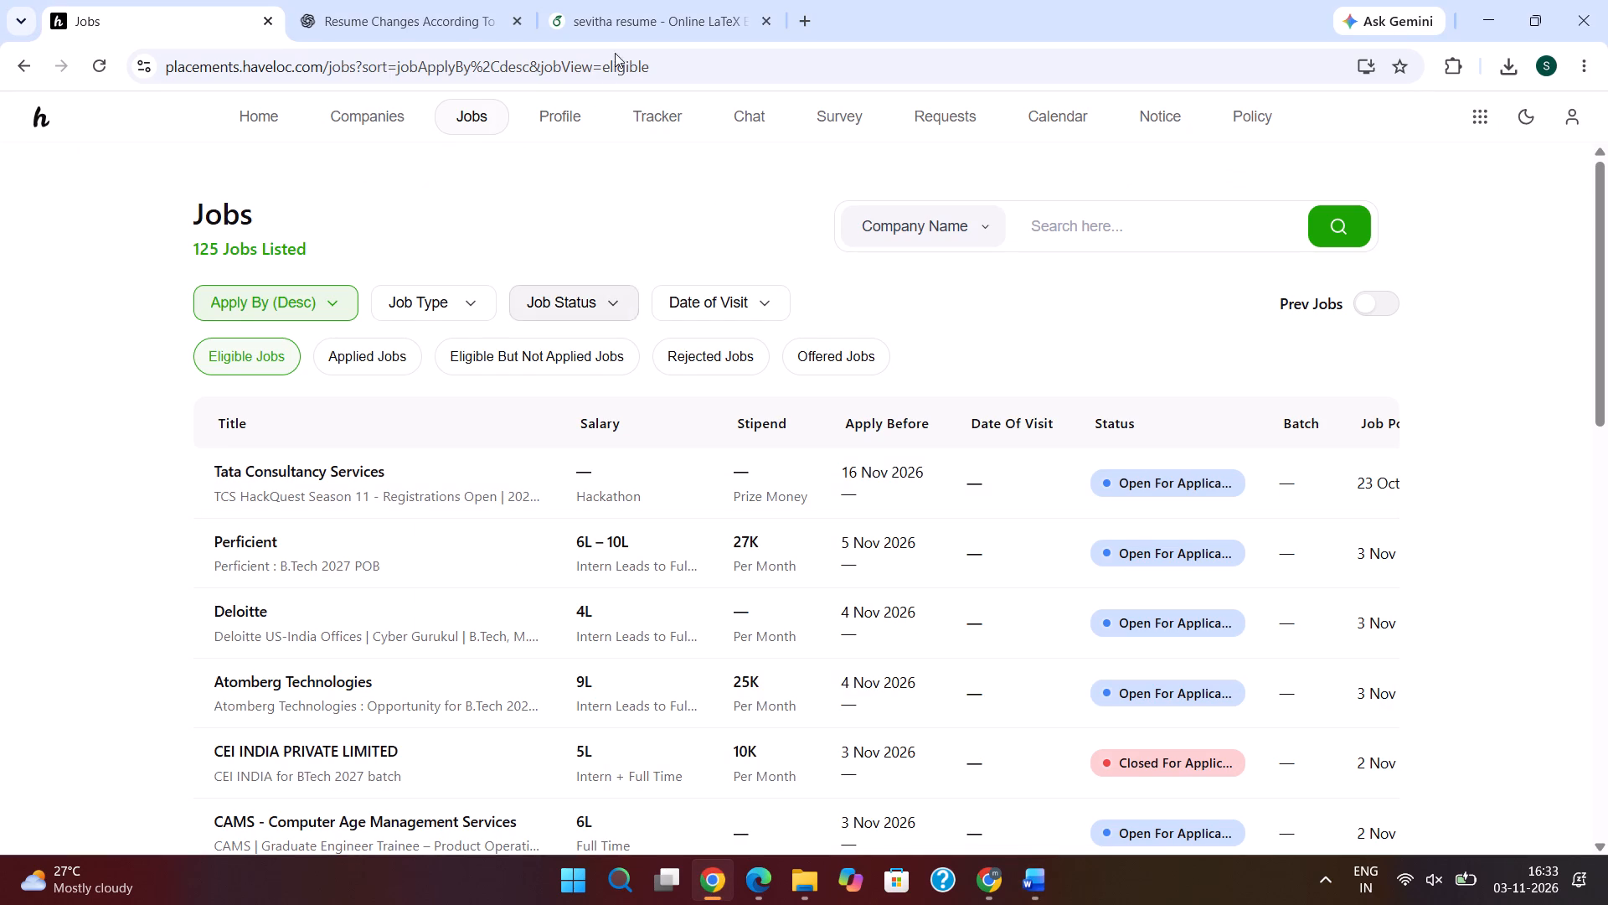
click(431, 0)
scroll(868, 321, down, 1)
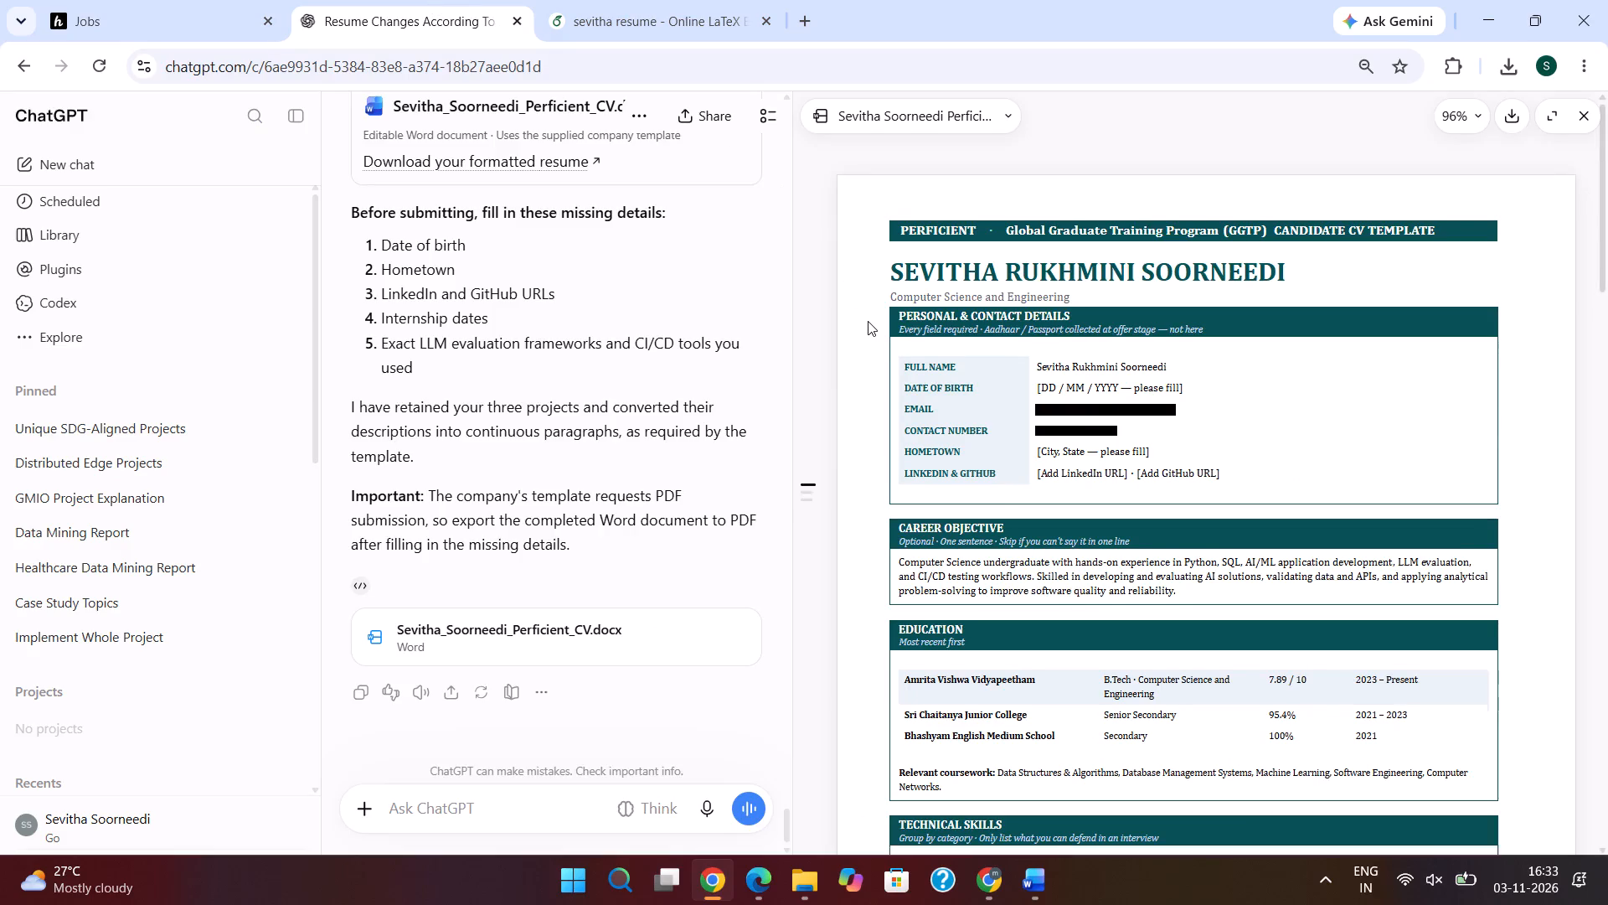
scroll(868, 321, down, 1)
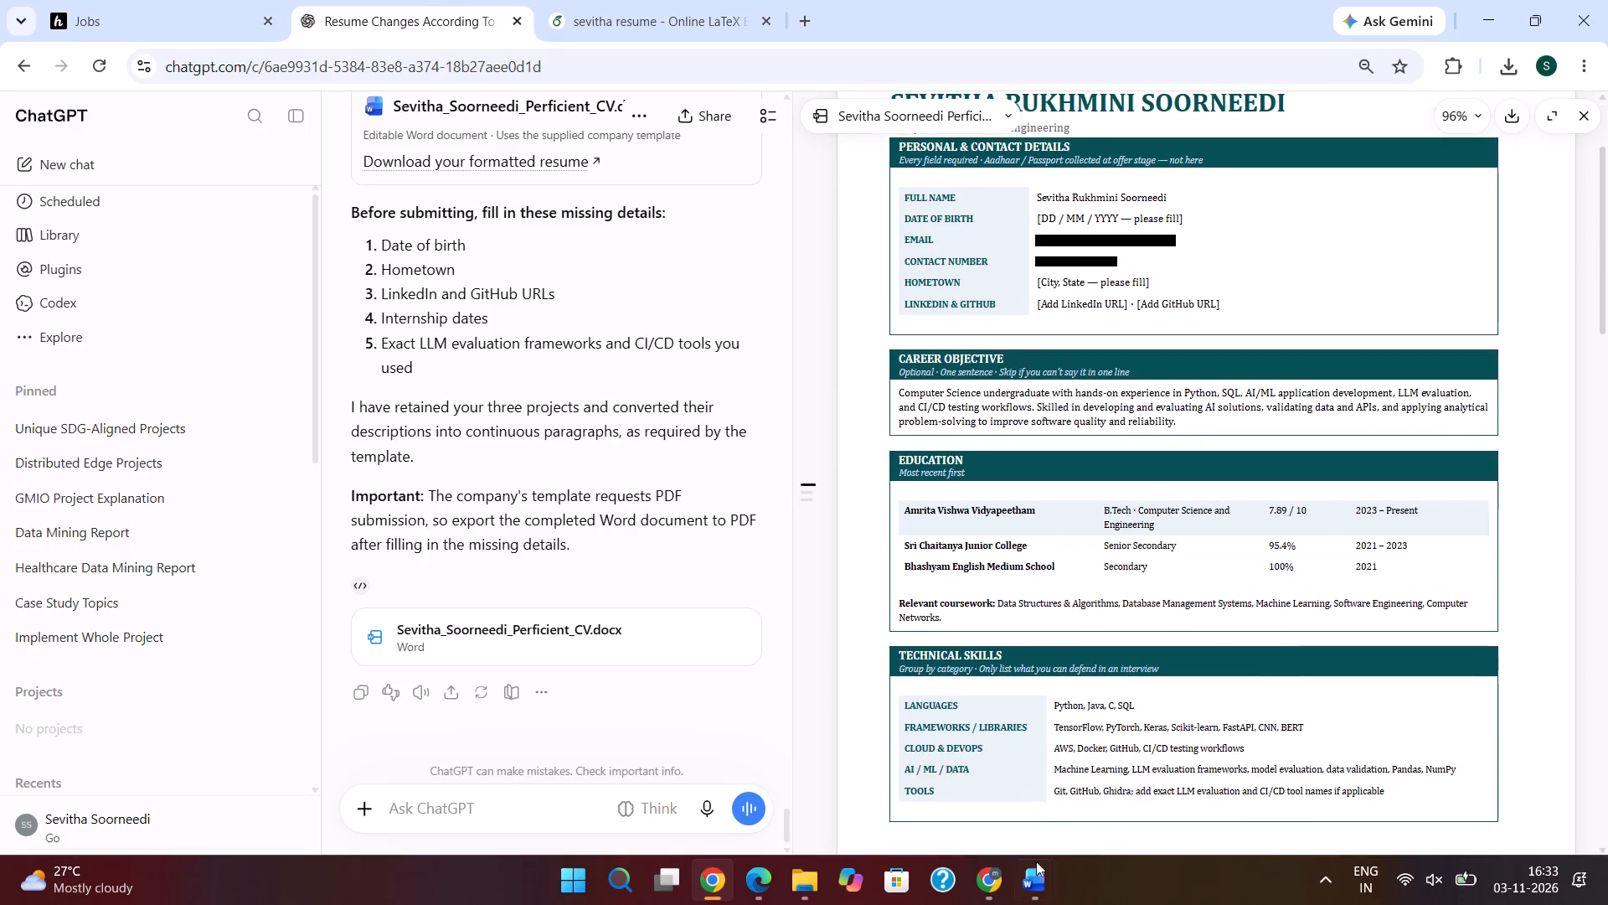
click(953, 752)
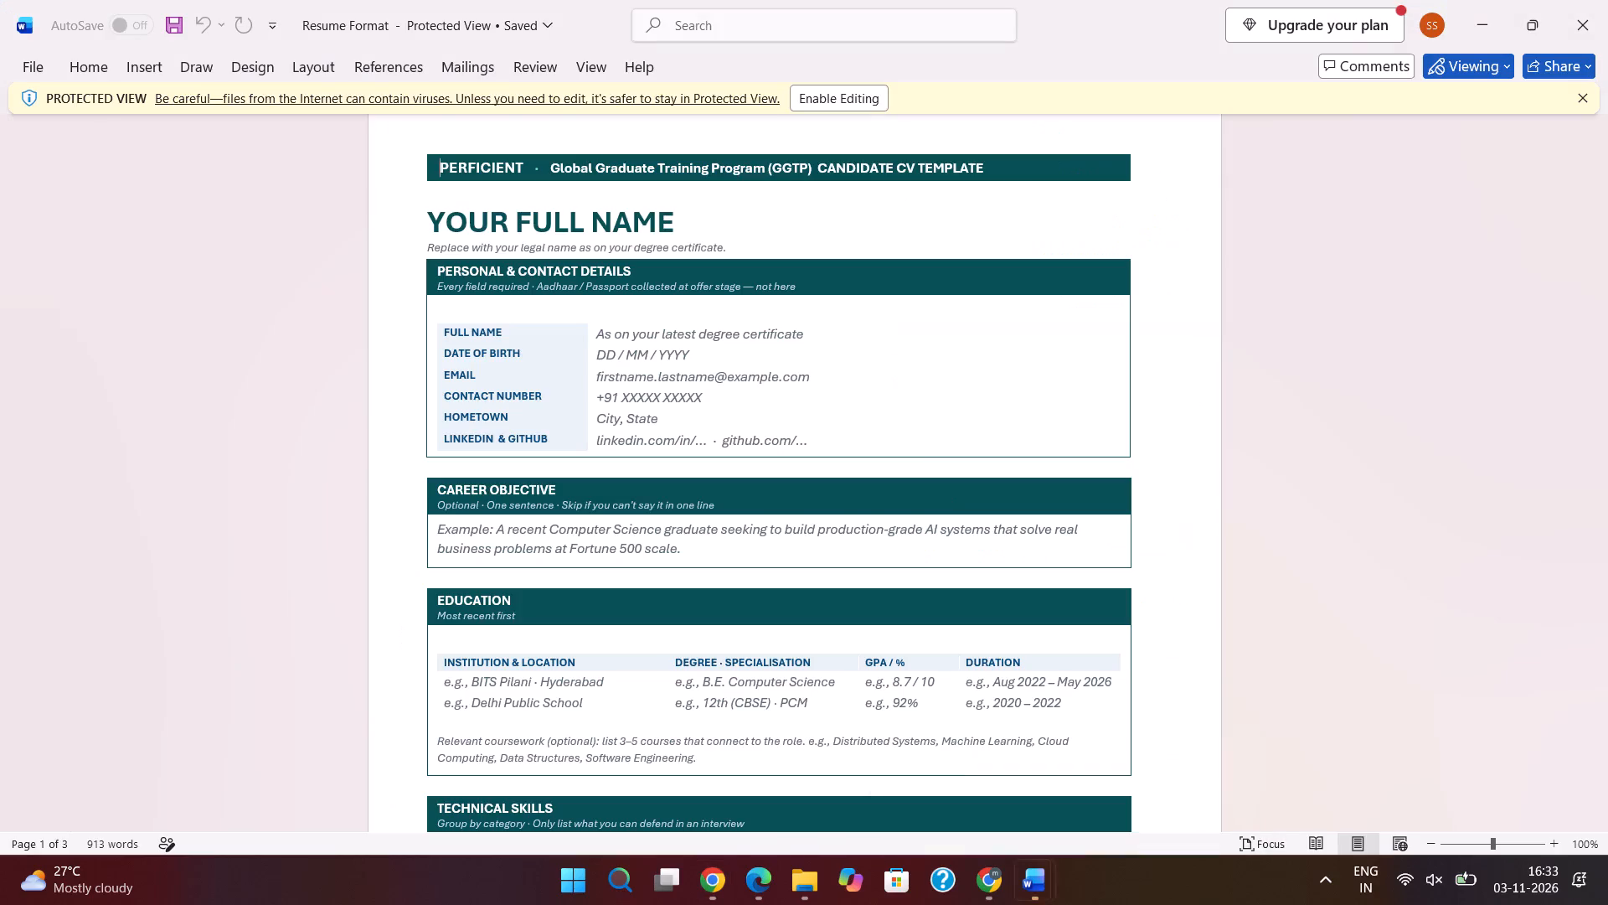
click(1074, 775)
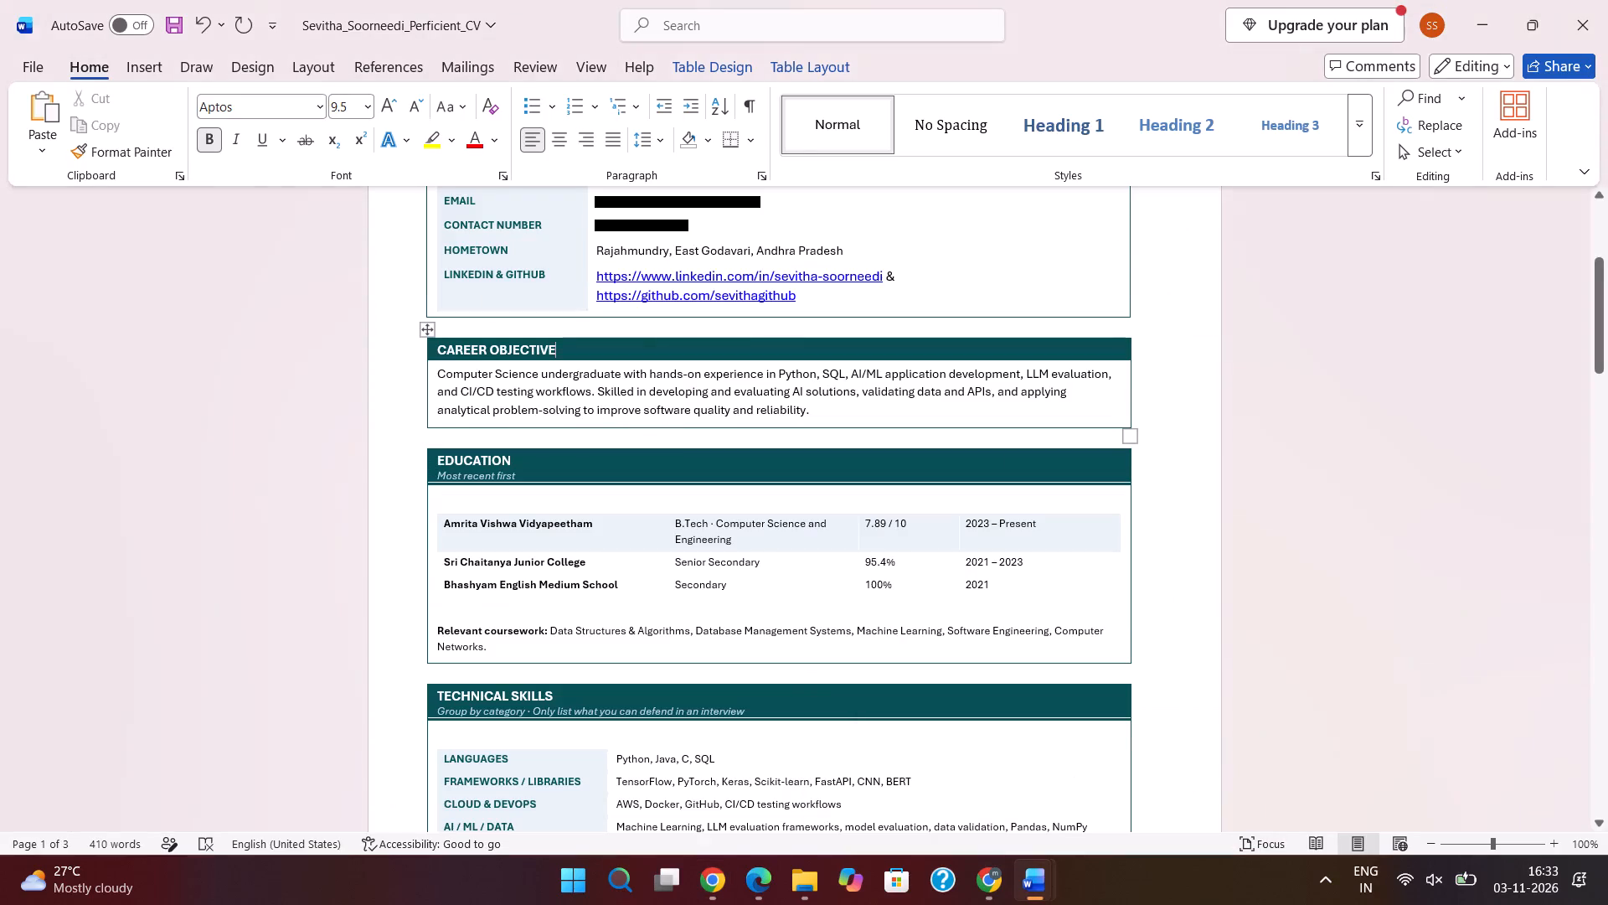
scroll(966, 635, down, 1)
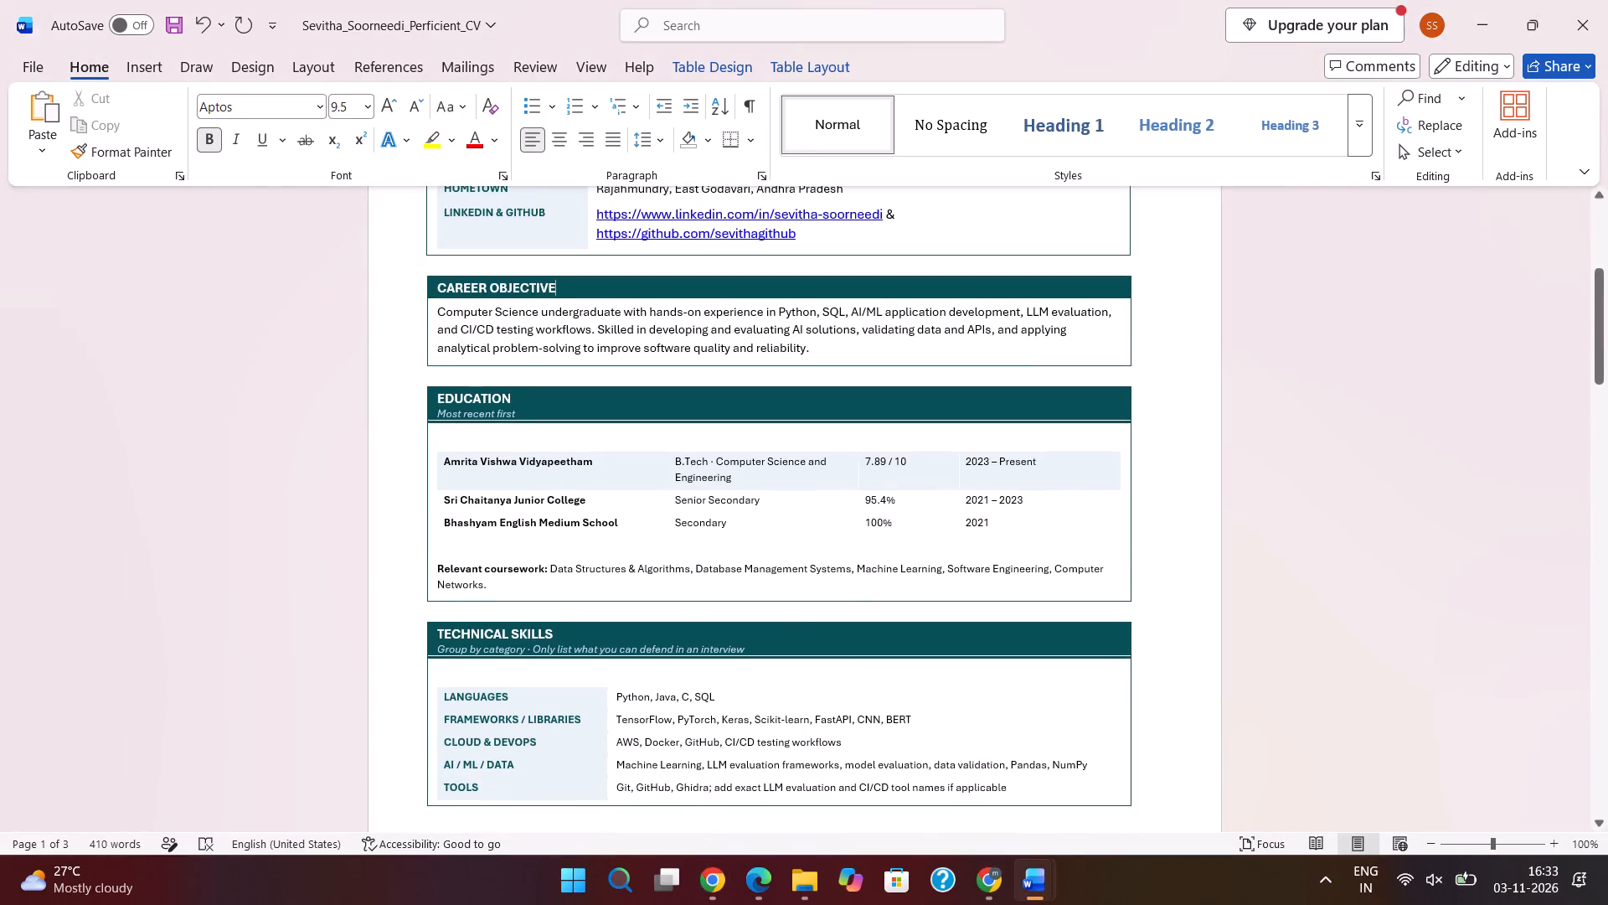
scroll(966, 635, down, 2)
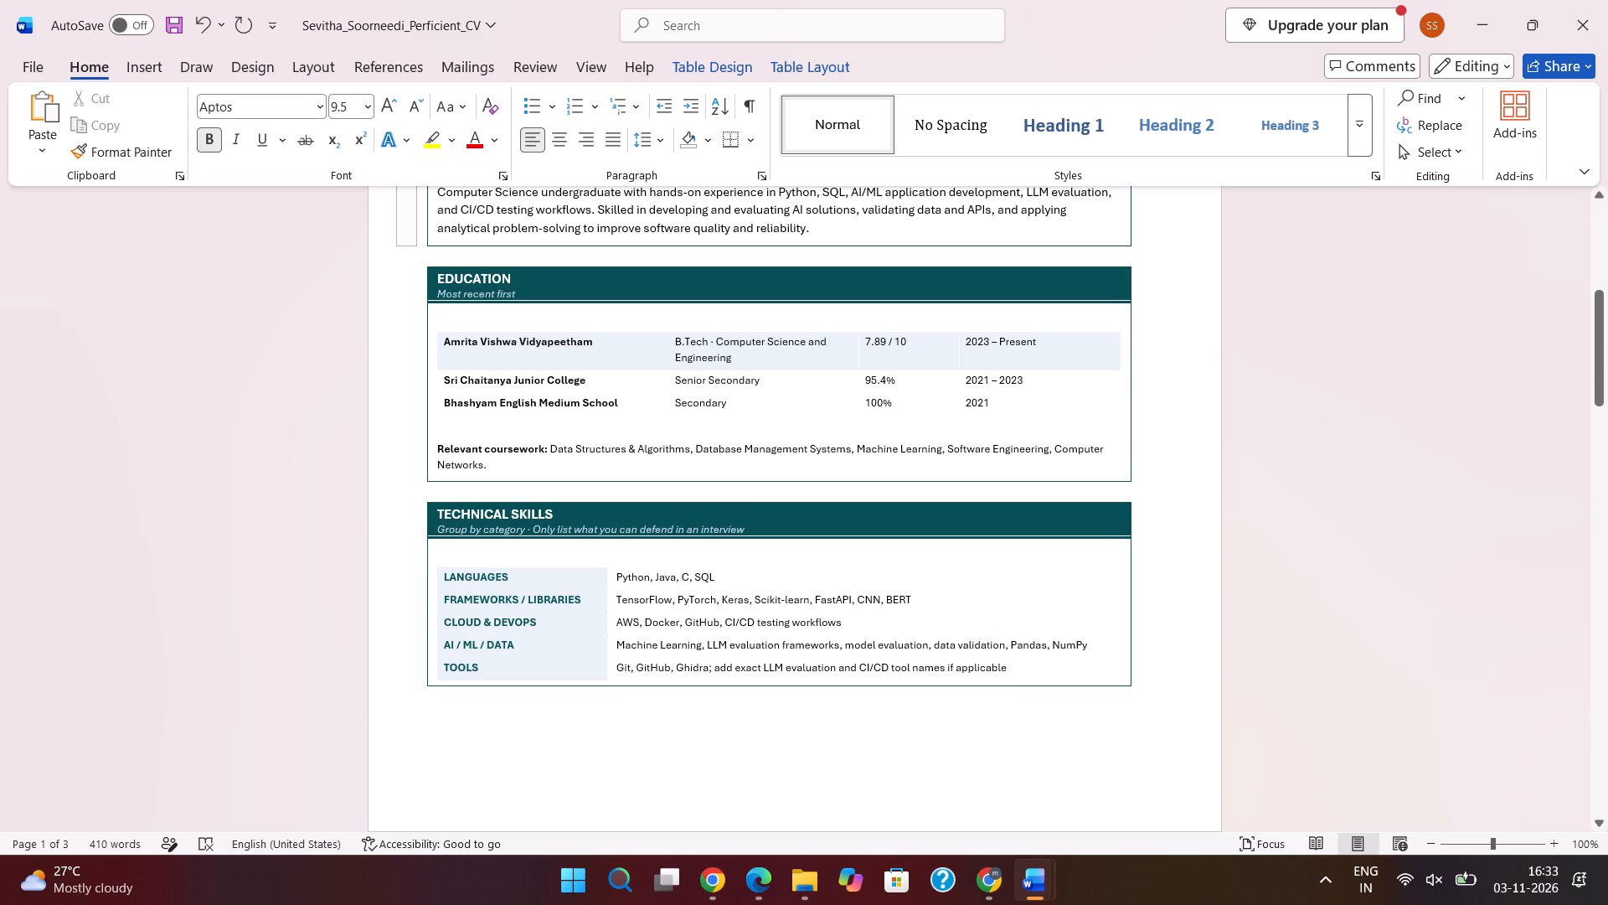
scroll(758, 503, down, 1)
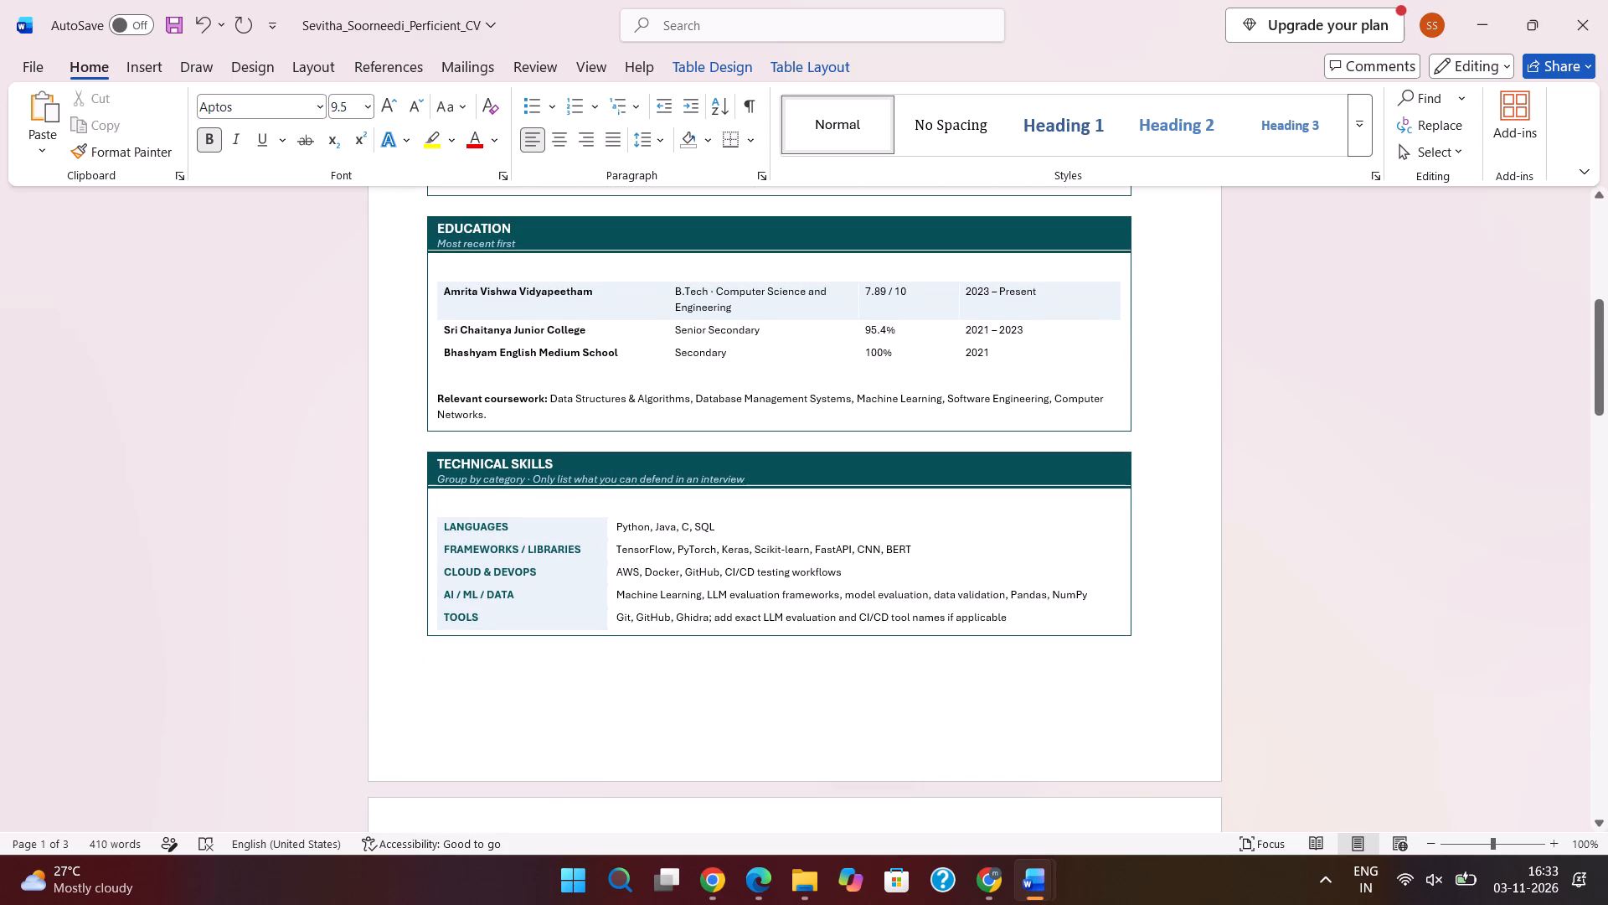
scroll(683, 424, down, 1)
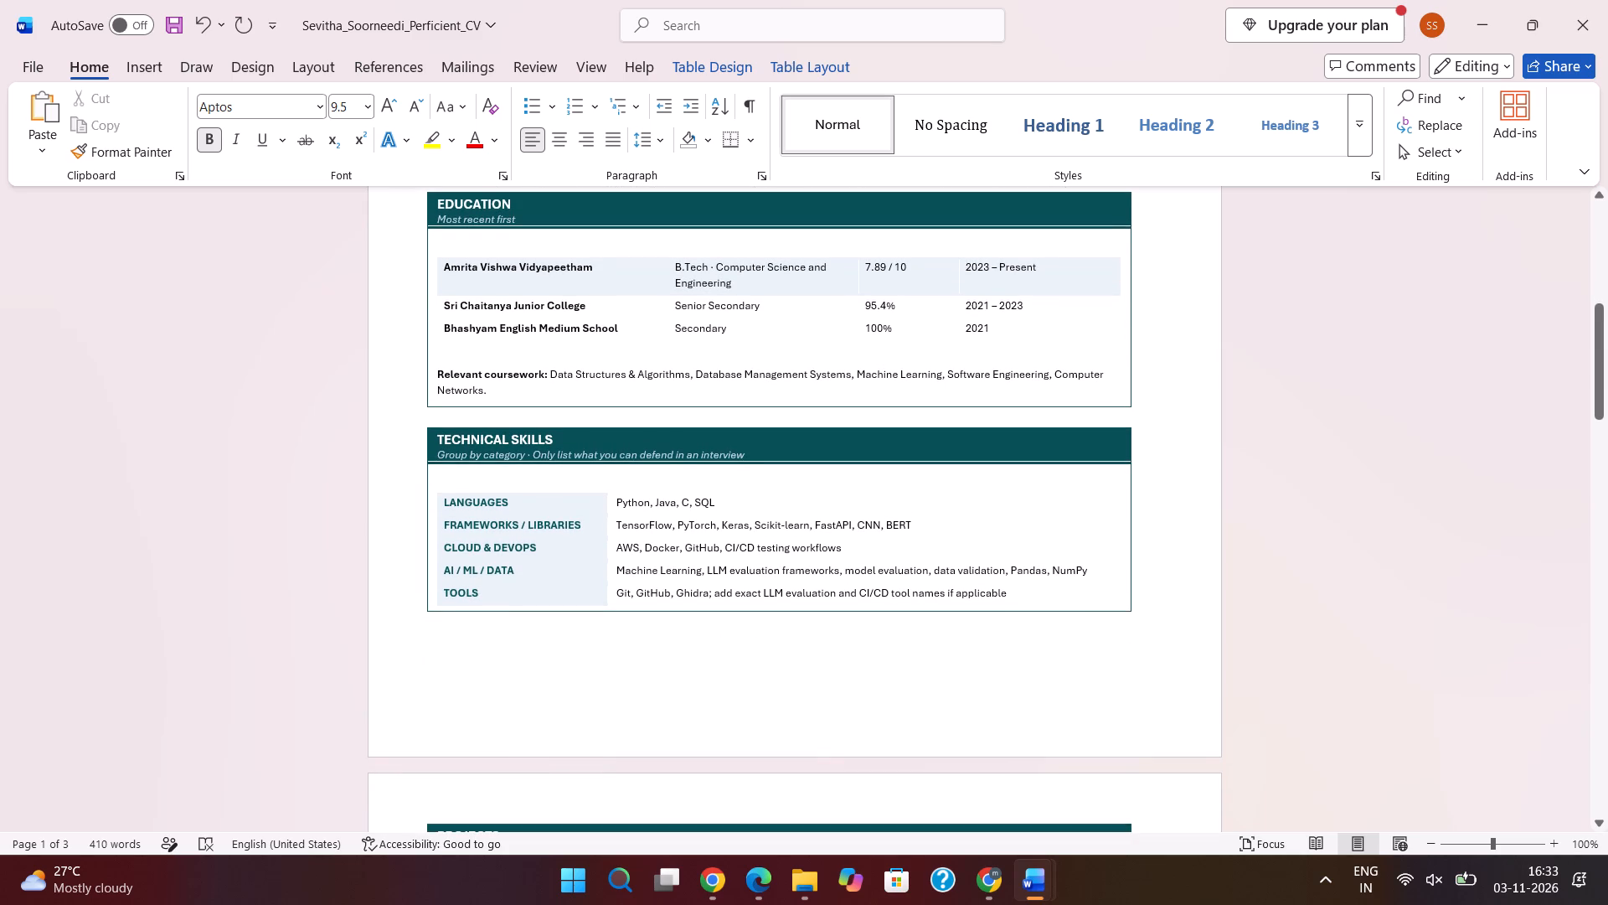
Open the Perficient job posting on the placements site in Chrome and capture its About the Job section, including the practice table, as a screenshot.
click(714, 875)
click(214, 0)
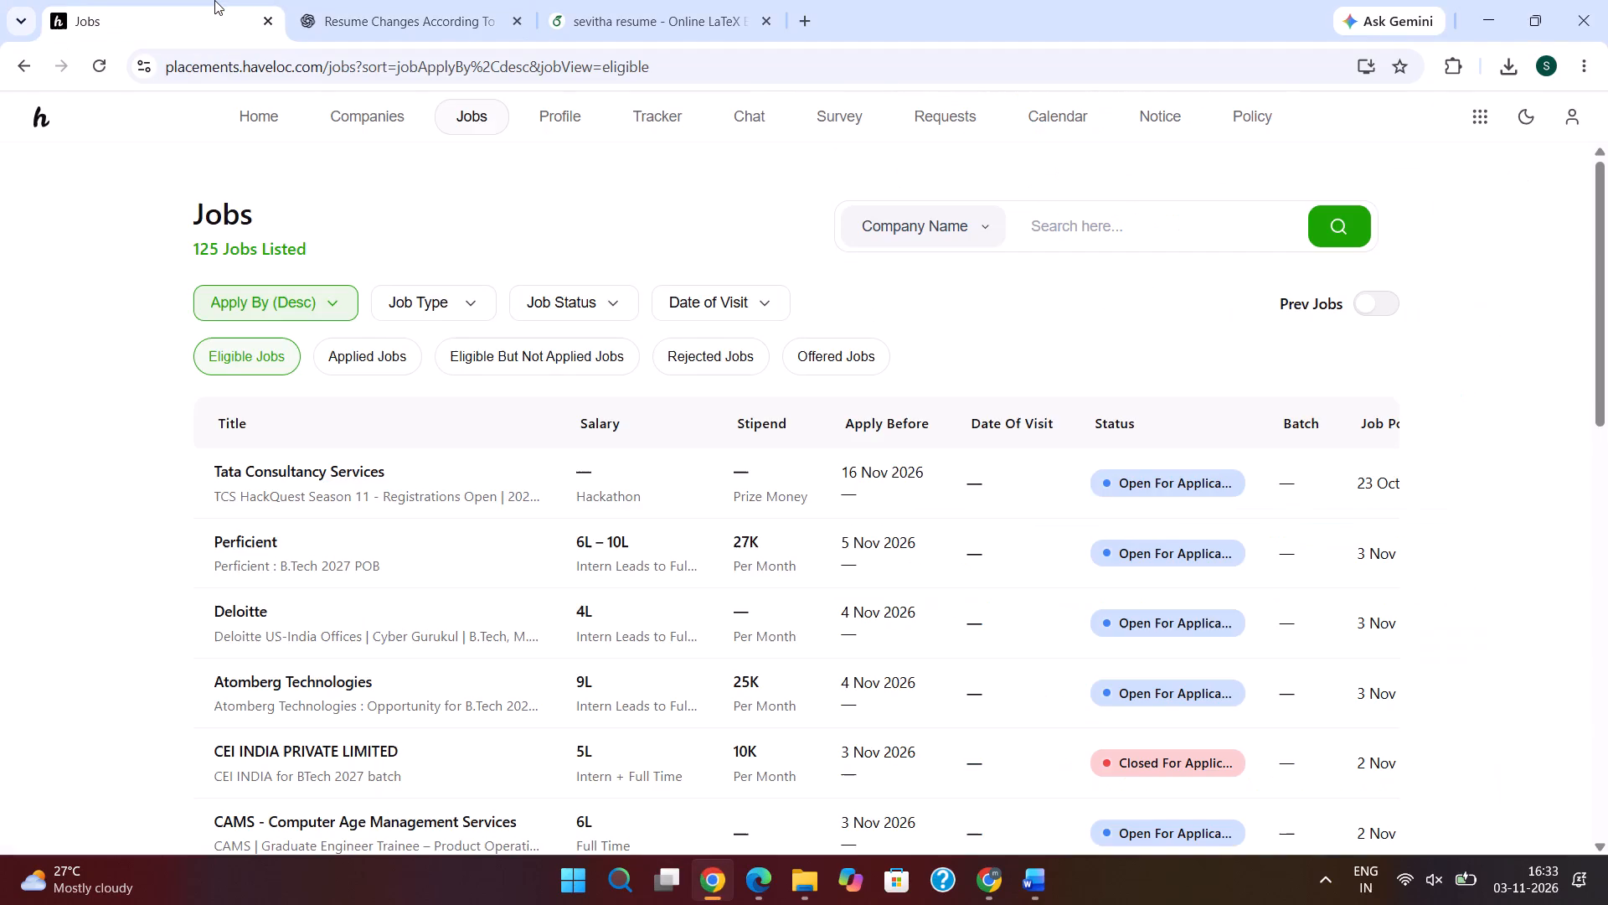
click(547, 538)
scroll(547, 538, up, 1)
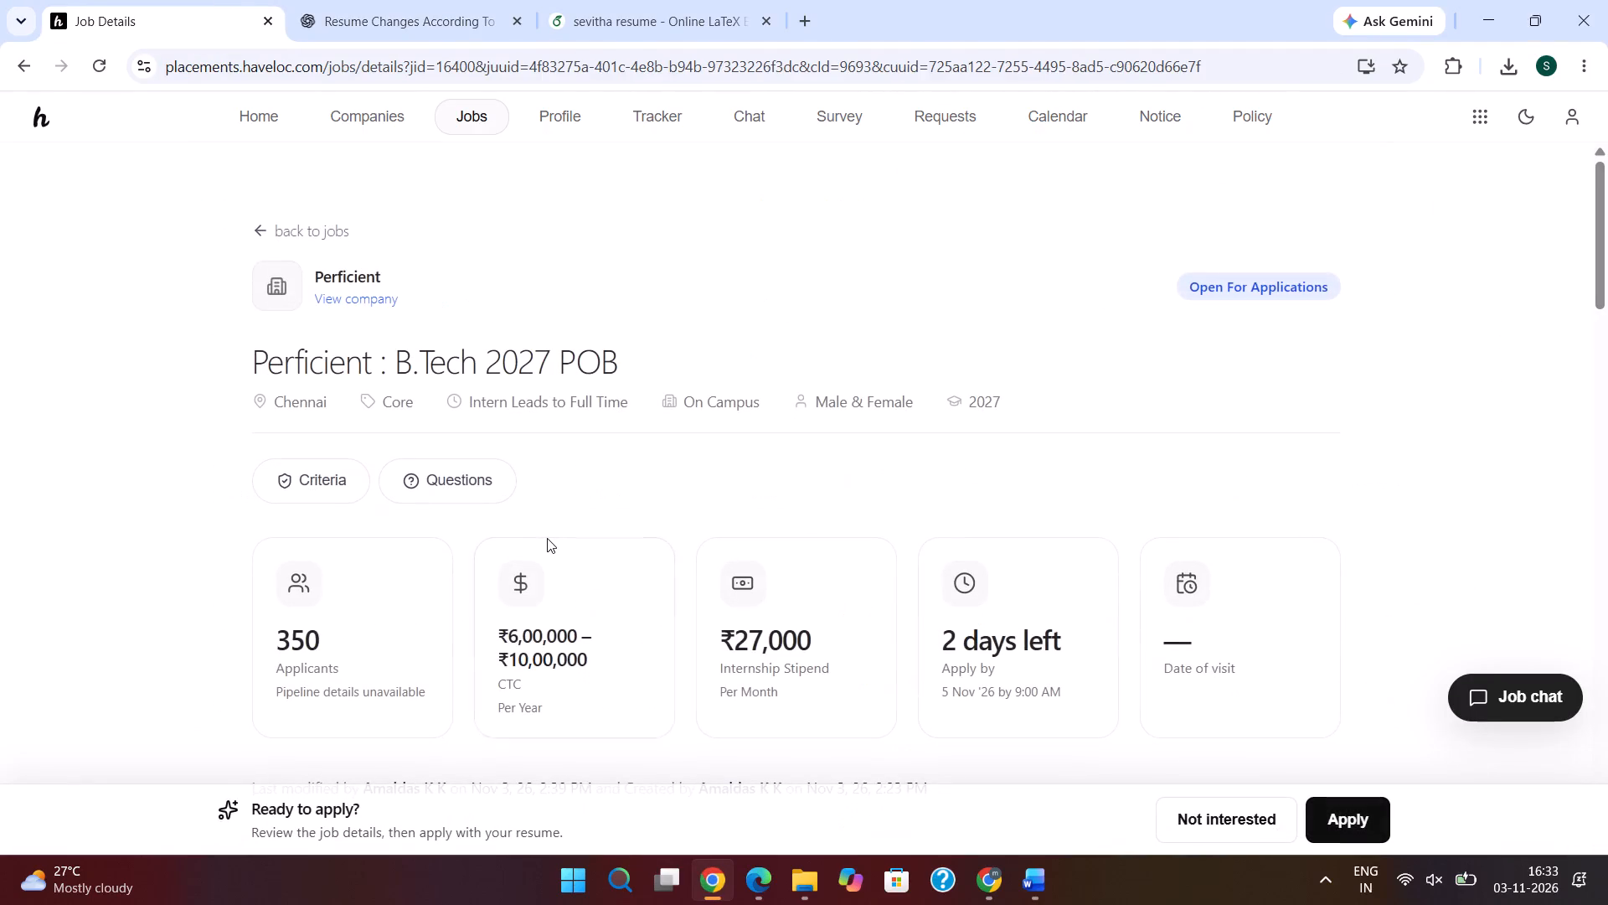
scroll(547, 538, up, 1)
scroll(601, 482, down, 5)
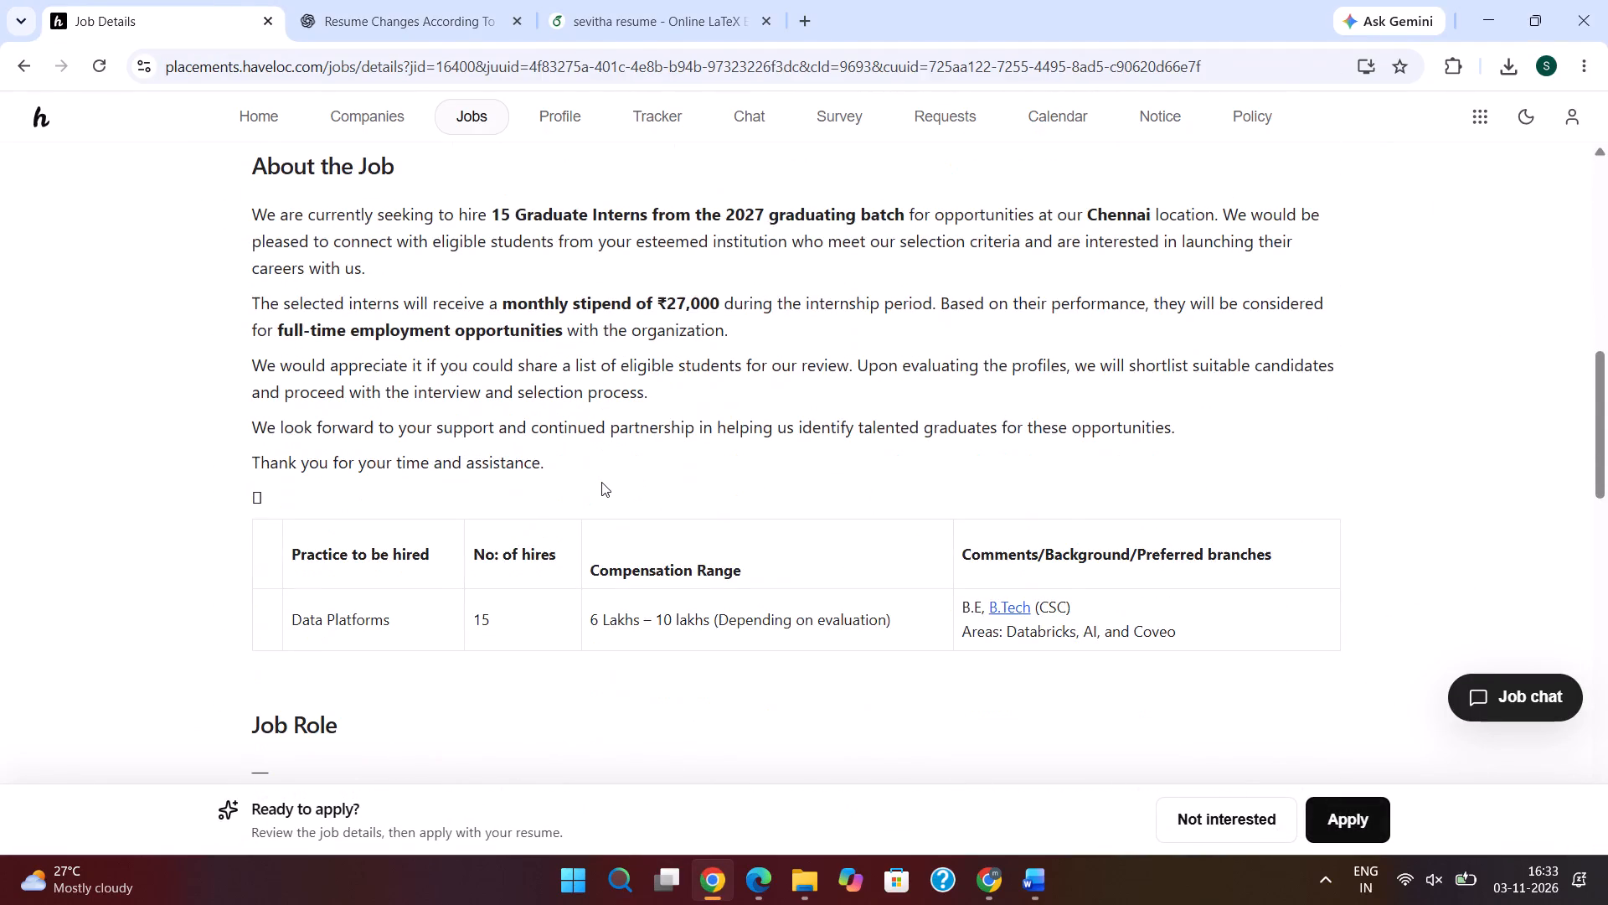
scroll(601, 482, up, 1)
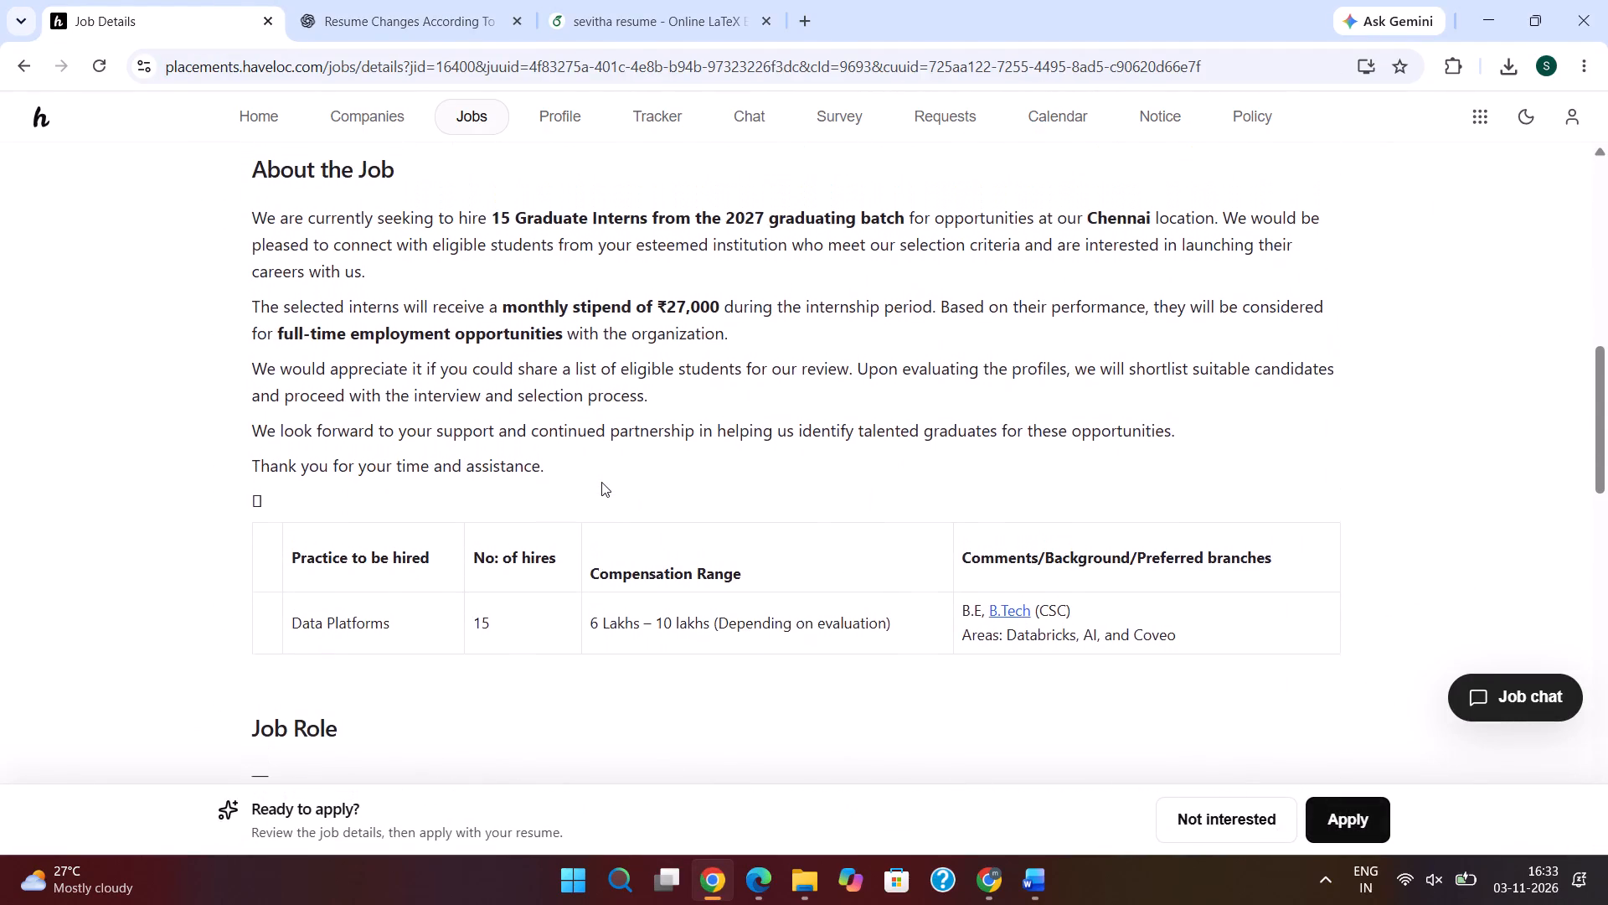
scroll(601, 482, up, 1)
key(Print)
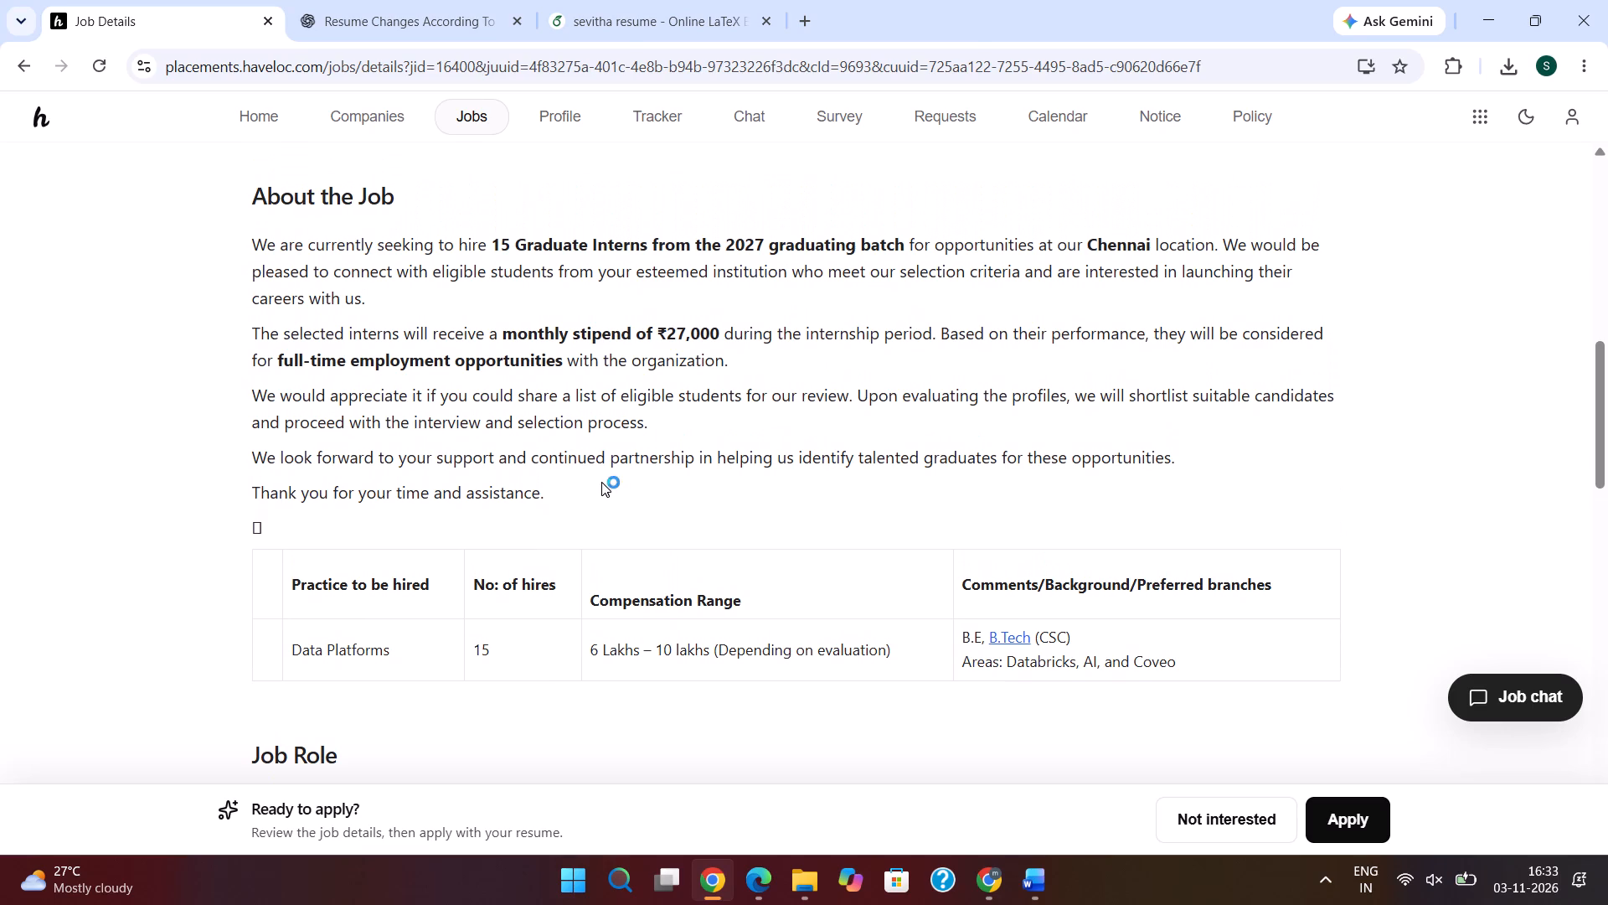
drag(216, 167, 444, 211)
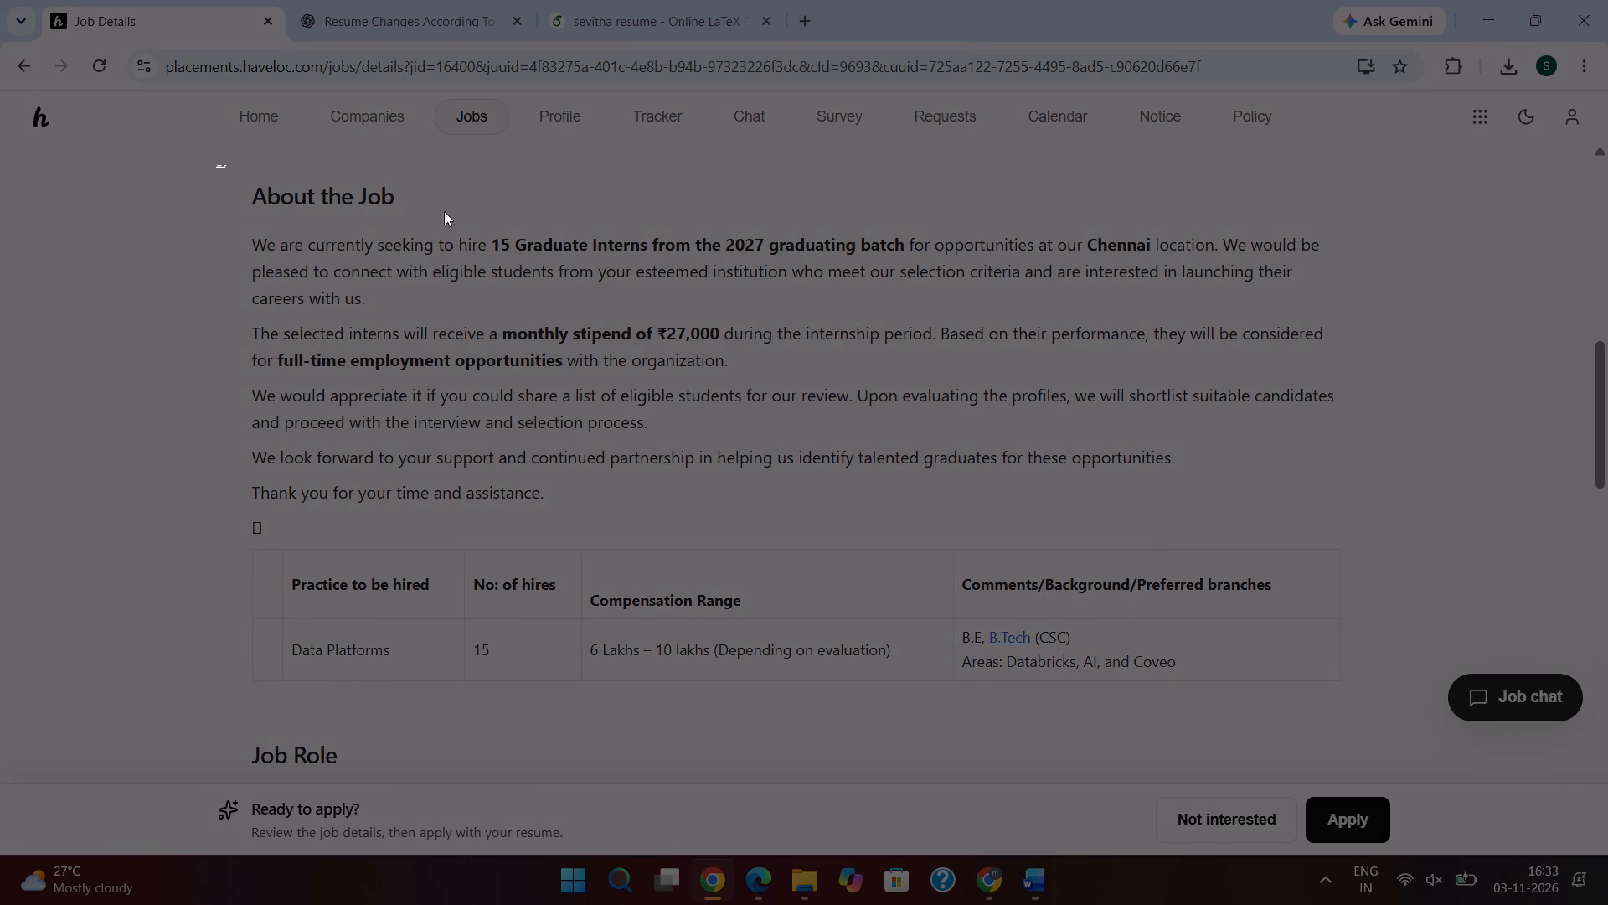
drag(444, 211, 1456, 762)
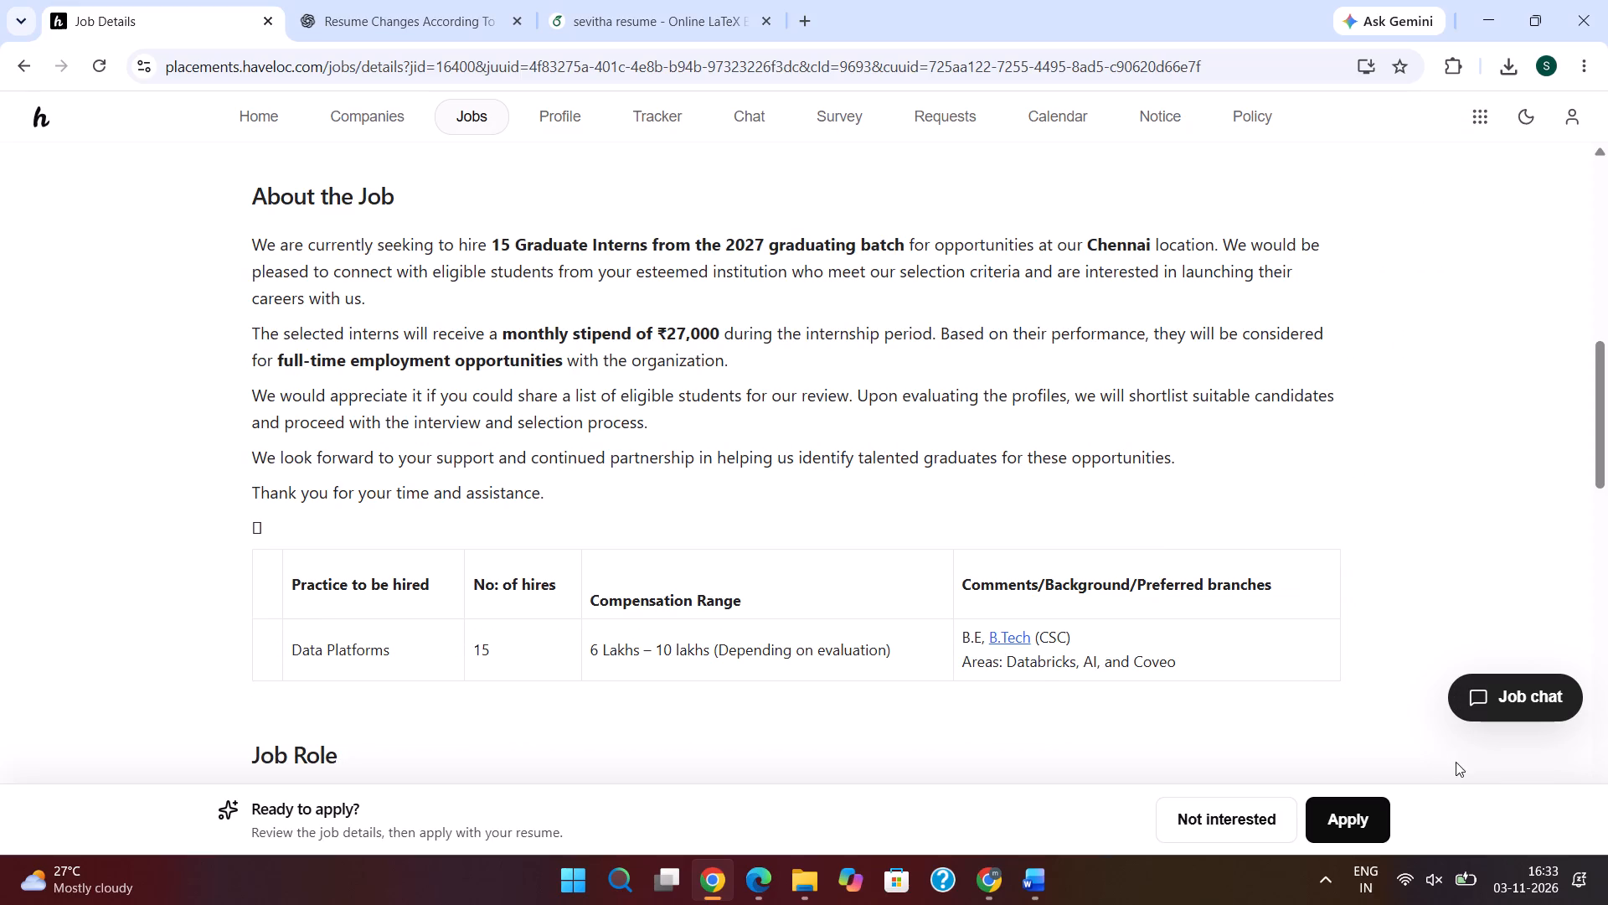
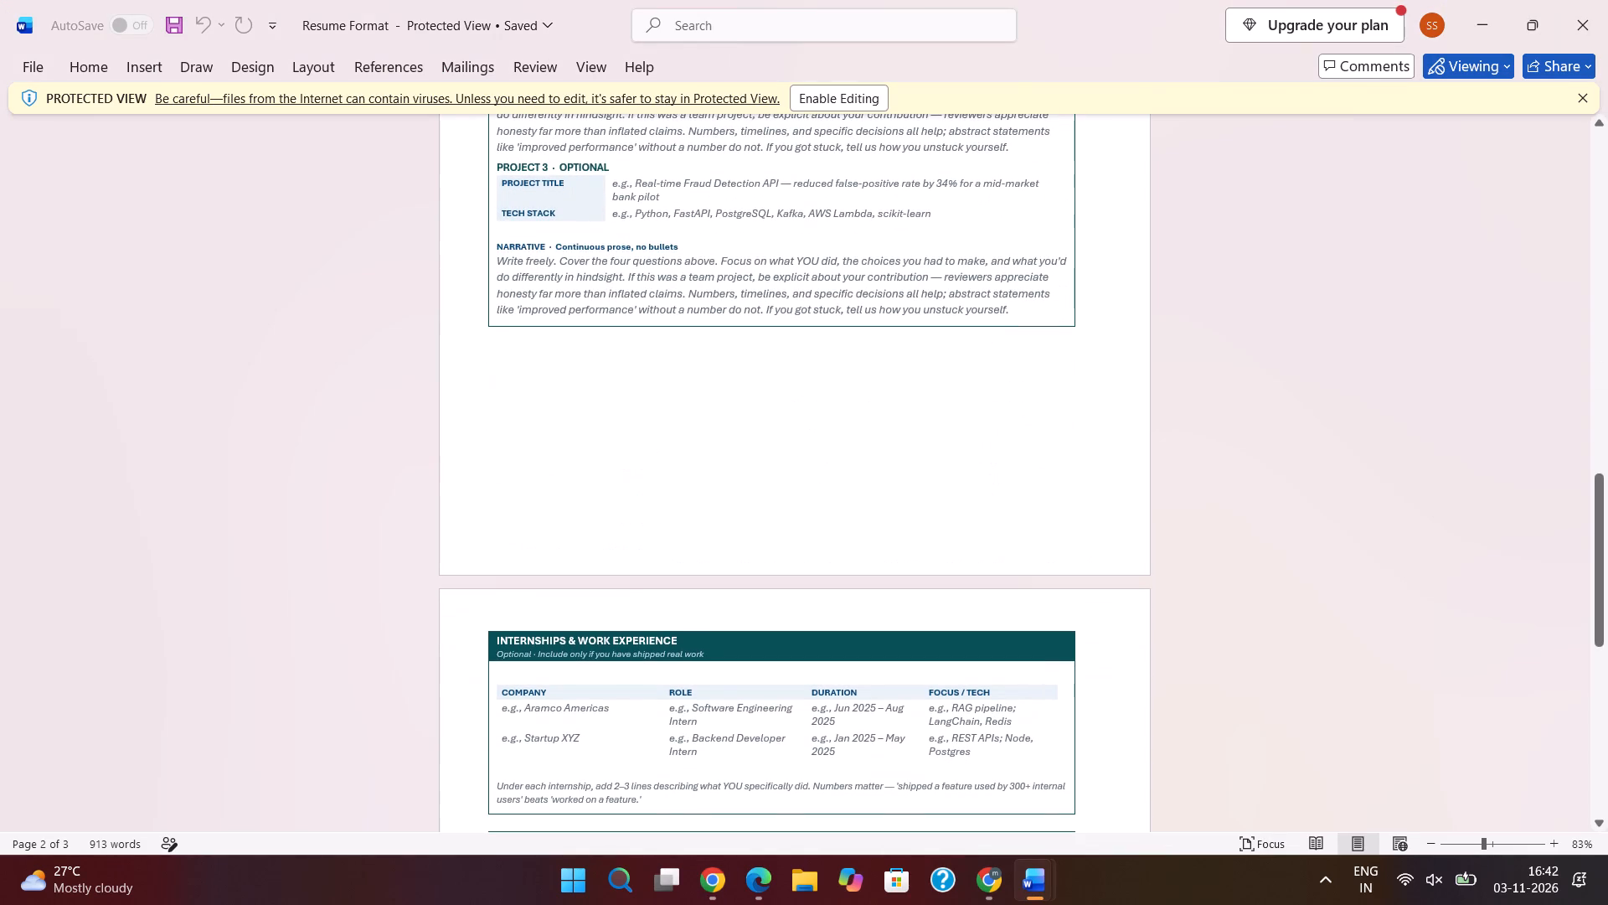
Compare the project, internship and achievement sections of the Resume Format template with the internship and achievement sections of the Perficient CV.
scroll(949, 799, up, 2)
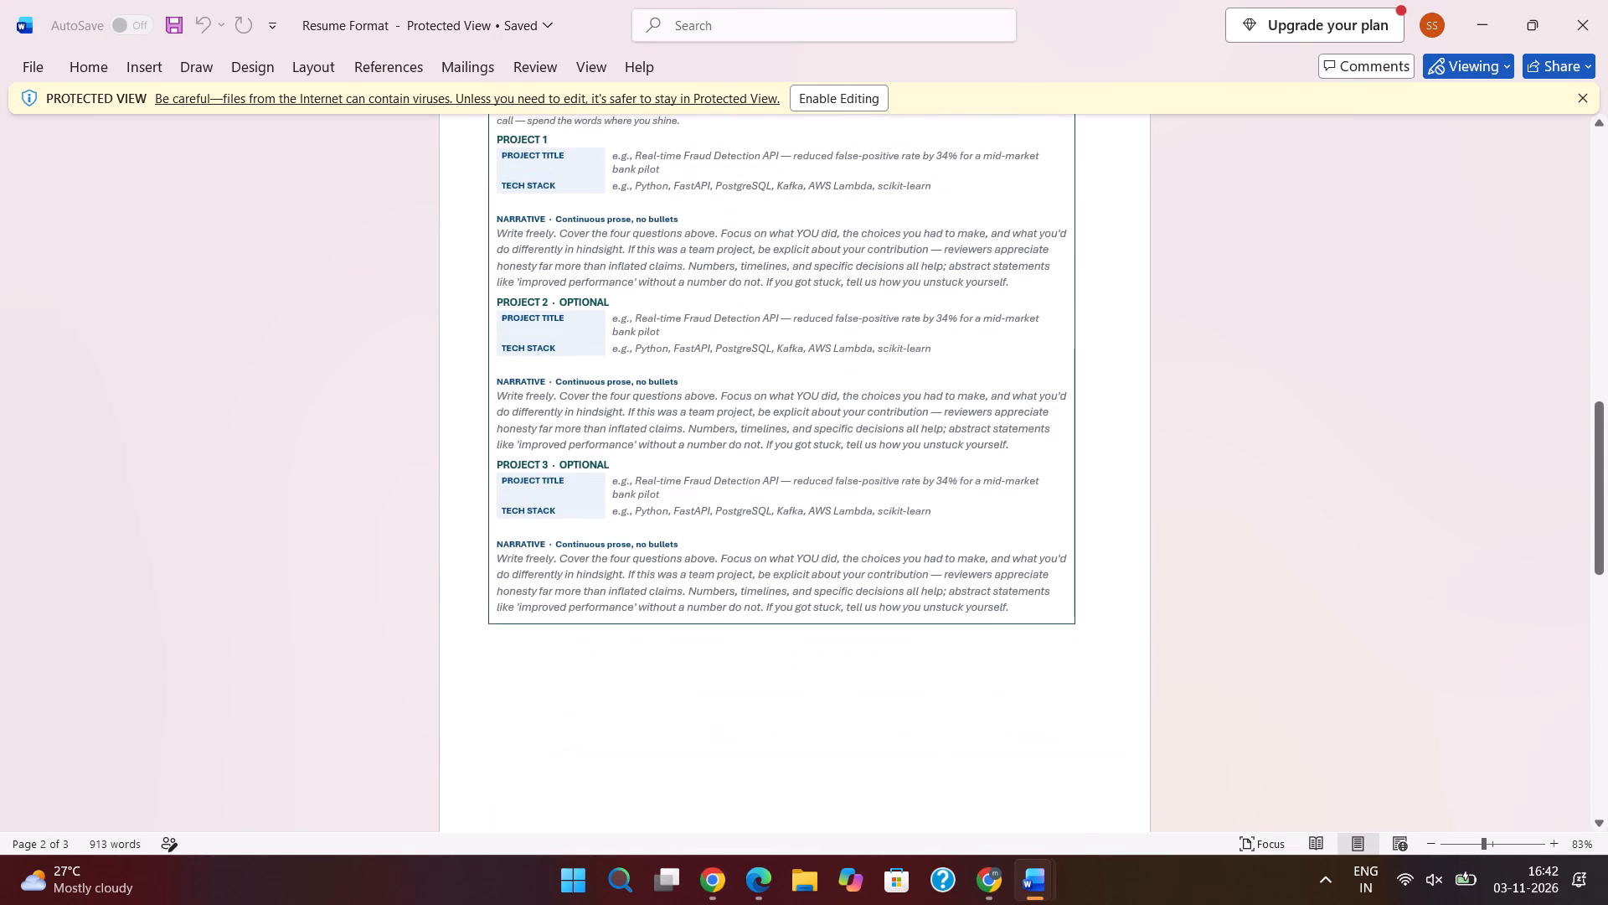
scroll(949, 799, up, 1)
scroll(949, 799, down, 2)
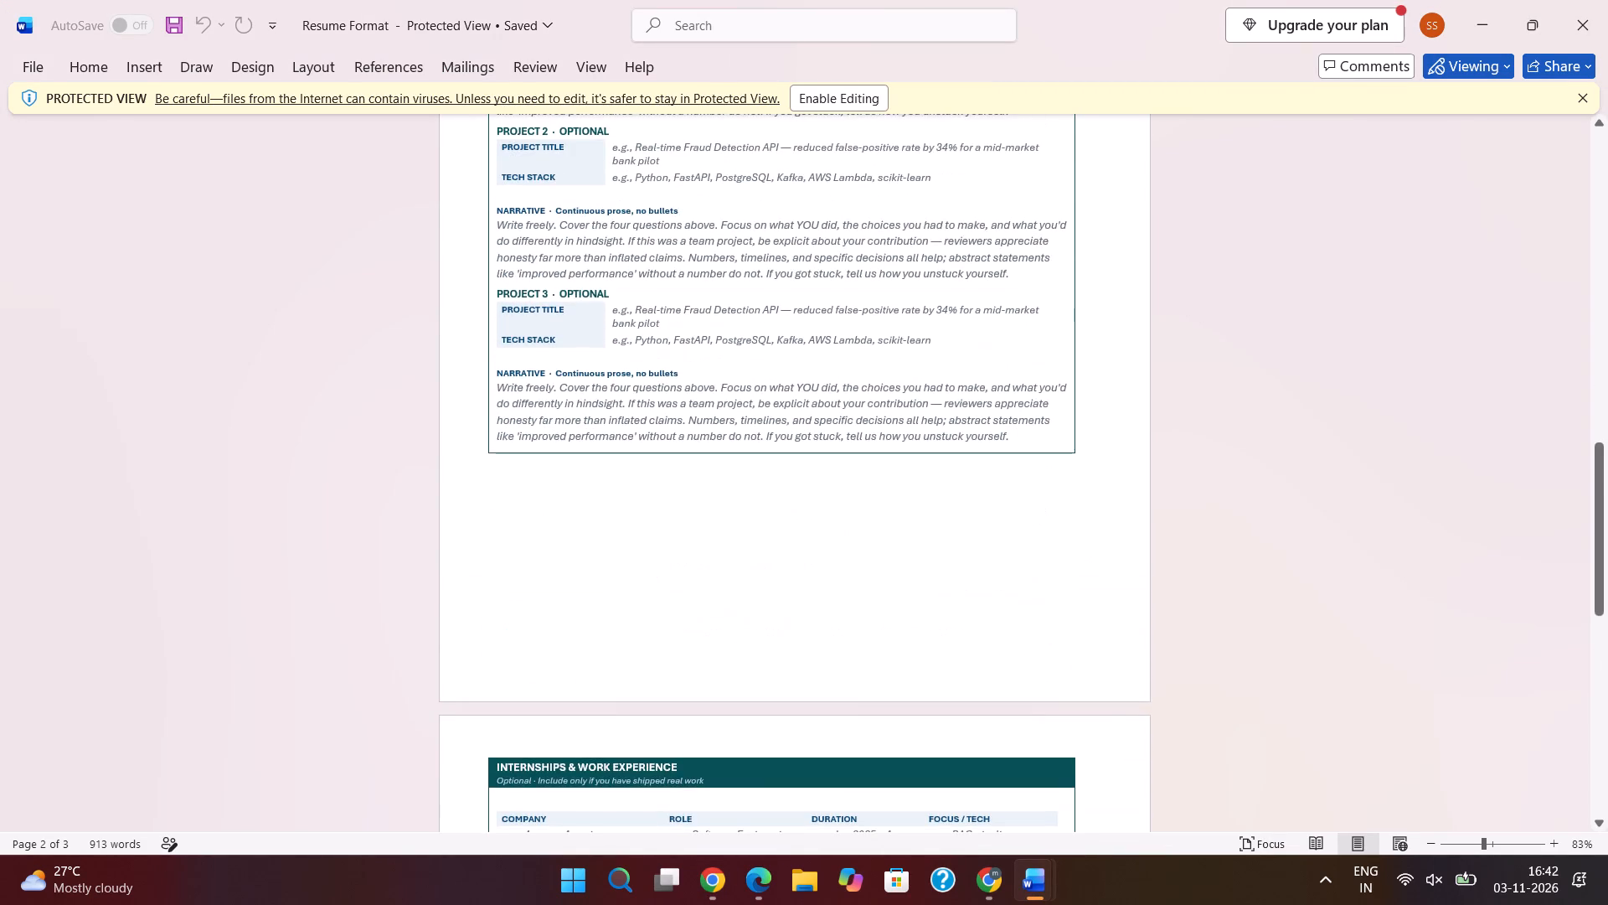
scroll(949, 799, down, 2)
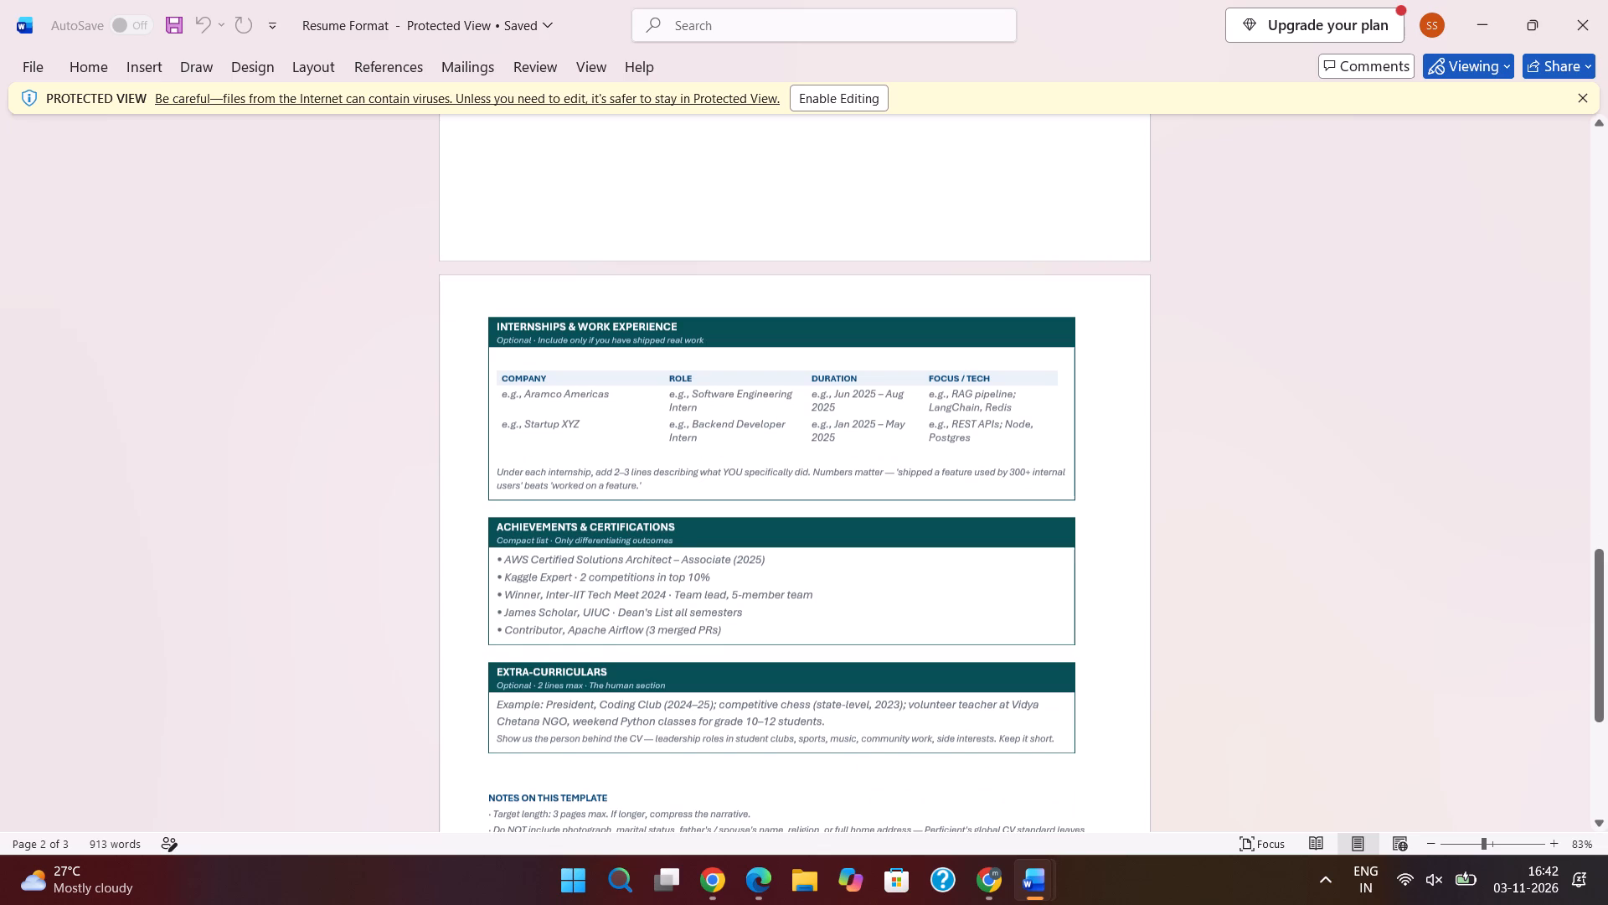
click(1105, 769)
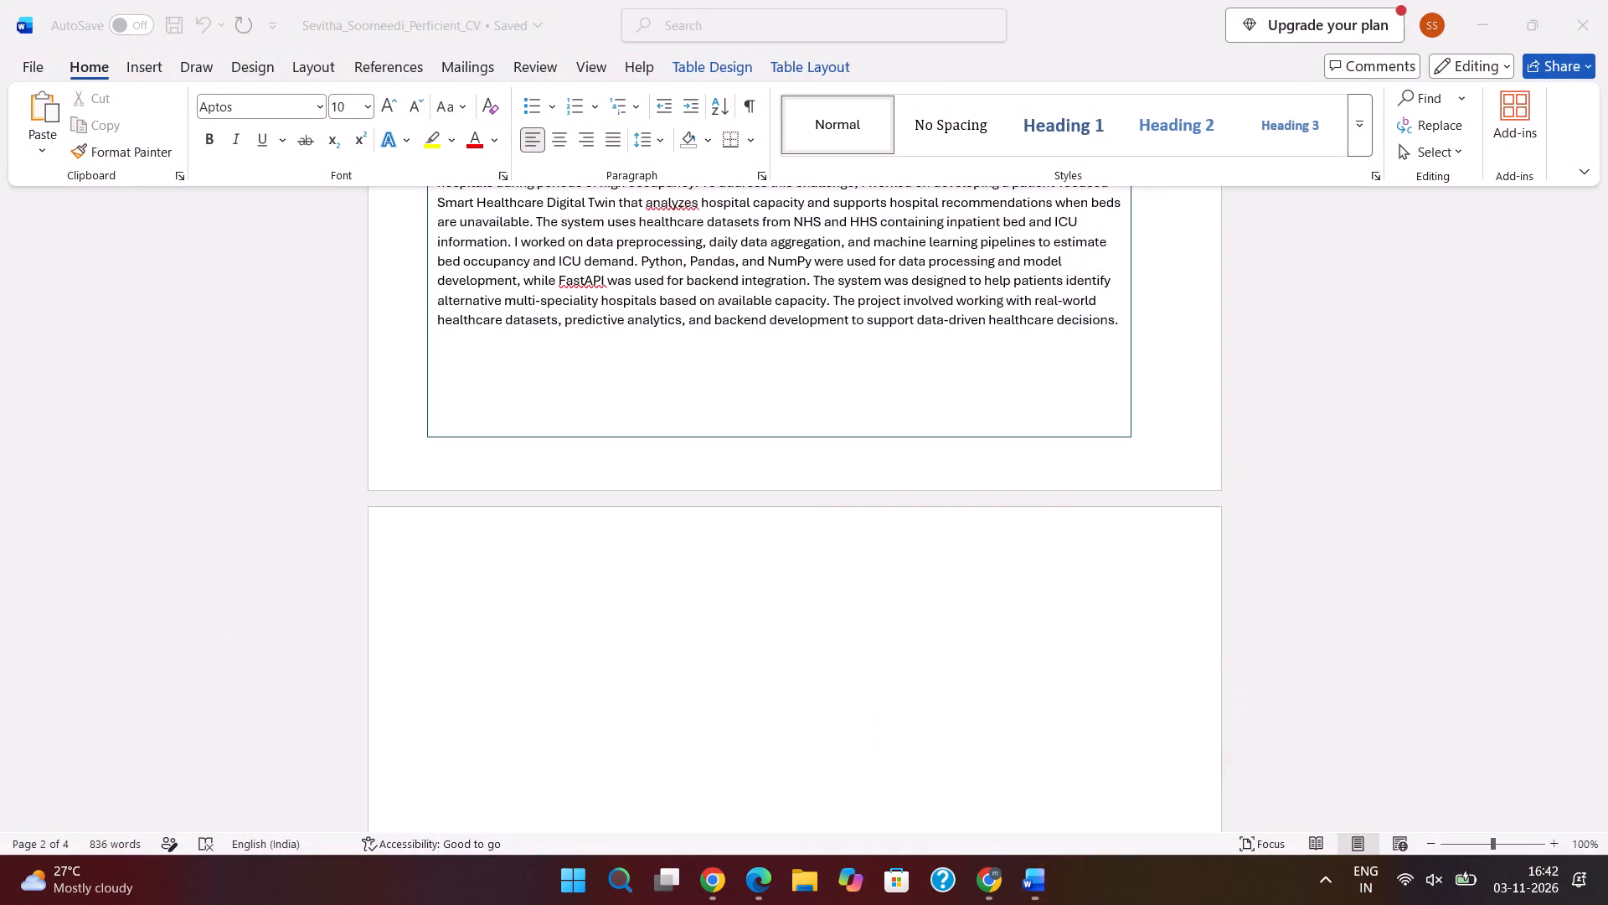
scroll(646, 564, down, 7)
scroll(646, 564, up, 1)
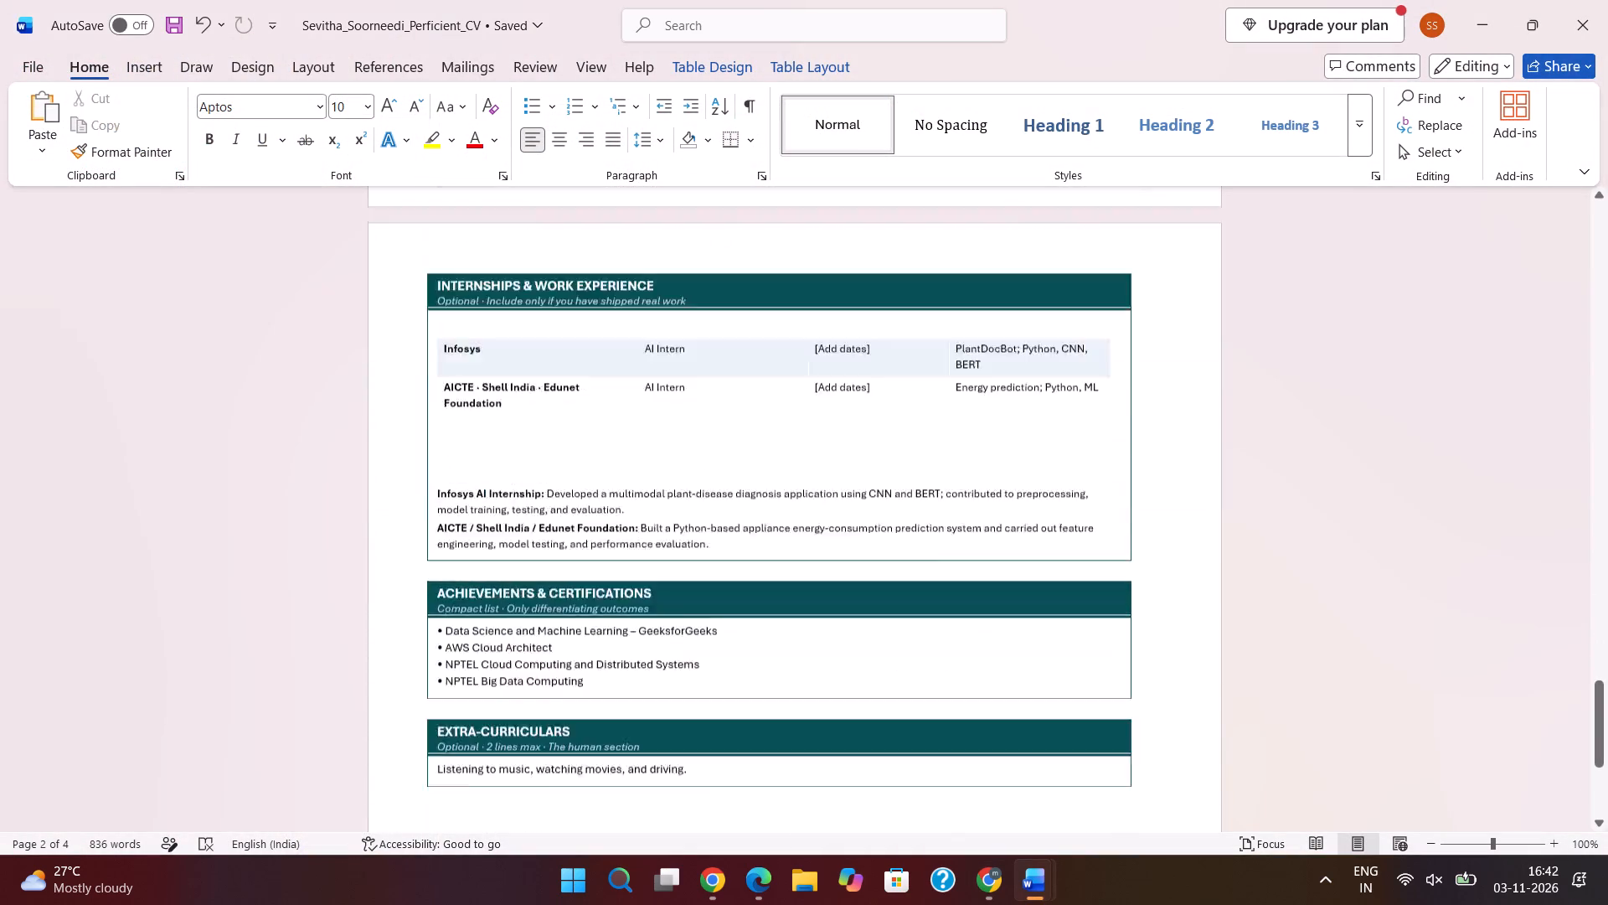
scroll(646, 564, up, 1)
Delete the empty page between the CV's Projects section and its Internships & Work Experience section.
click(646, 564)
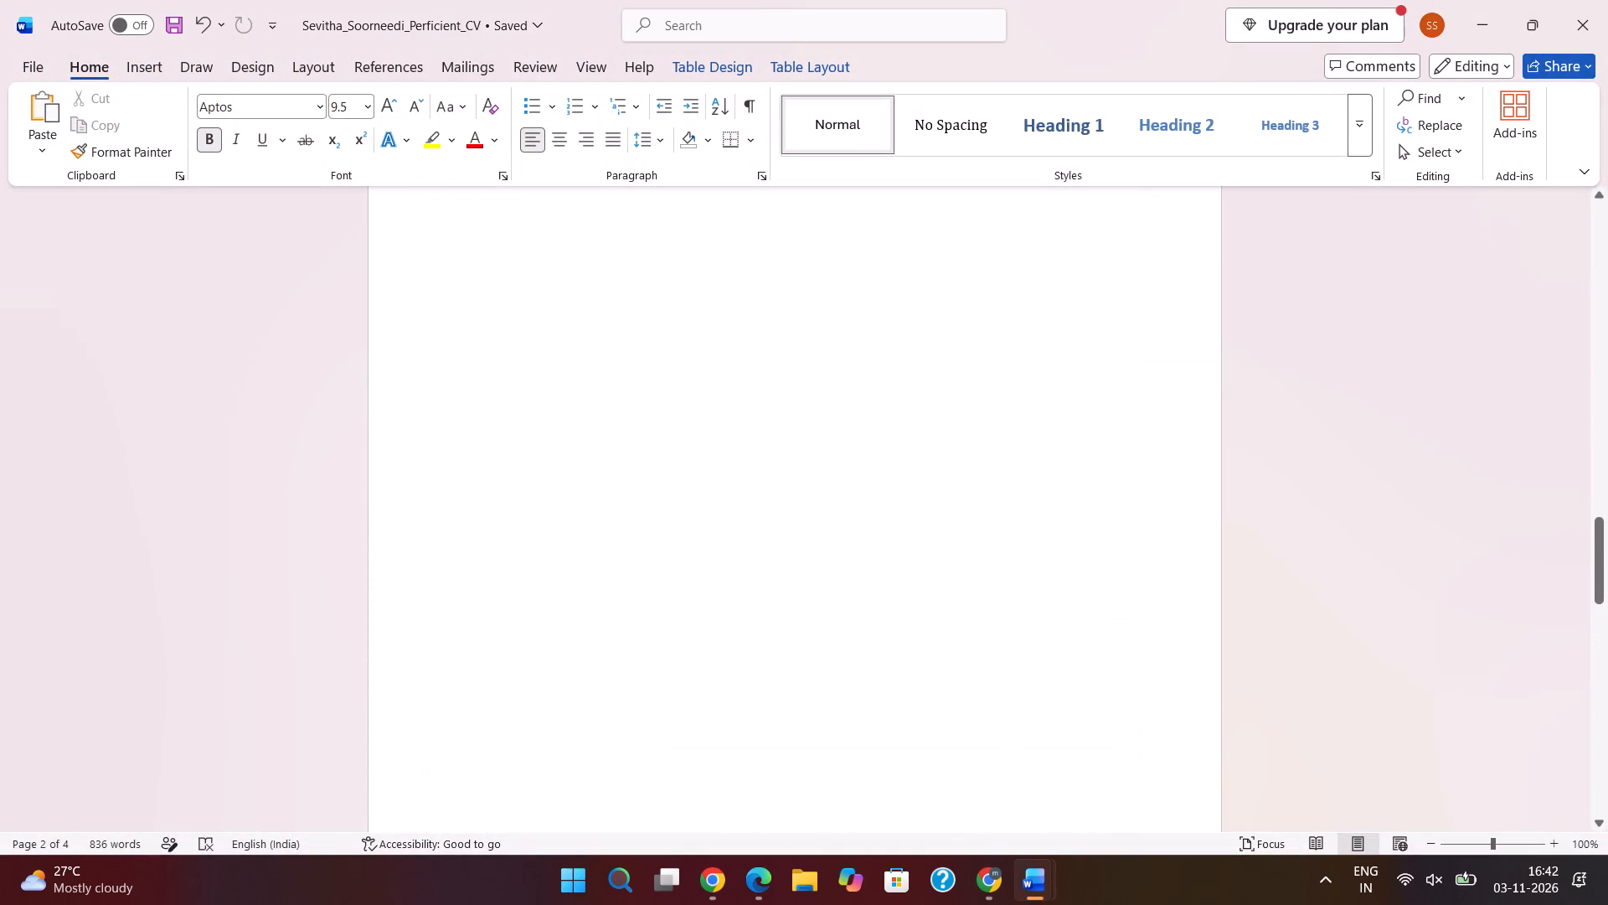
right_click(753, 502)
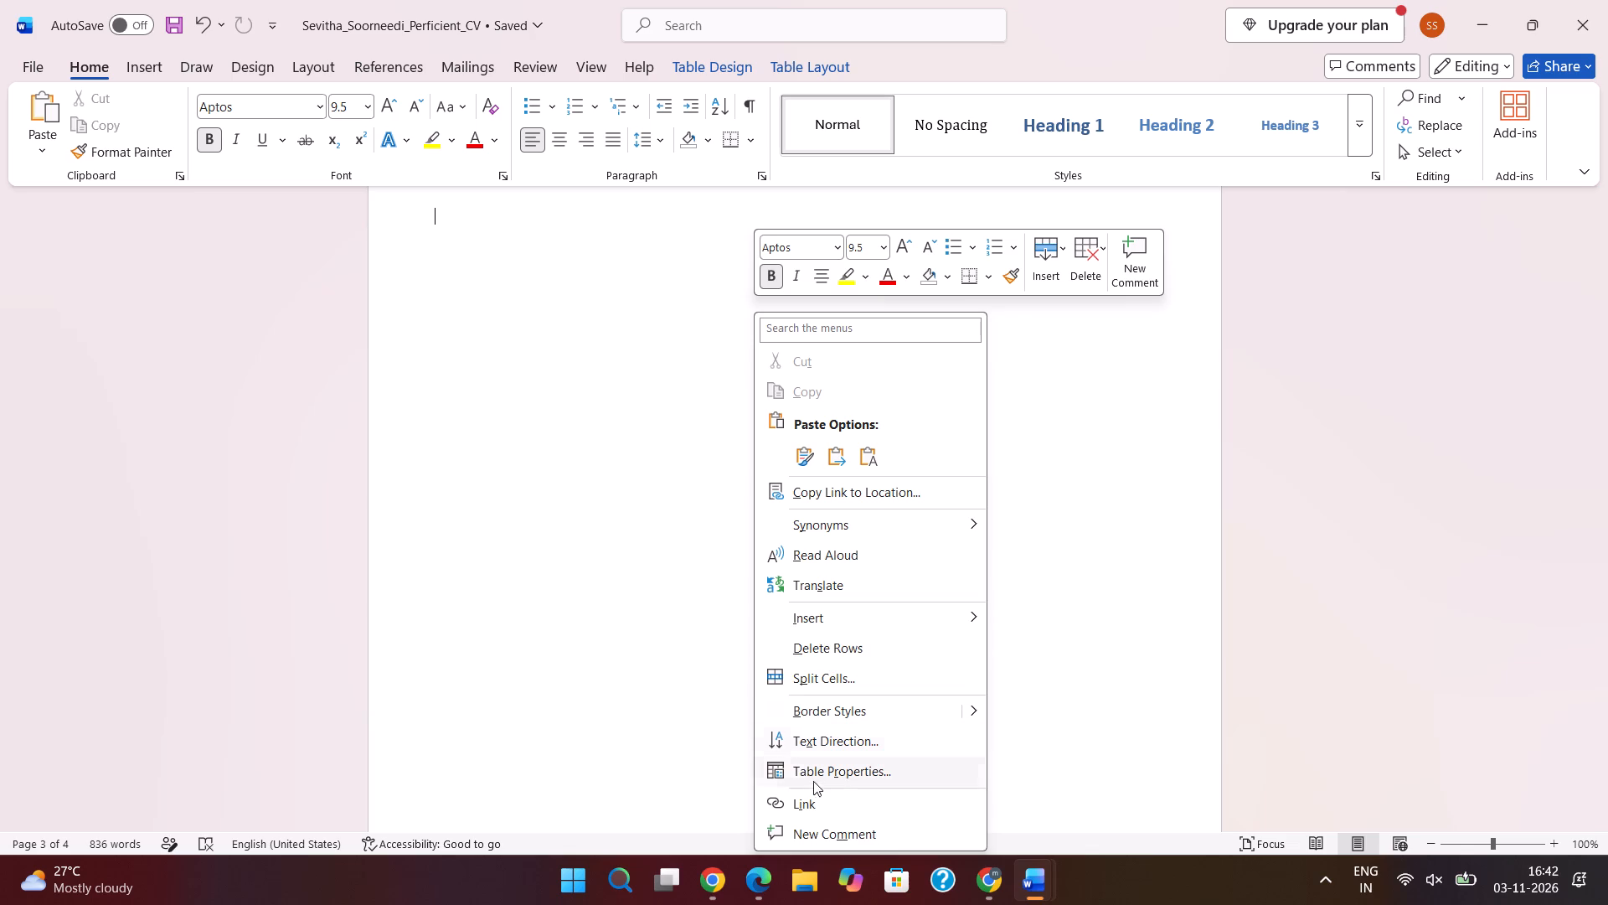
key(Delete)
click(543, 579)
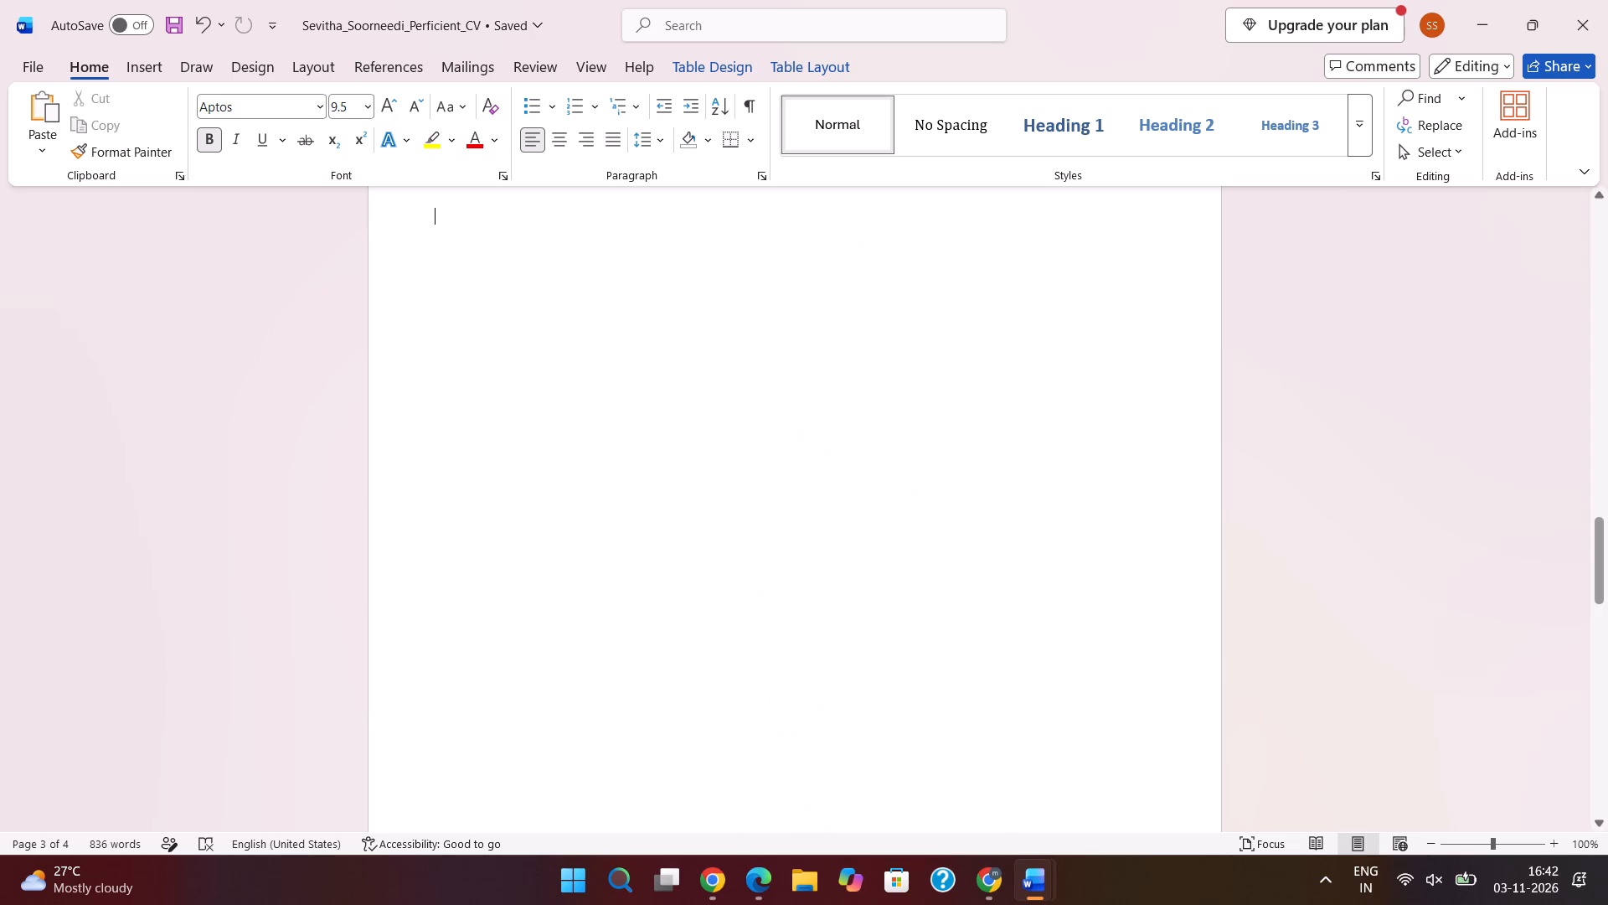
scroll(543, 579, down, 5)
scroll(502, 314, up, 3)
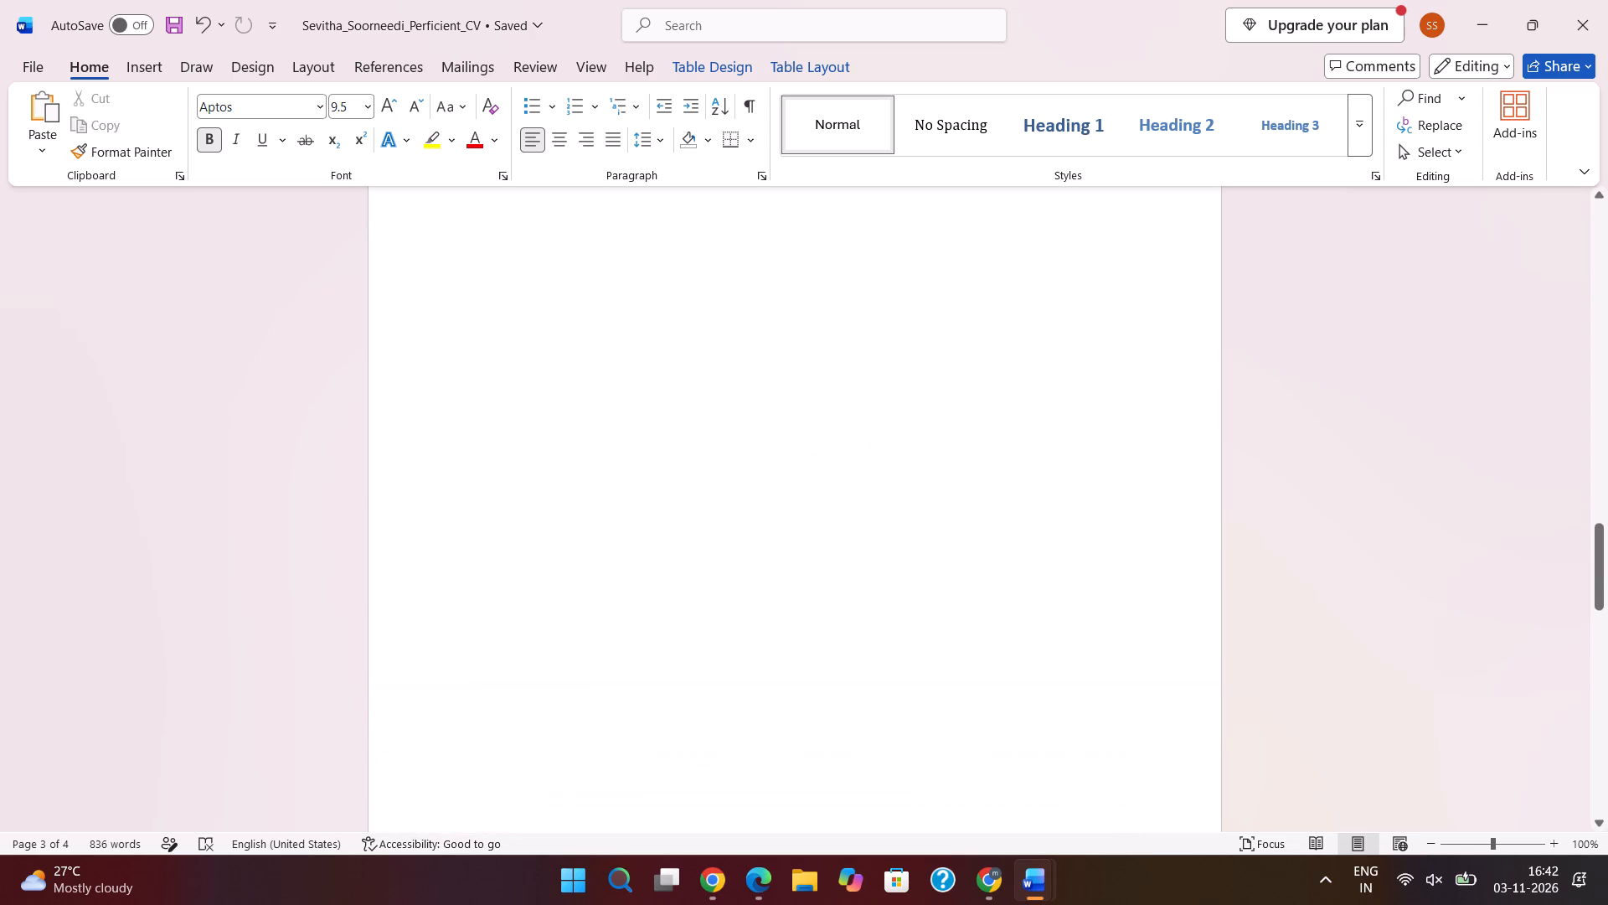
scroll(502, 314, up, 2)
drag(441, 263, 428, 734)
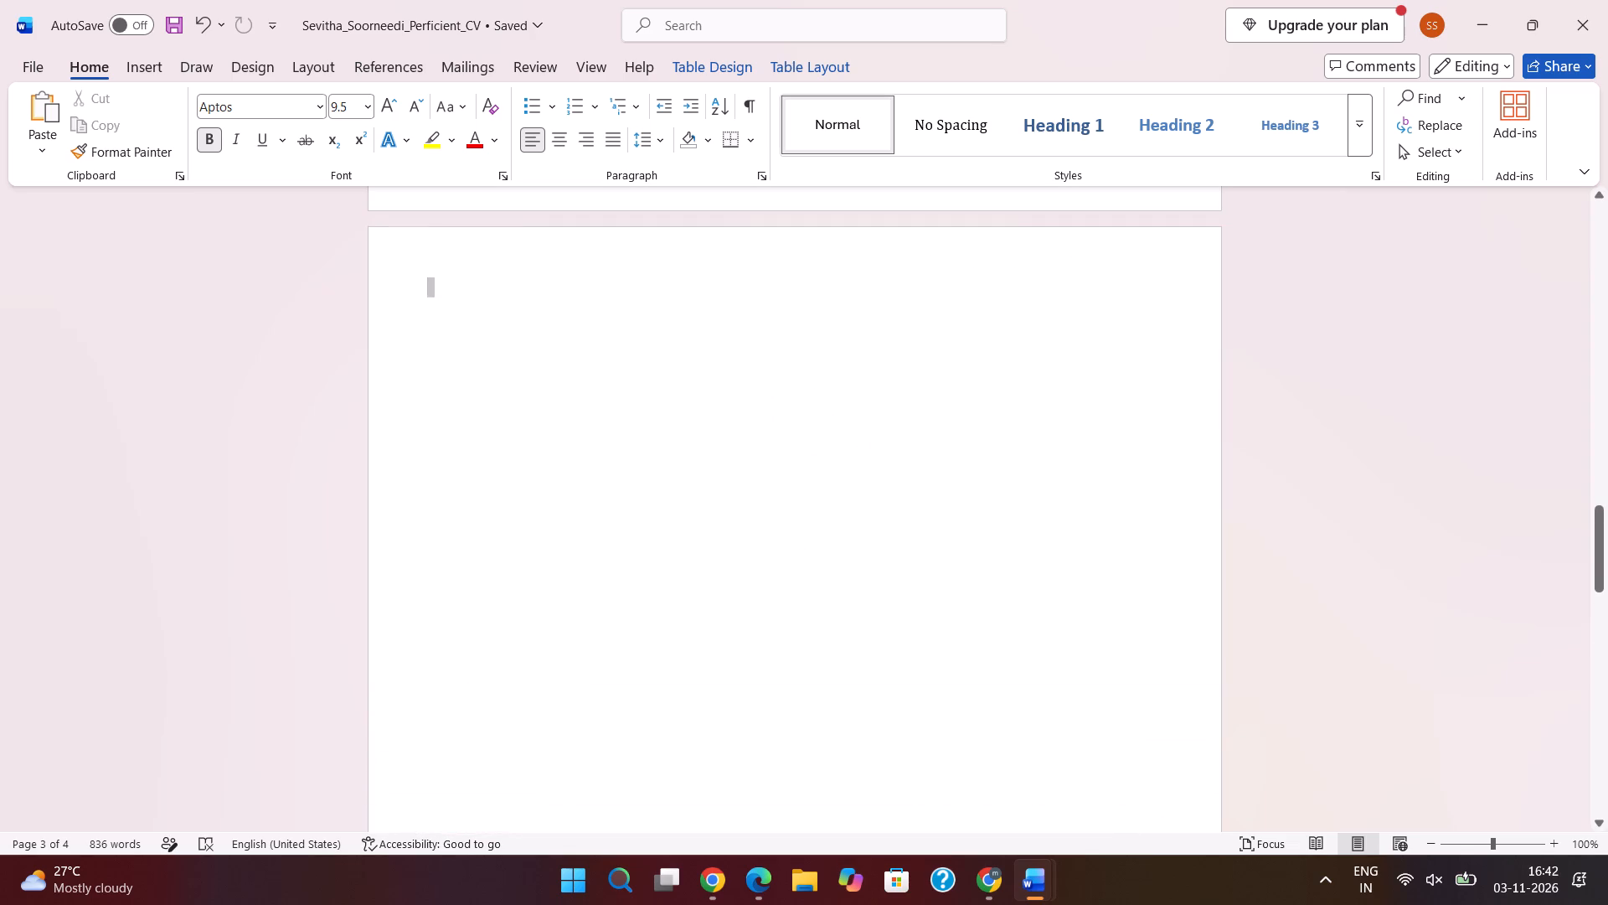
drag(428, 734, 460, 379)
key(Delete)
scroll(460, 379, up, 4)
scroll(460, 379, down, 1)
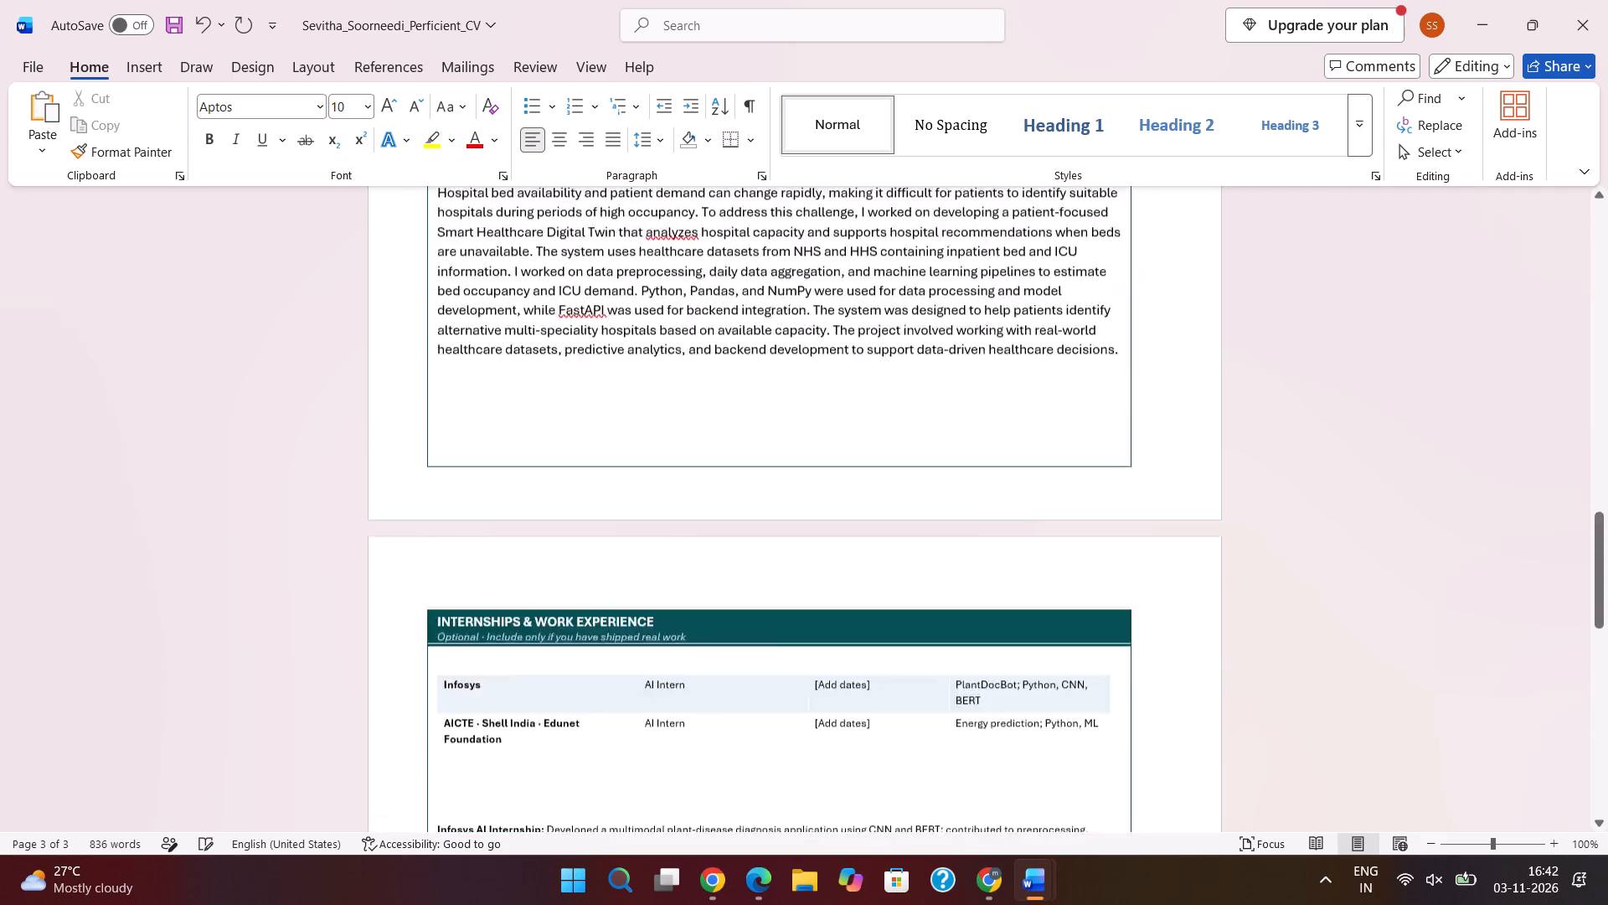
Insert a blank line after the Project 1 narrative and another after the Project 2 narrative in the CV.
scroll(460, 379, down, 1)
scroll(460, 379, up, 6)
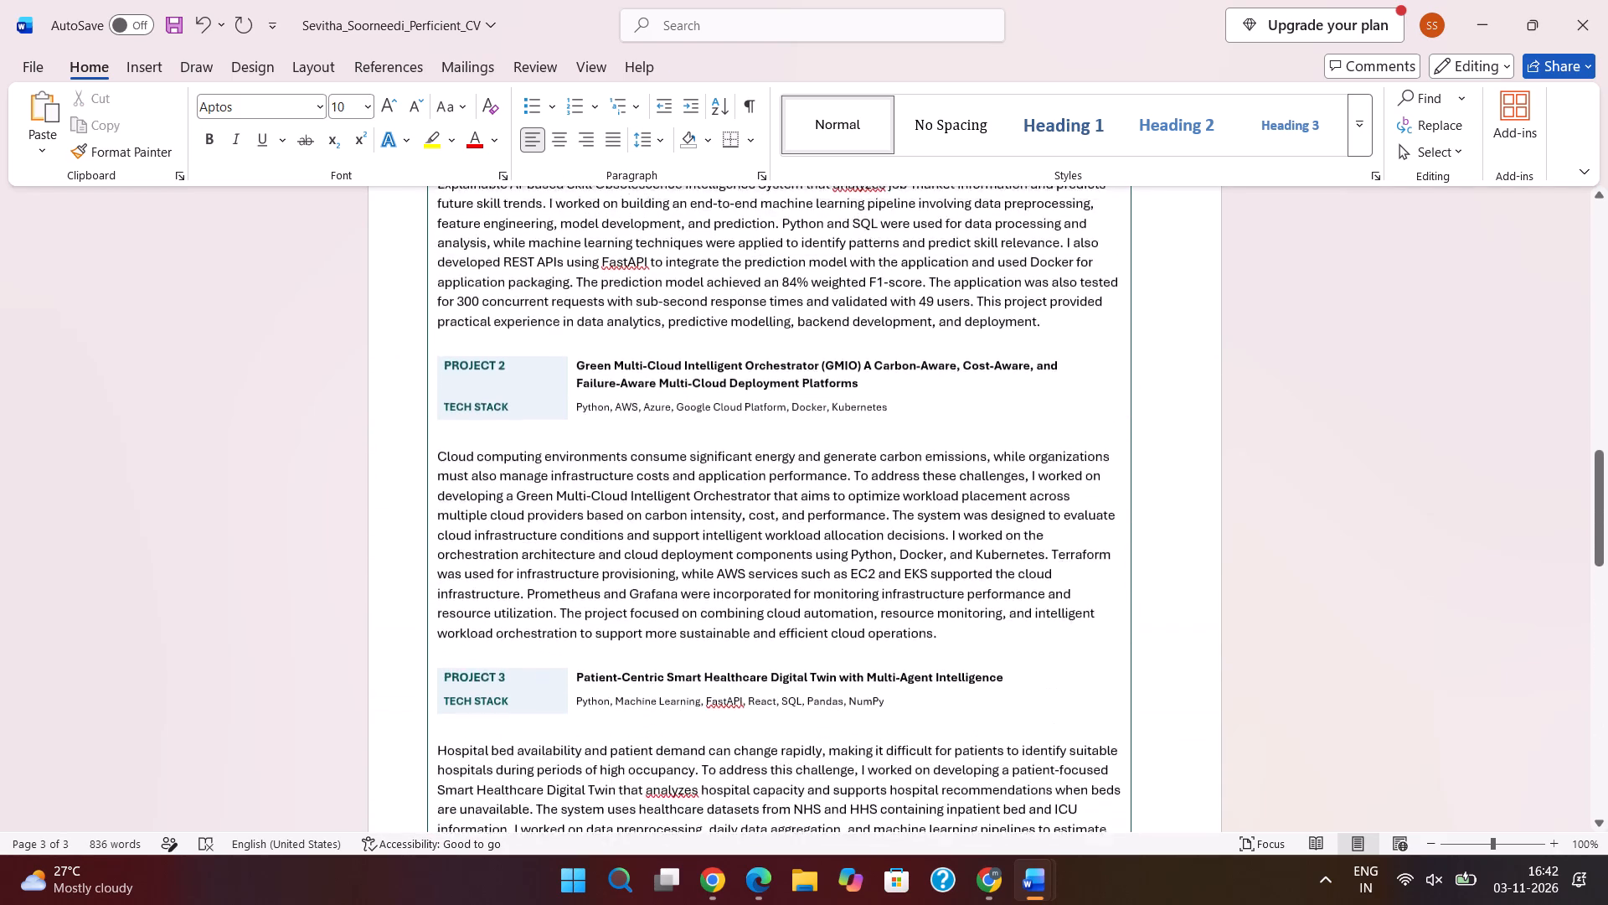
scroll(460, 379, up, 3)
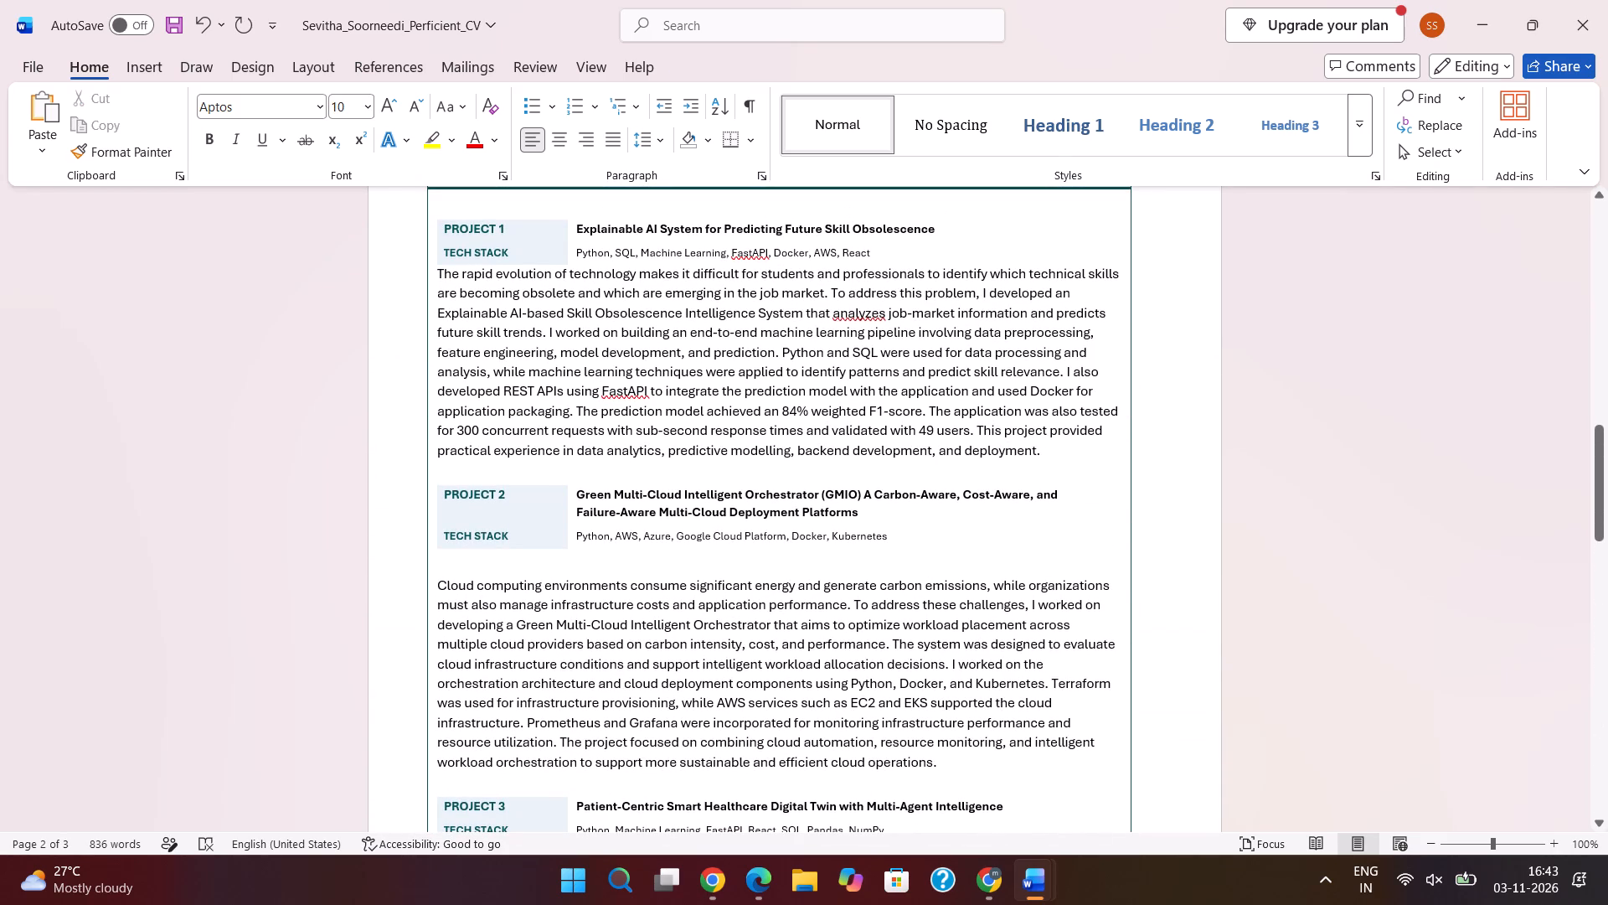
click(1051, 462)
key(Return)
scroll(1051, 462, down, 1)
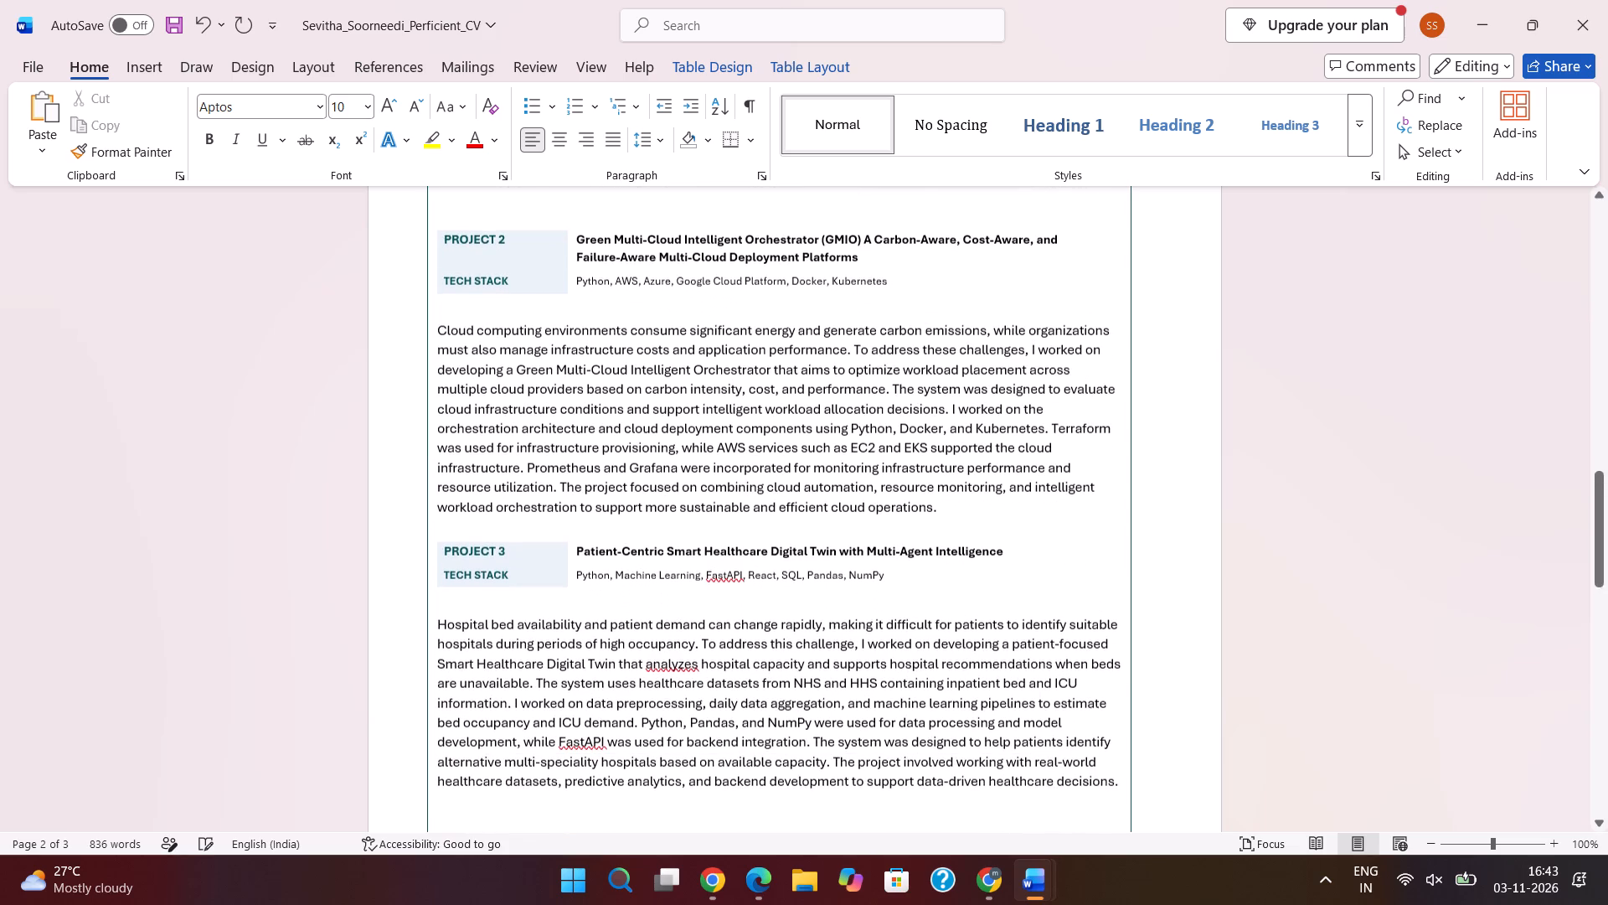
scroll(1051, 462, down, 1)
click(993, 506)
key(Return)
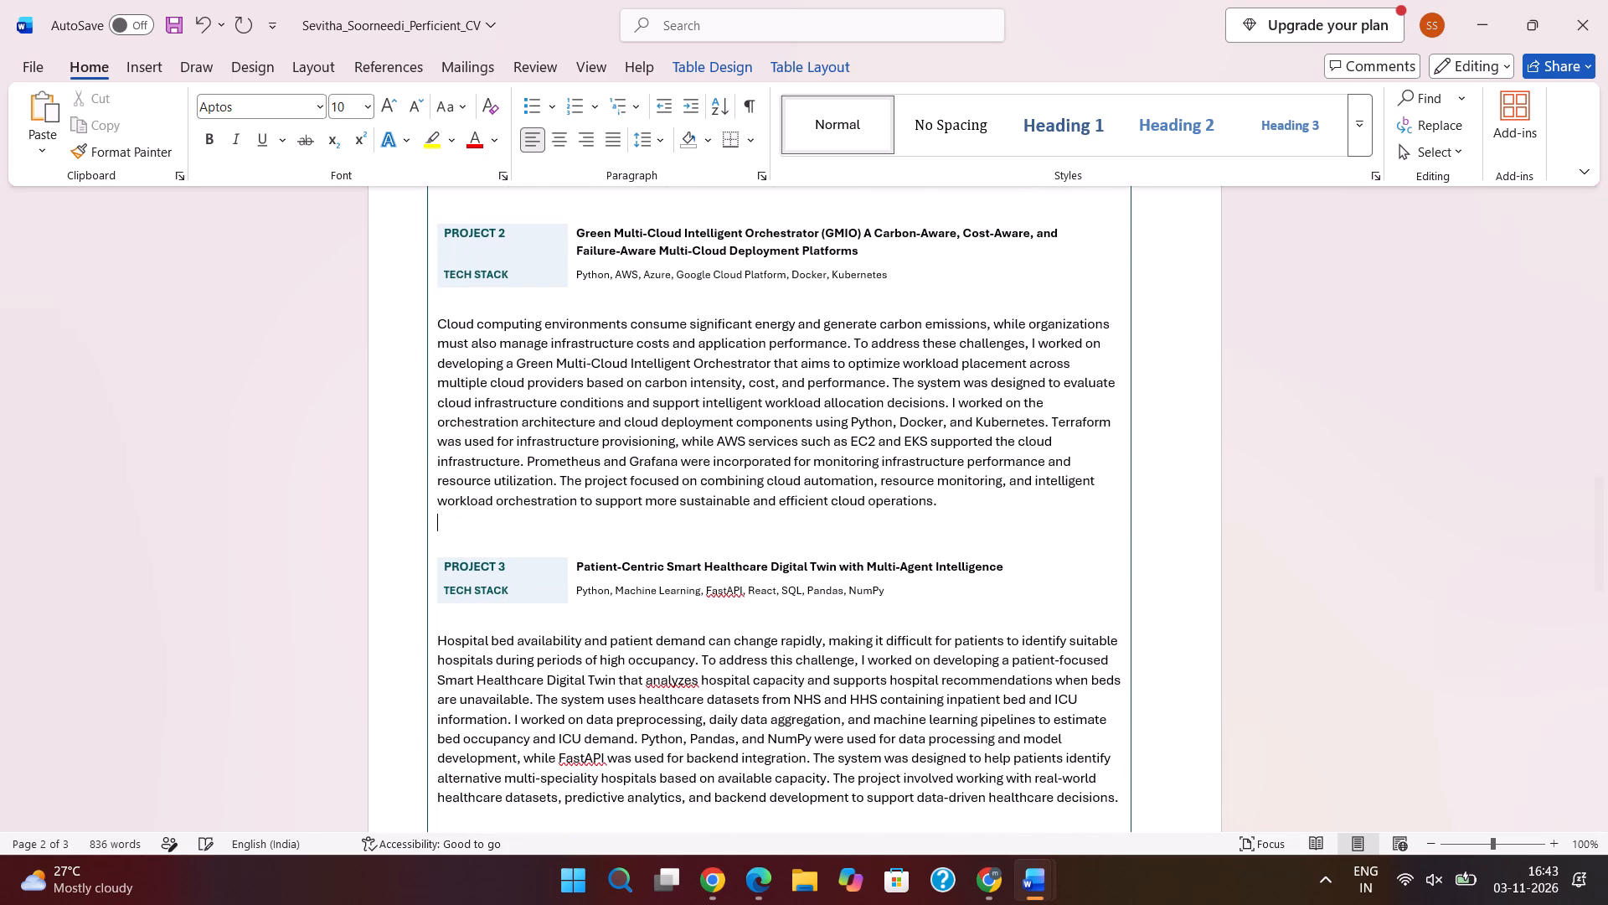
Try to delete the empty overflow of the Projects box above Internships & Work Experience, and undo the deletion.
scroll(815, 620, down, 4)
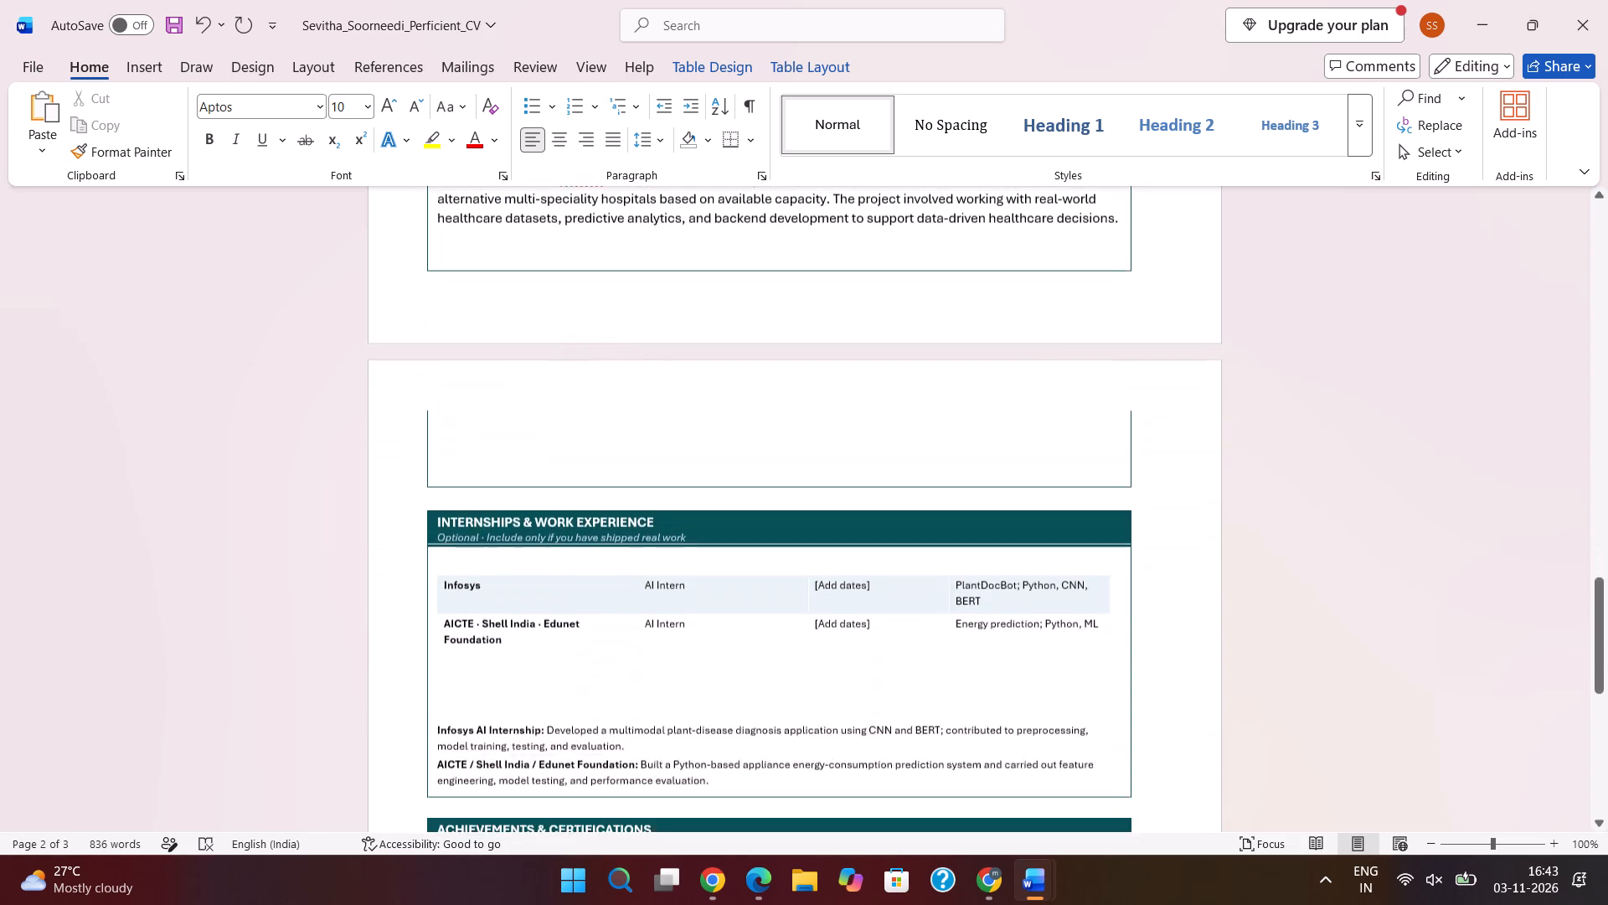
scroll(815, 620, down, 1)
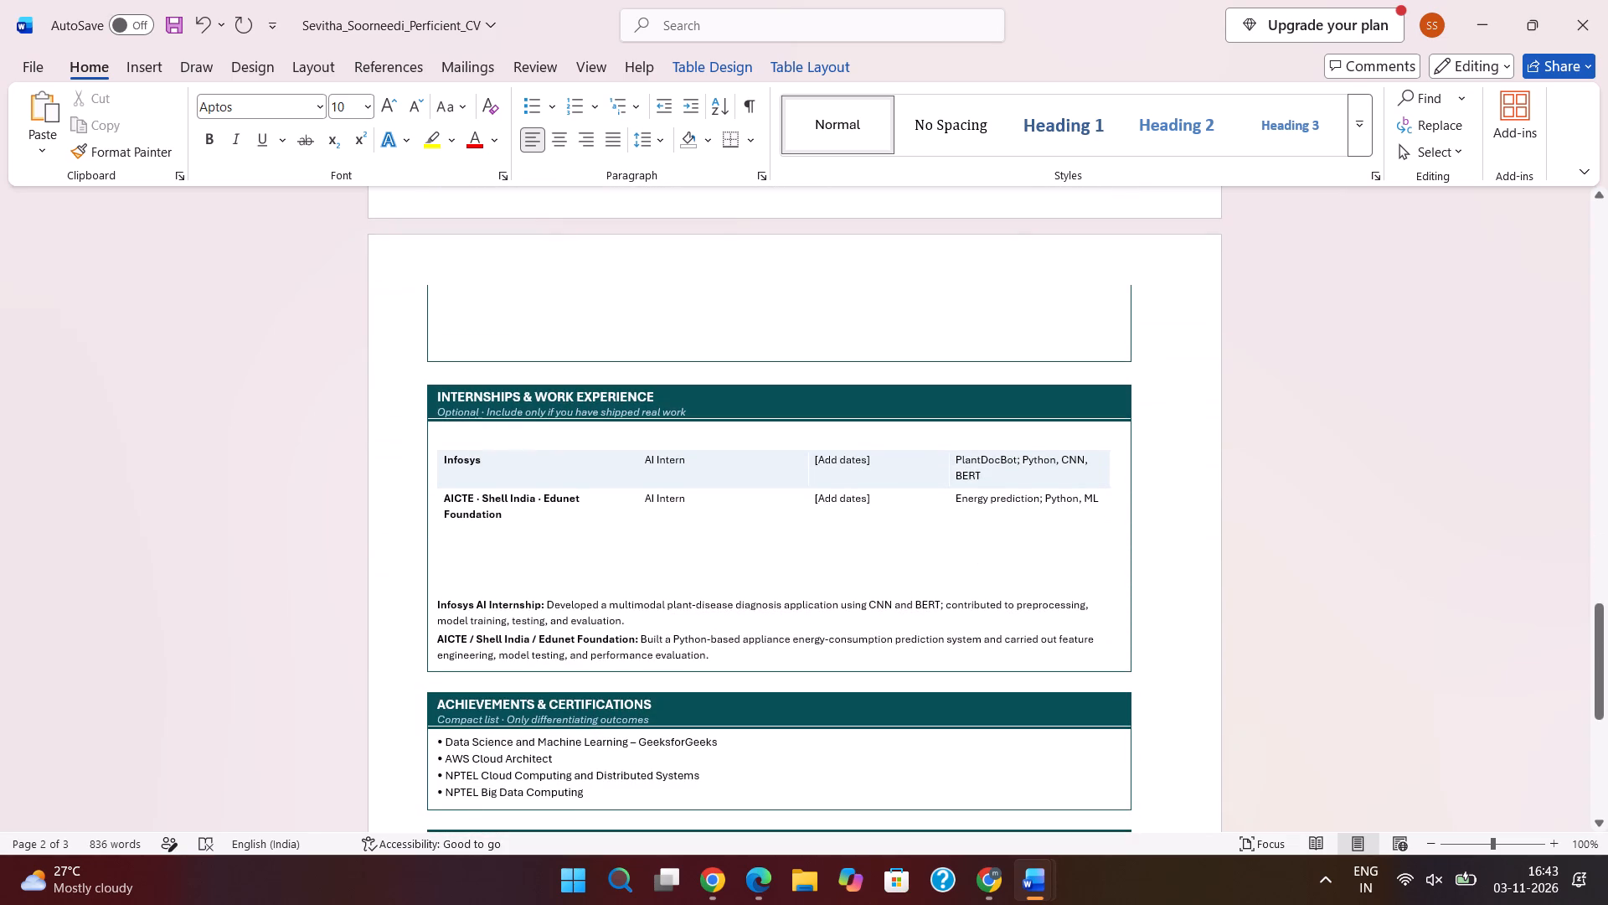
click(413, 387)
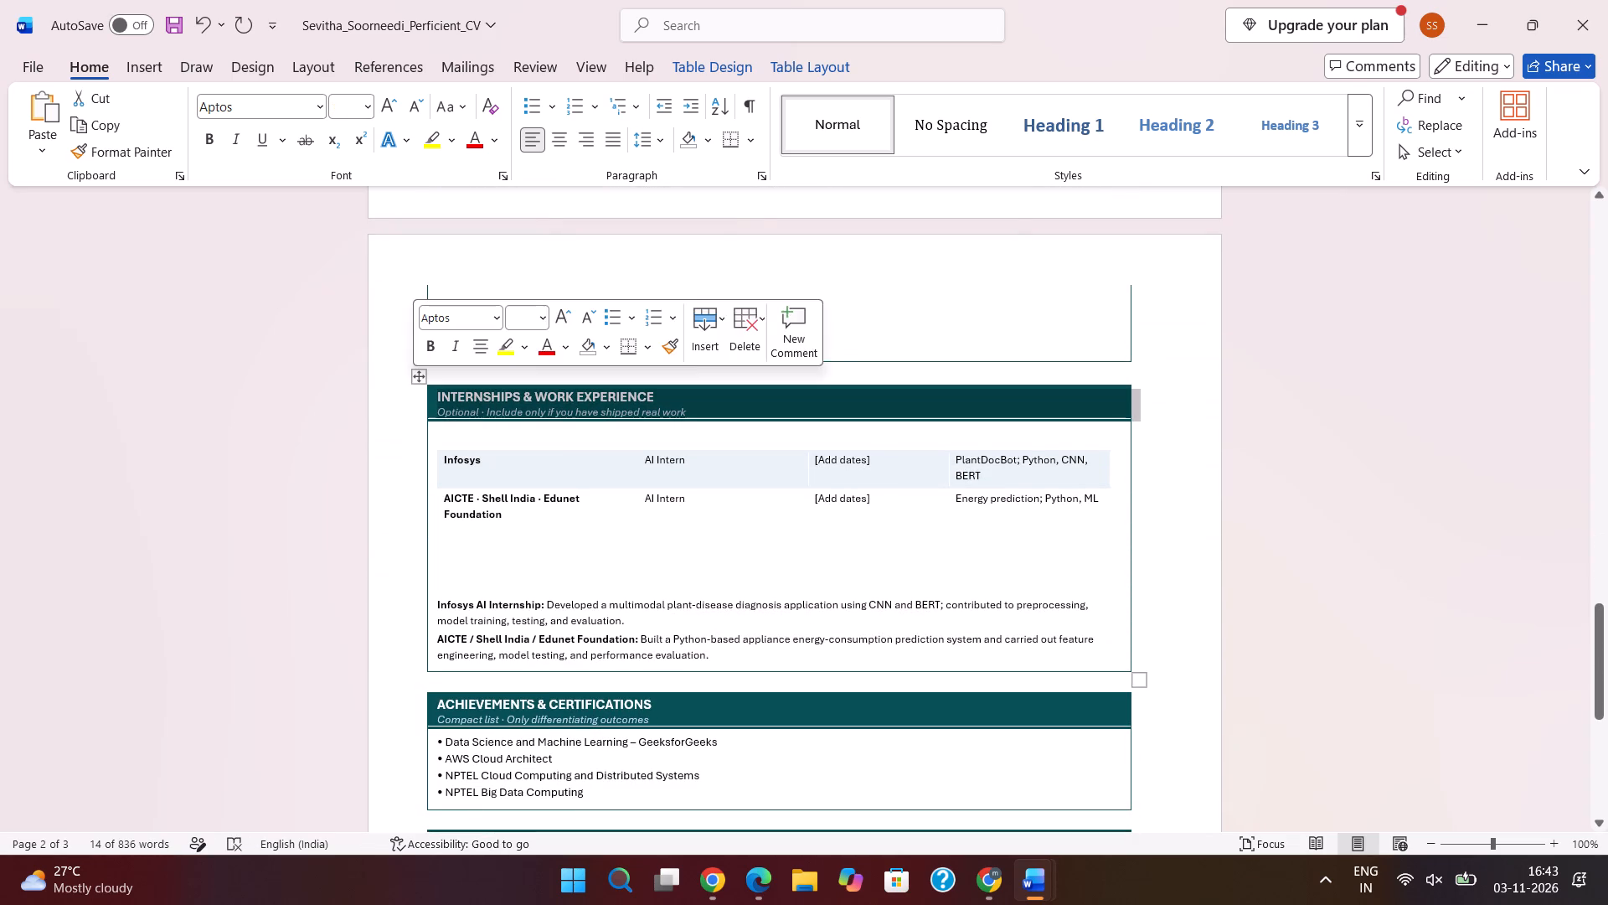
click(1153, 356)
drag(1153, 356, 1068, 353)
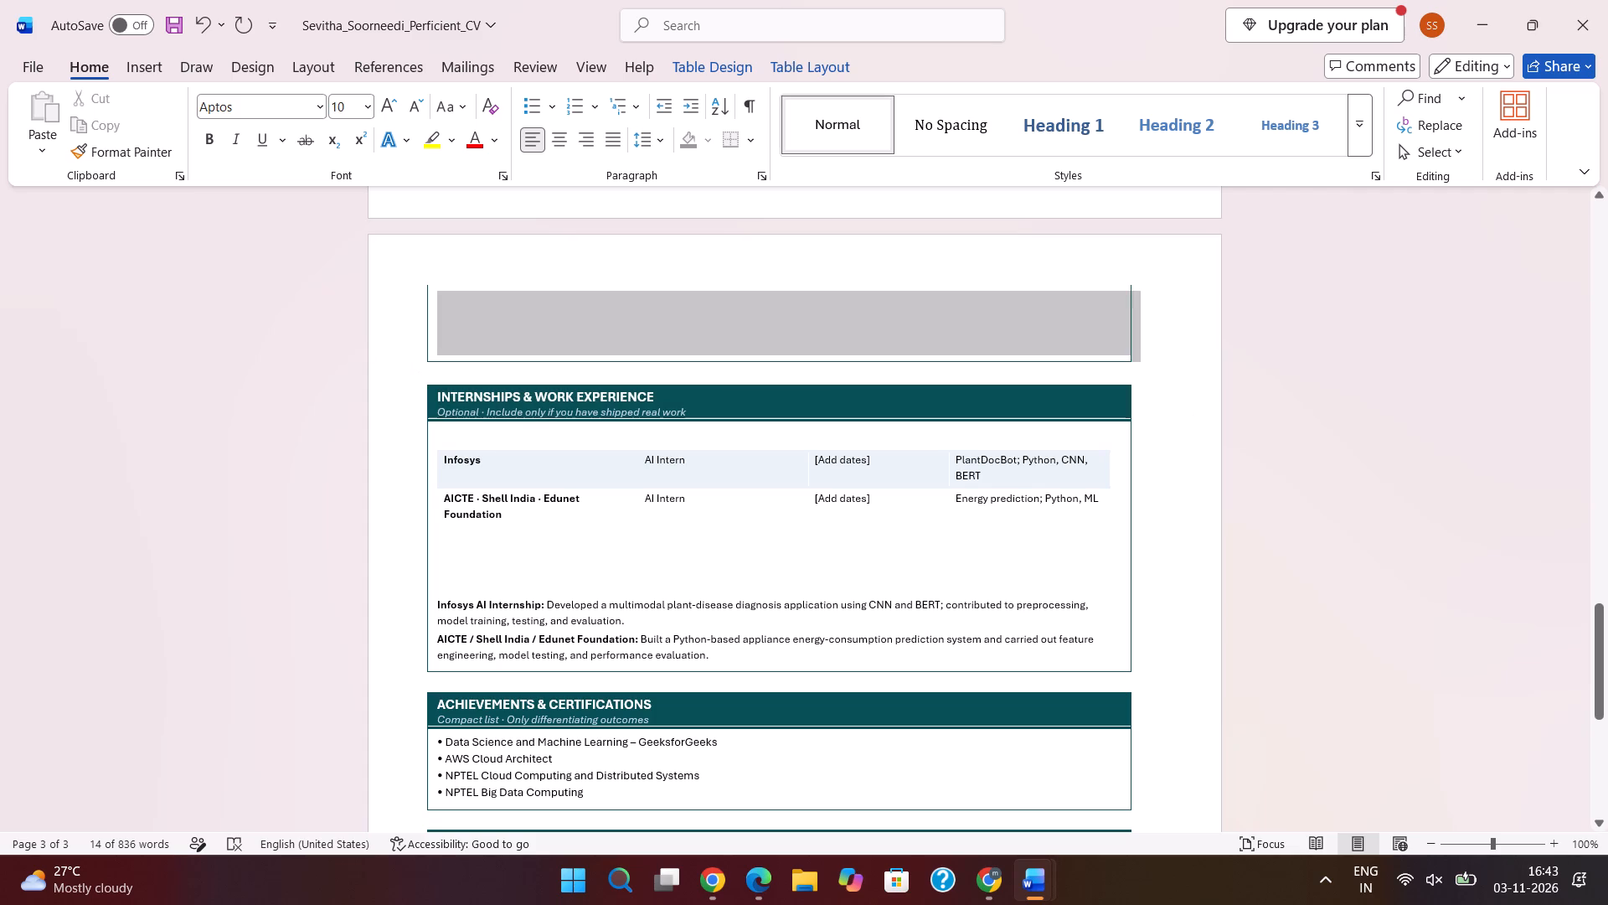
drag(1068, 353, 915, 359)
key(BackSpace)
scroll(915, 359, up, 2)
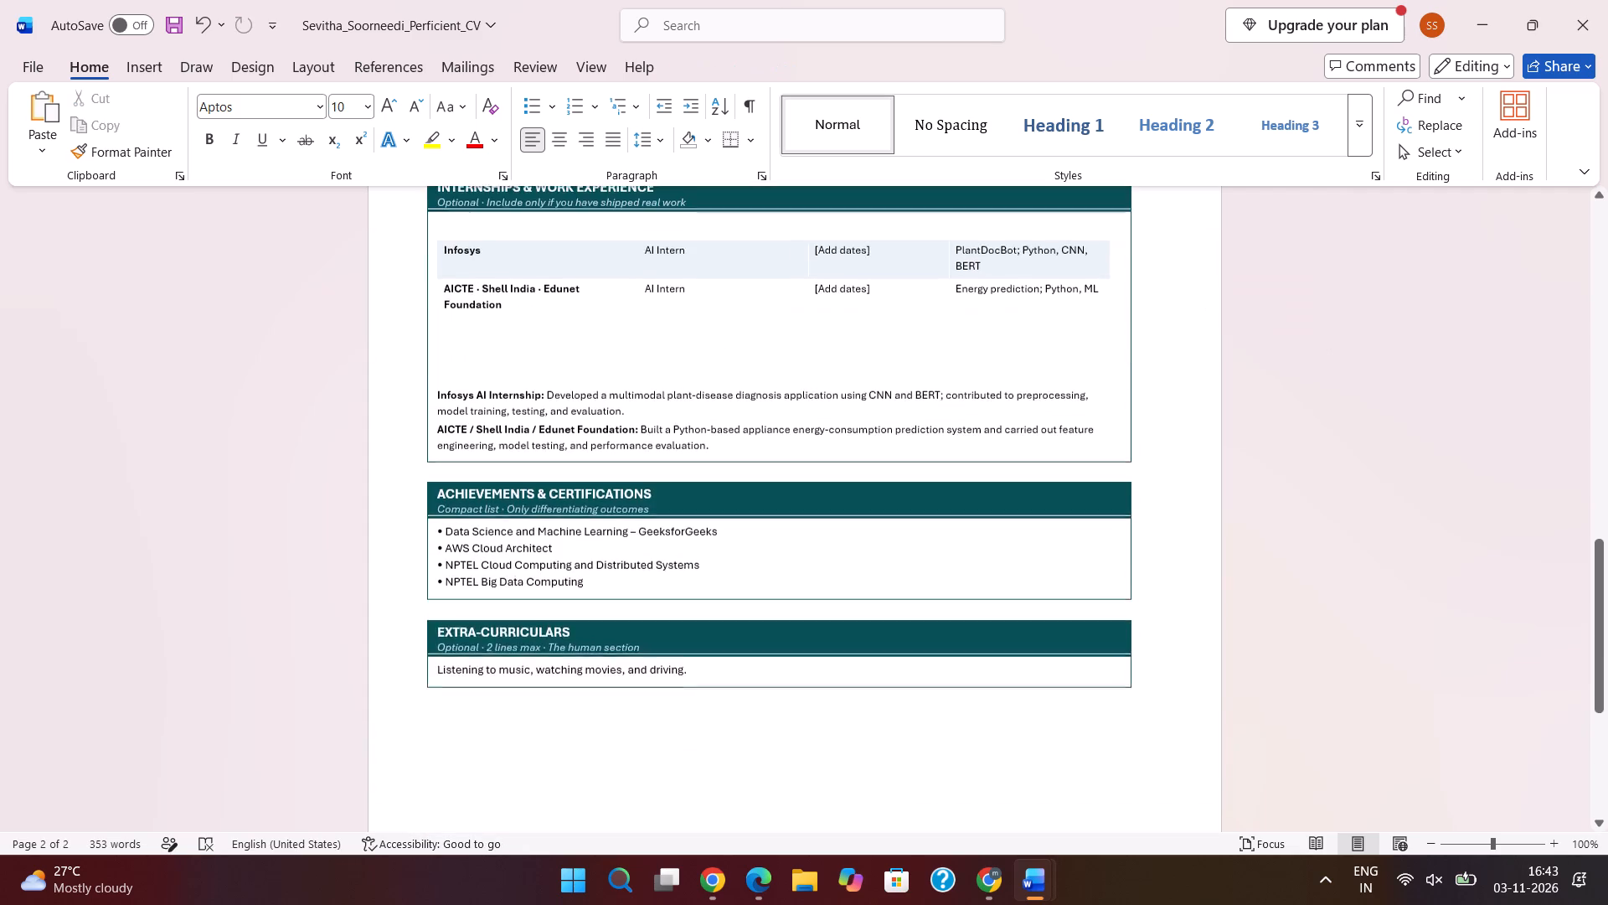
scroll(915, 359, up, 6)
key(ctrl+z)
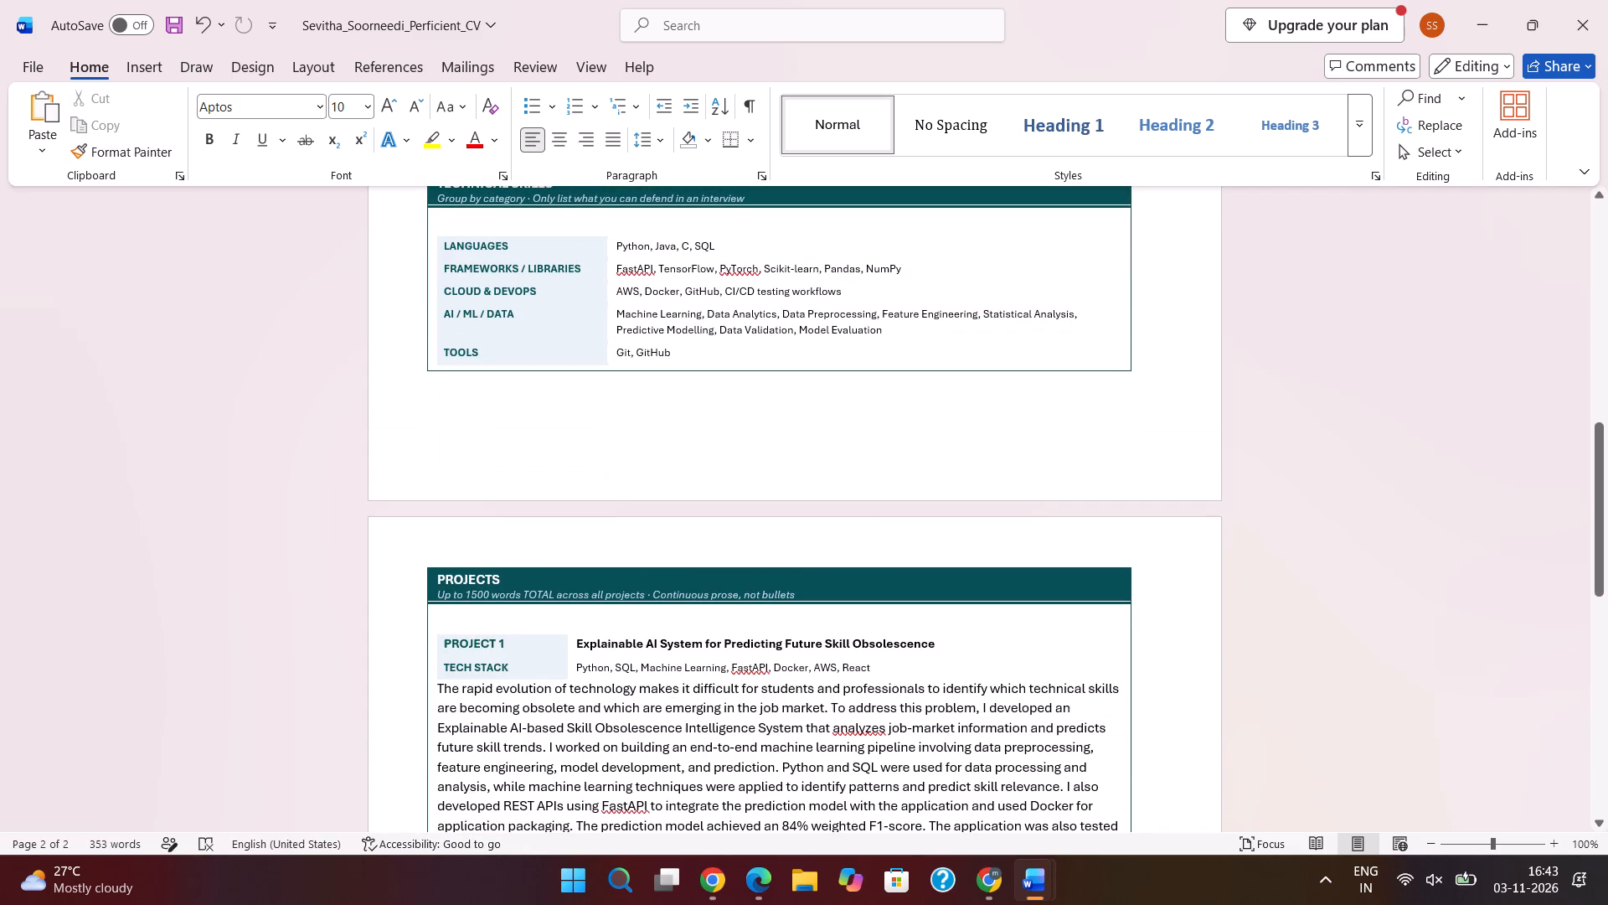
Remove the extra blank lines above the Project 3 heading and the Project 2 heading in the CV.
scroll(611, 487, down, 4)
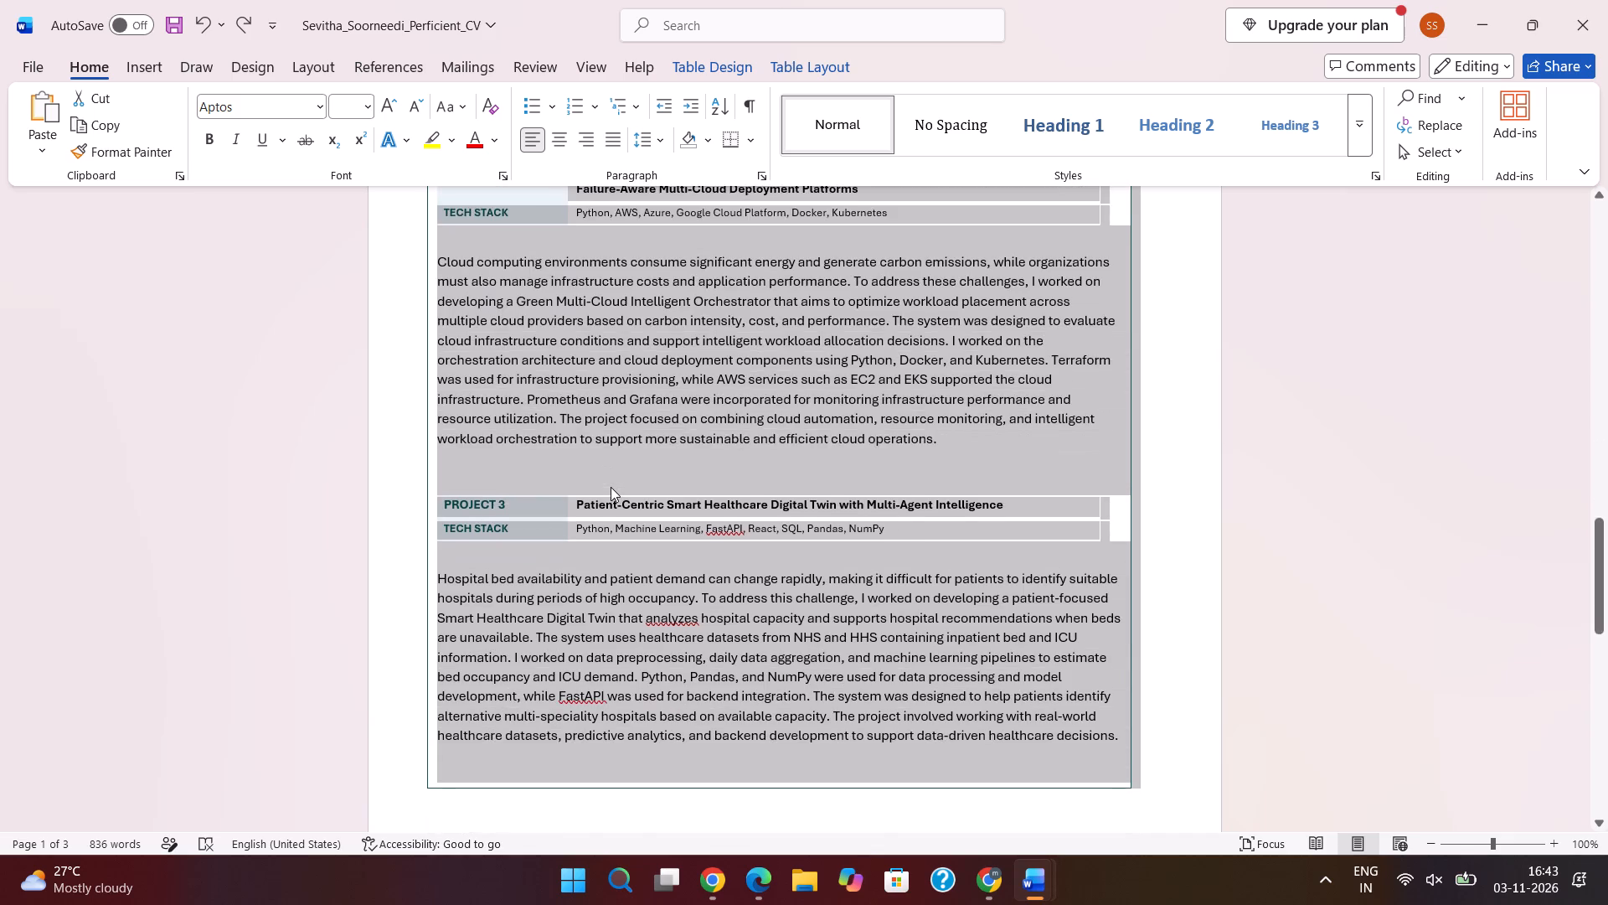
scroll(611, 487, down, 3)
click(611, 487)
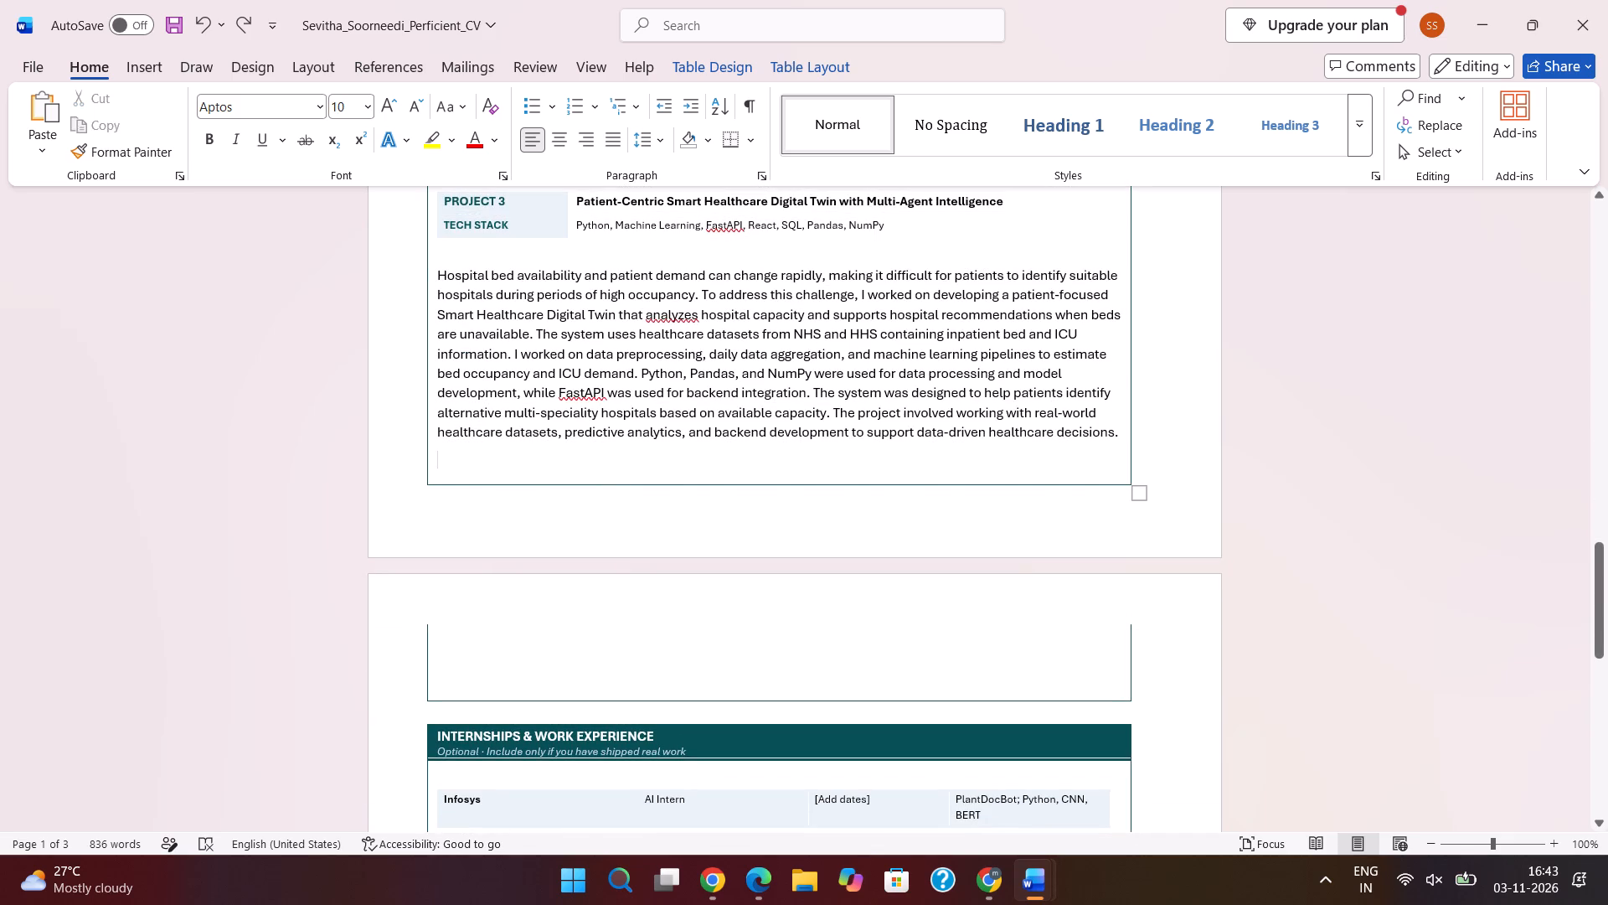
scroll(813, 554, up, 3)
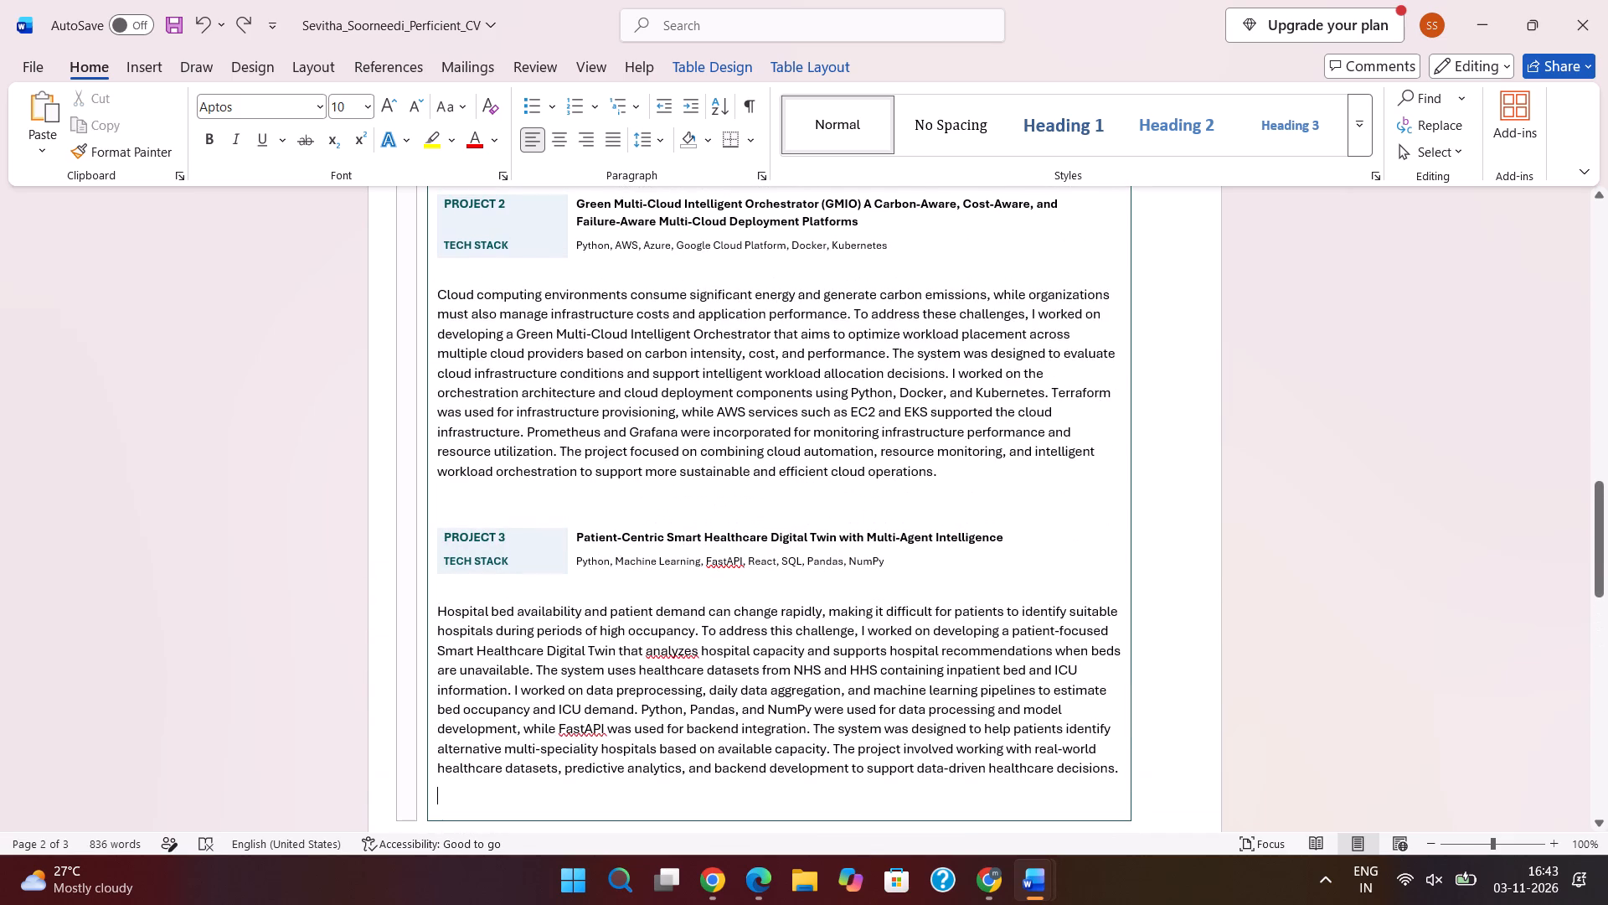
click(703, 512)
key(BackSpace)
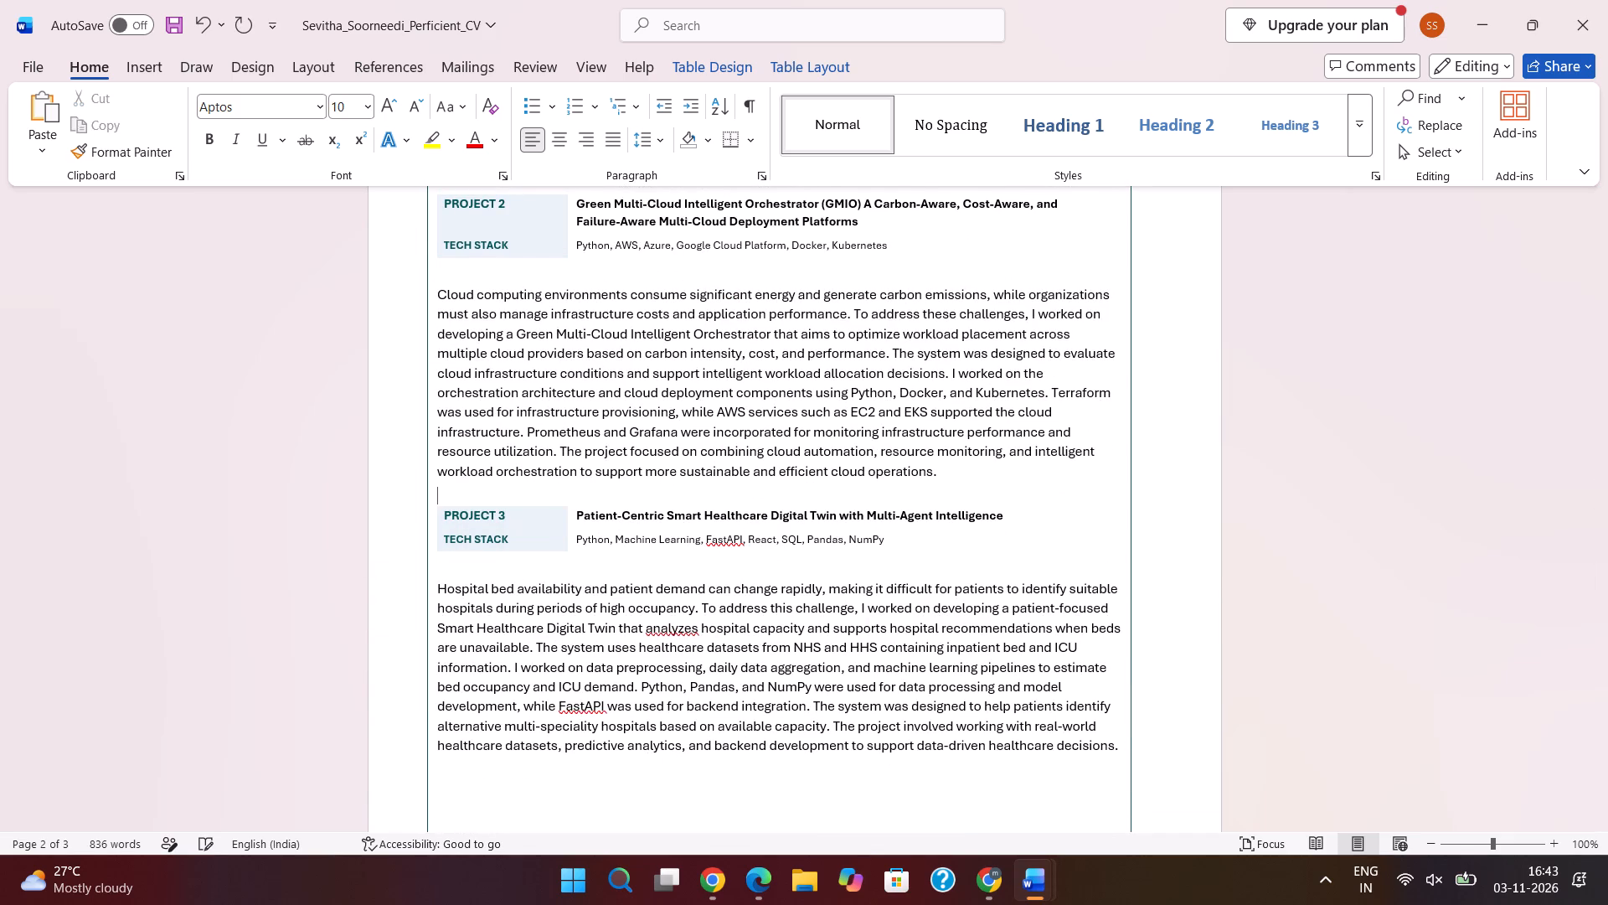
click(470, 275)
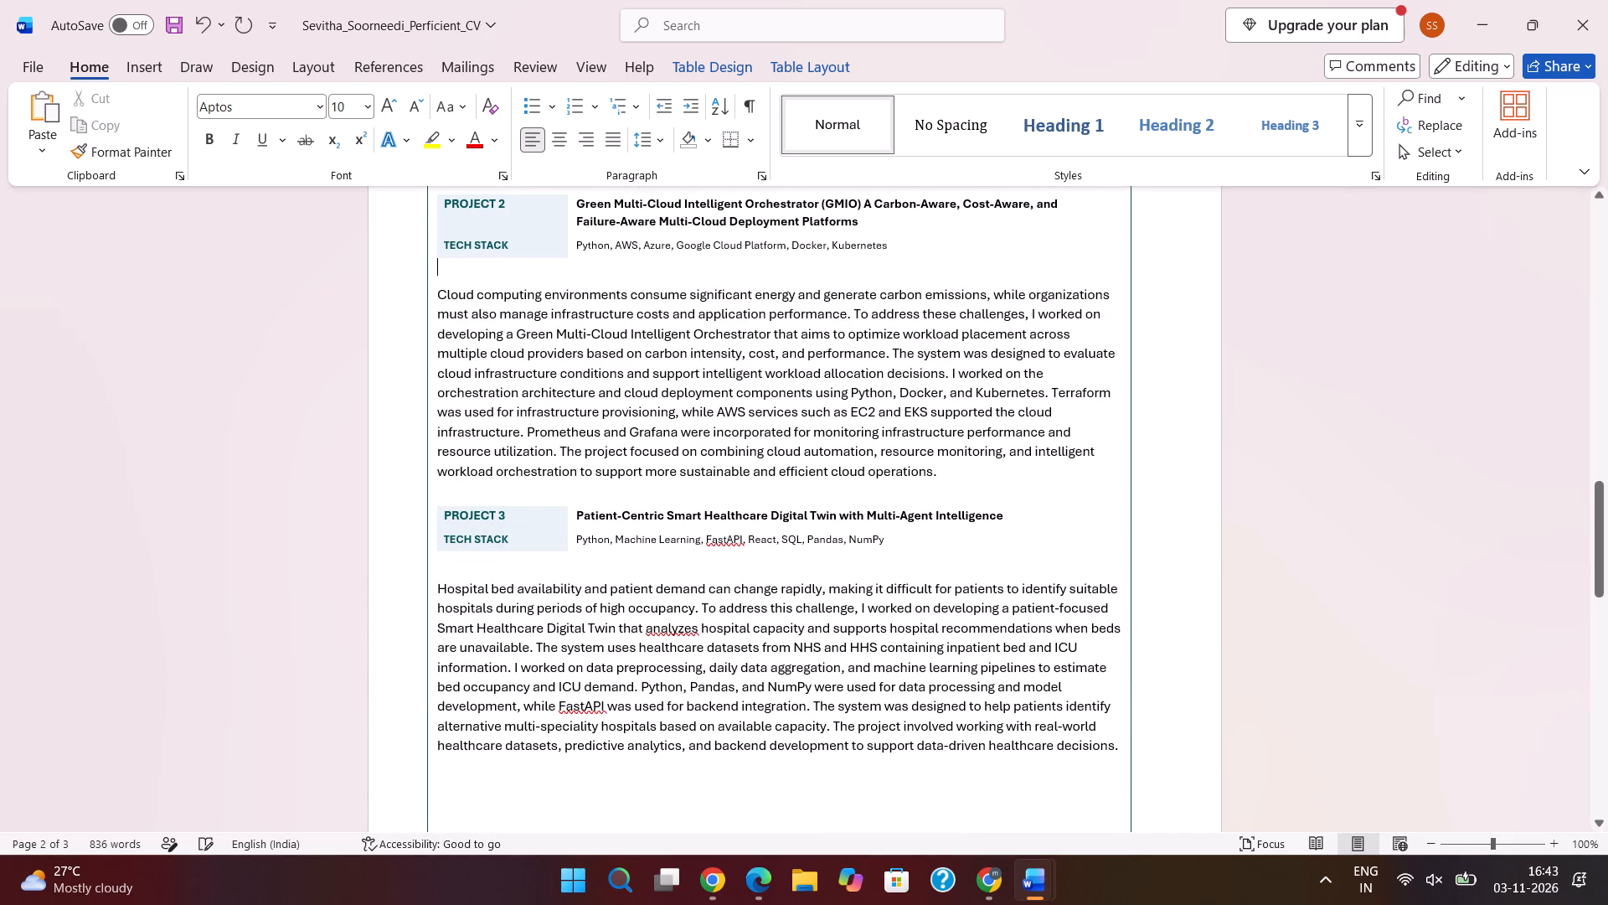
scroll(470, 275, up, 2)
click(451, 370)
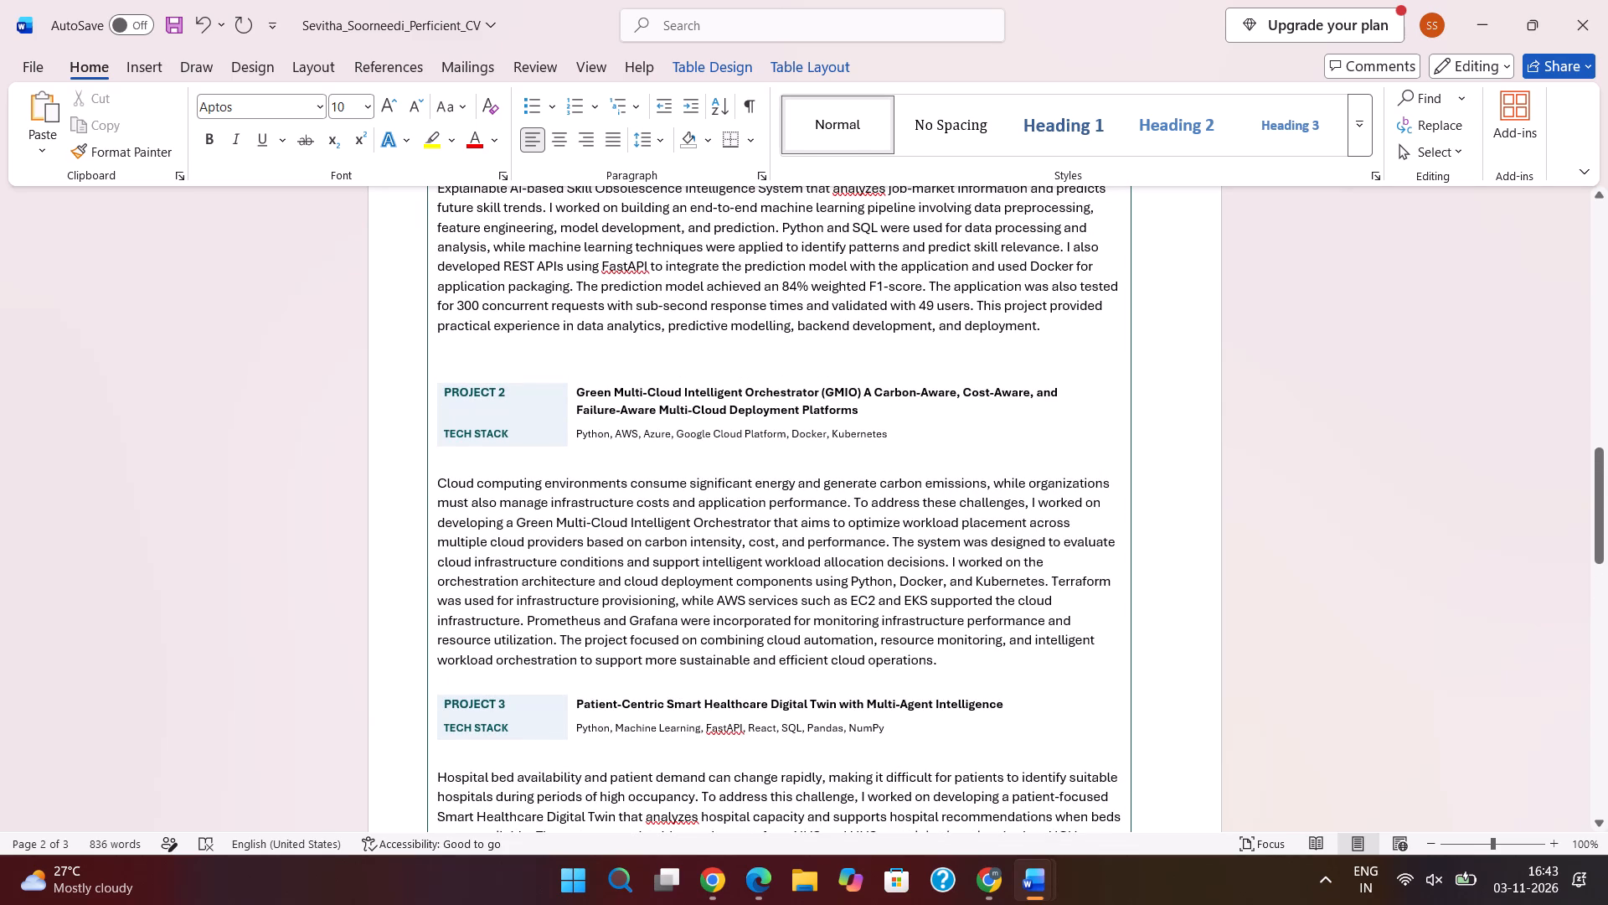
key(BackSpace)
Check the CV's Internships & Work Experience table against the columns and duration format in the Resume Format template.
scroll(451, 370, down, 2)
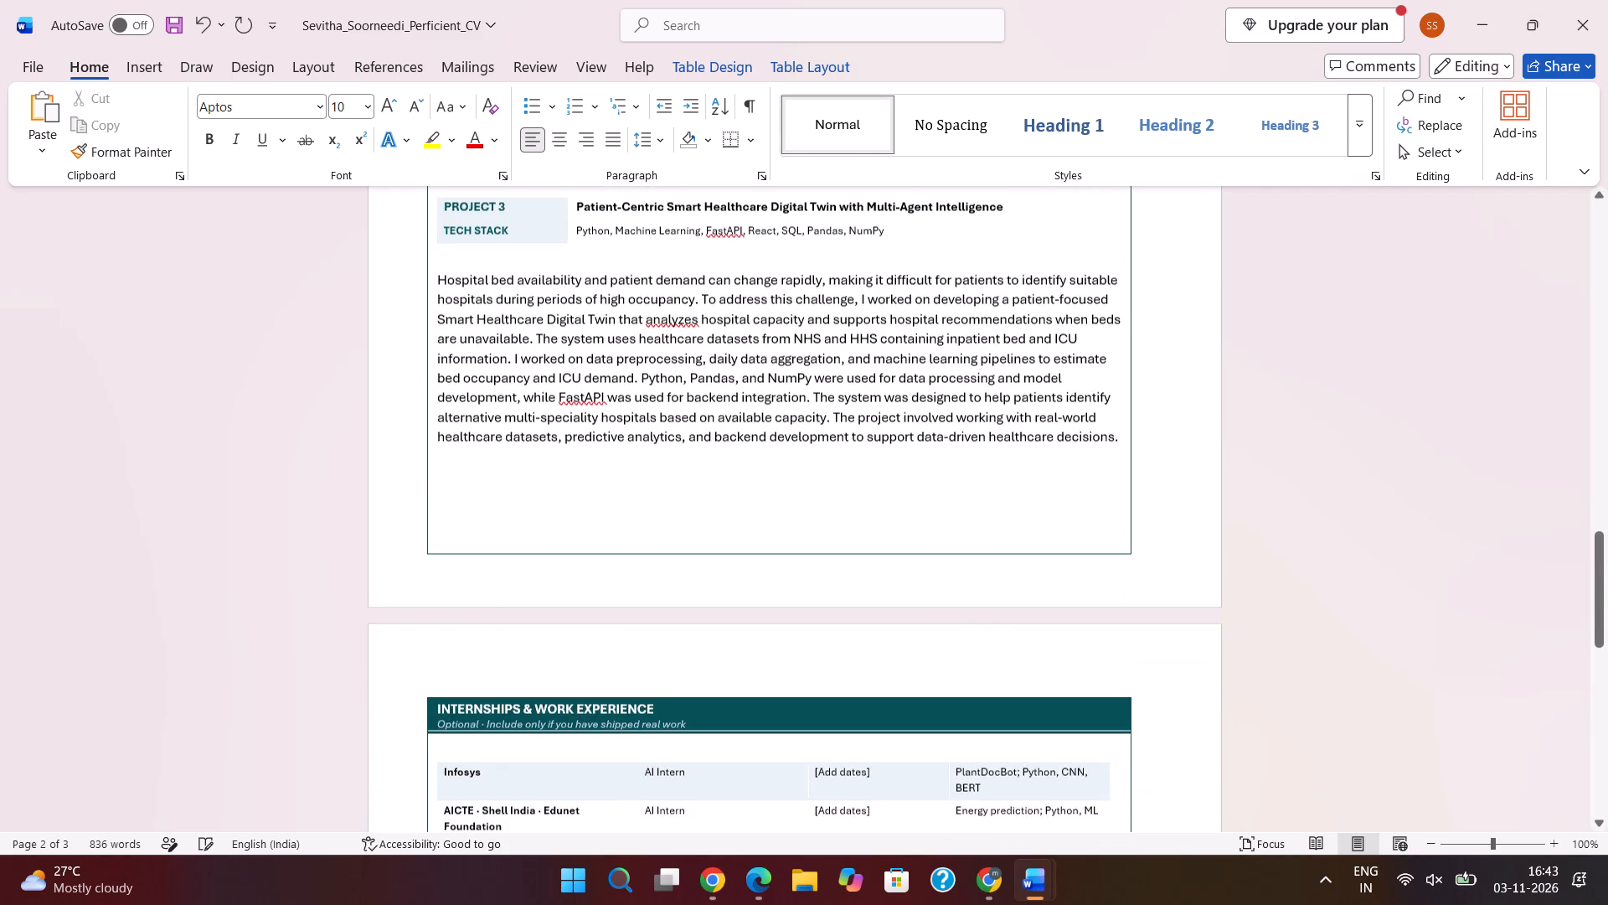
scroll(451, 370, down, 1)
scroll(493, 656, down, 1)
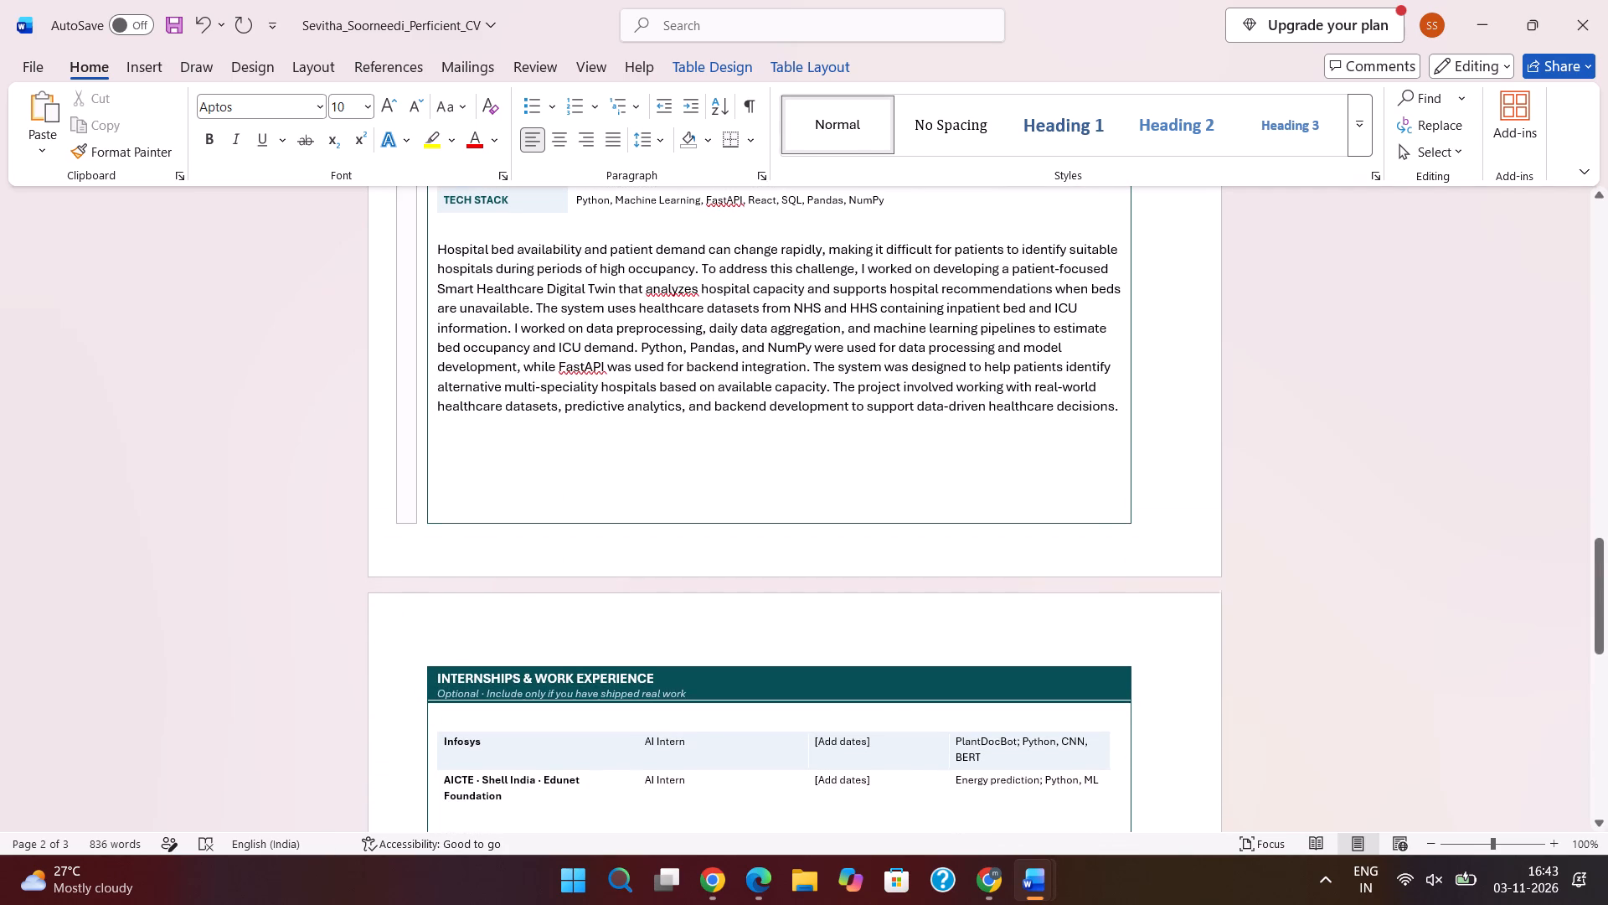
scroll(493, 656, down, 1)
click(518, 494)
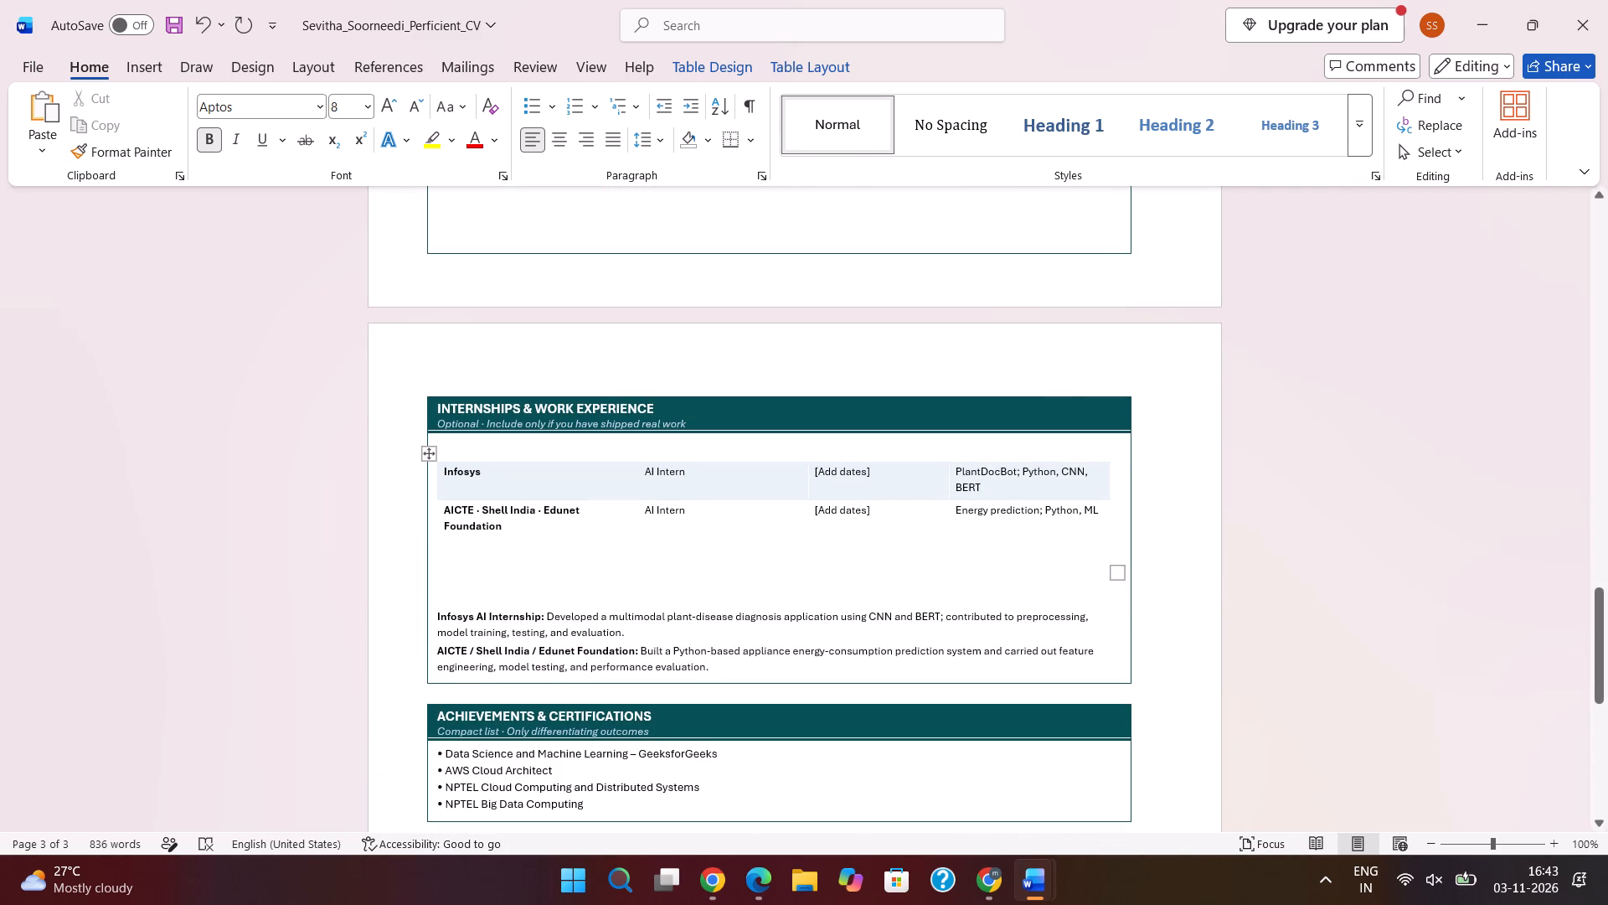
key(alt+Tab)
scroll(740, 430, down, 1)
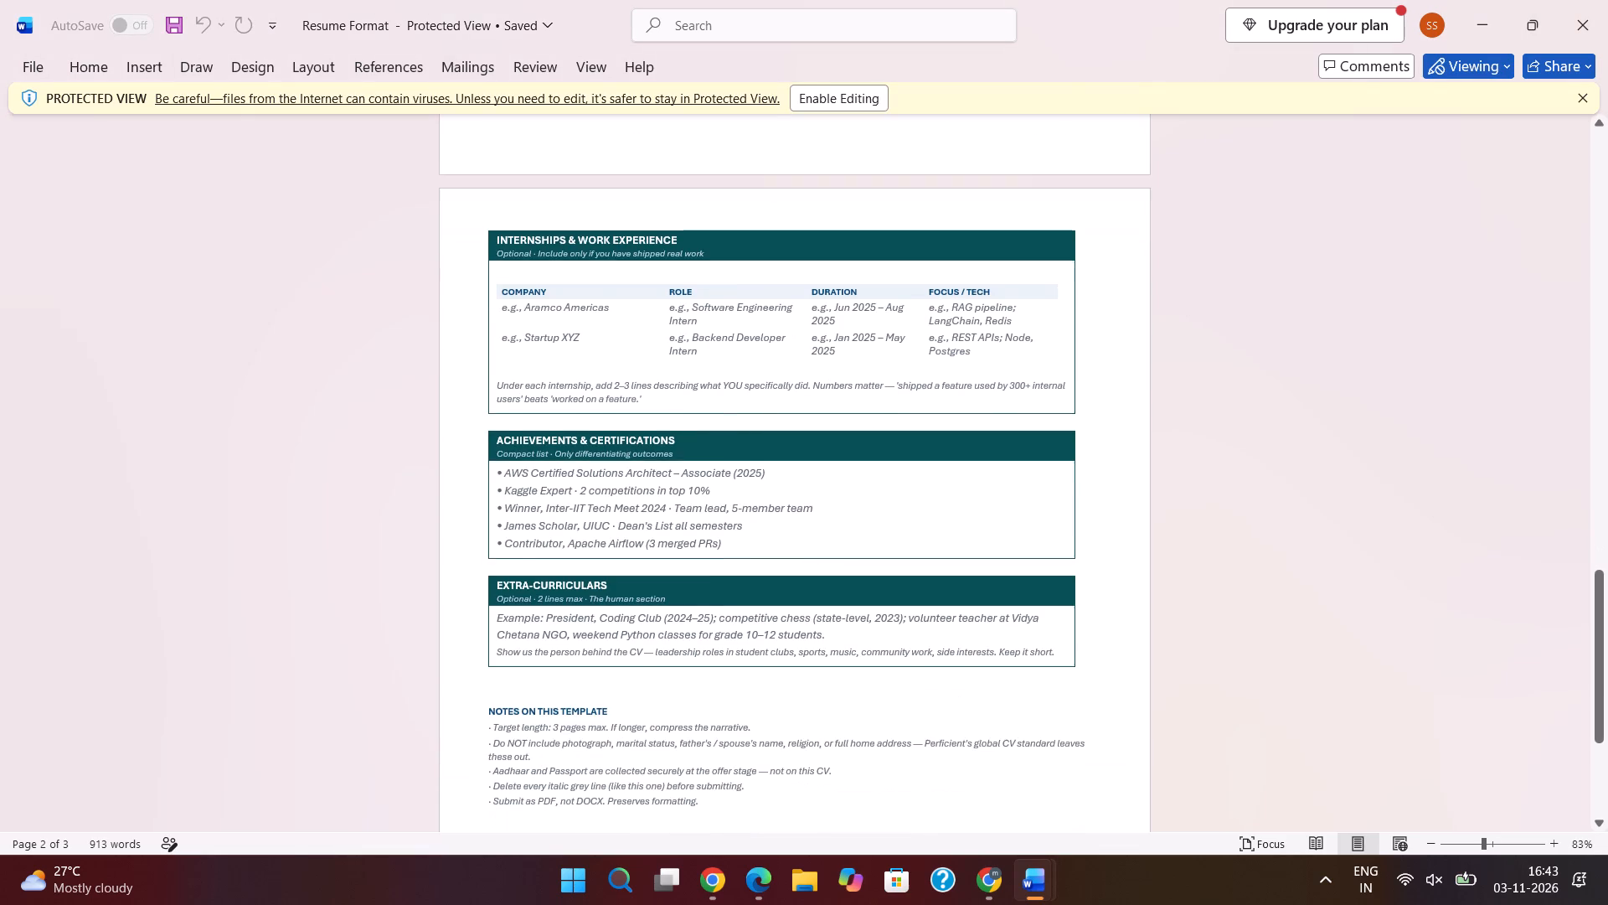
scroll(740, 430, down, 1)
key(alt+Tab)
Replace the [Add dates] placeholder in the CV's Infosys internship row with the duration Nov 2025 – Jan 2026, following the Resume Format template.
drag(876, 481, 831, 467)
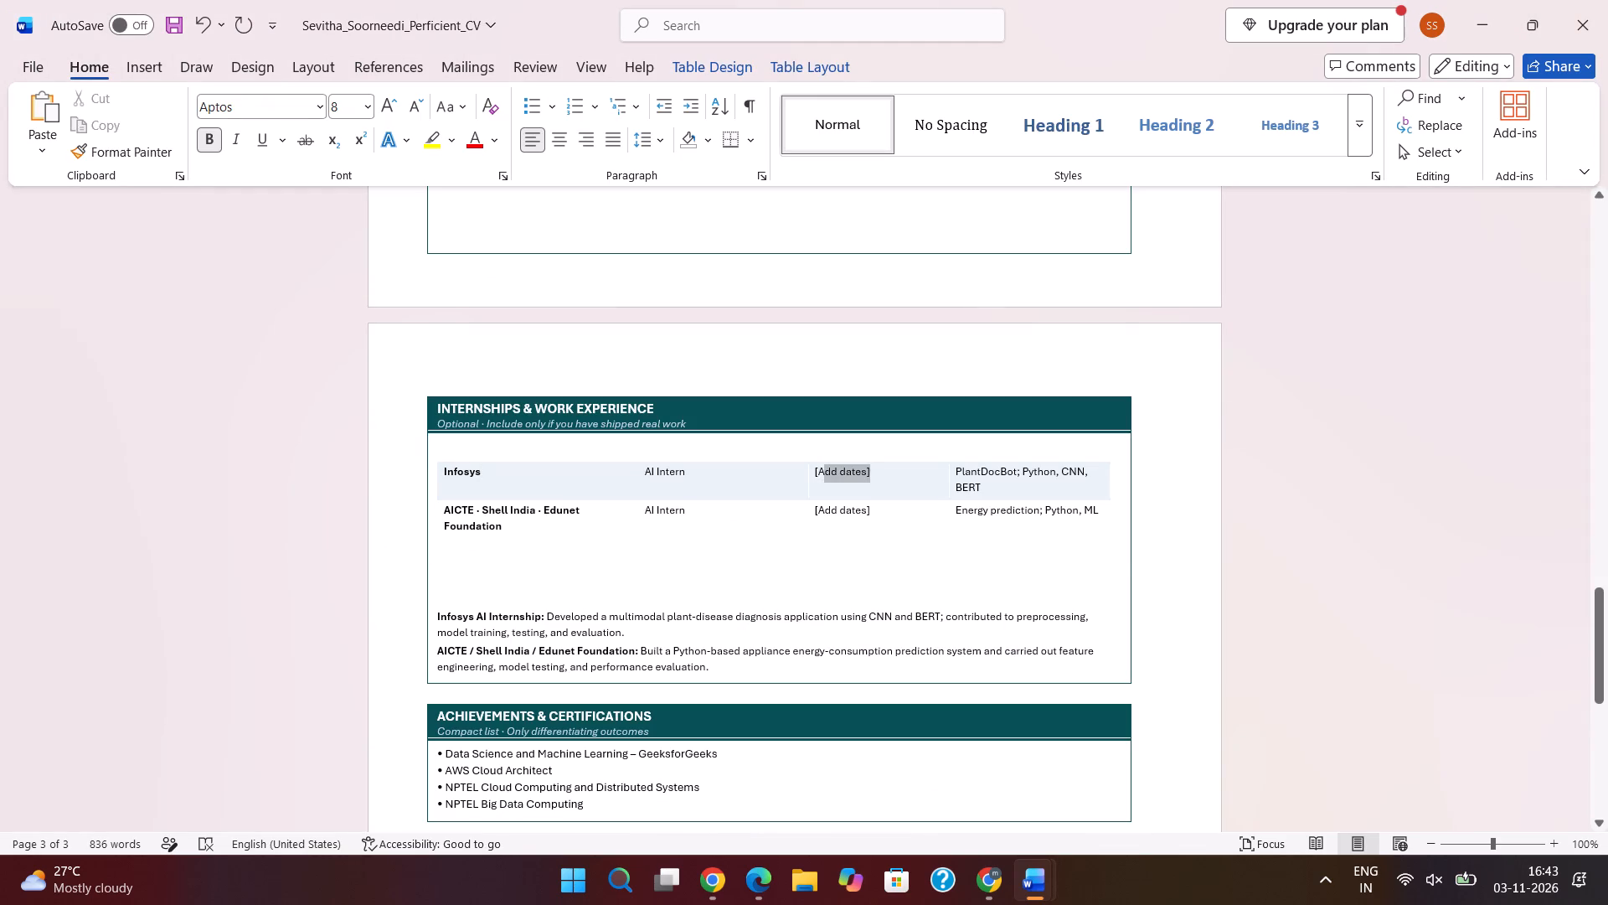
drag(831, 467, 812, 470)
key(BackSpace)
text(nov)
key(BackSpace)
key(BackSpace)
key(BackSpace)
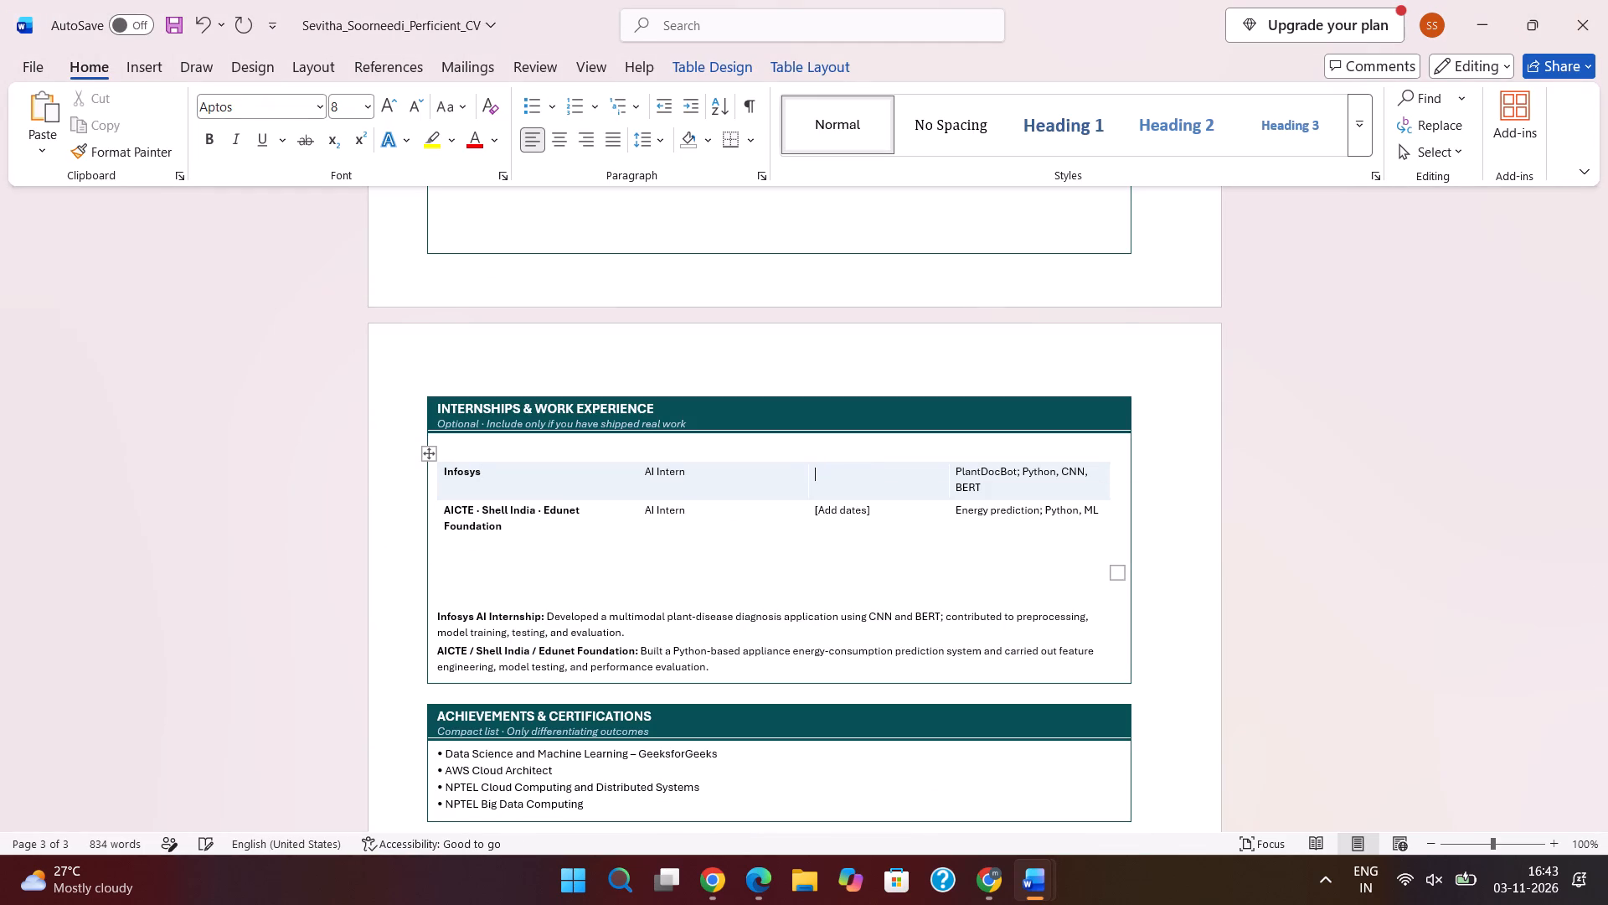
text(Nocv)
key(BackSpace)
key(BackSpace)
key(v)
key(space)
key(alt+Tab)
key(alt+Tab)
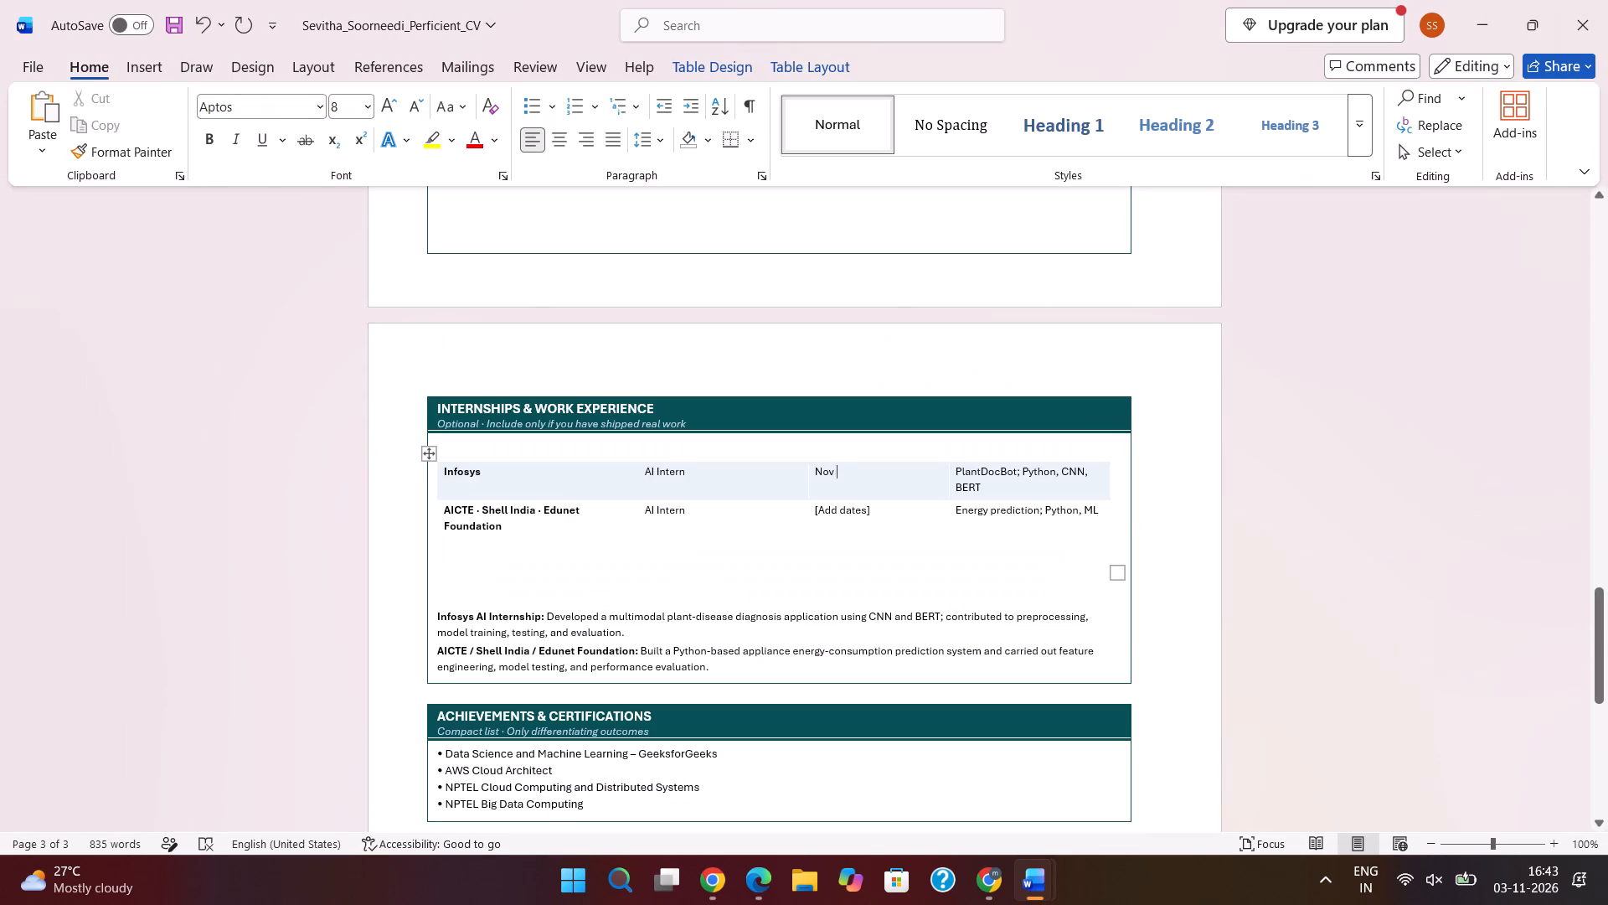
text(2025 -)
key(alt+Tab)
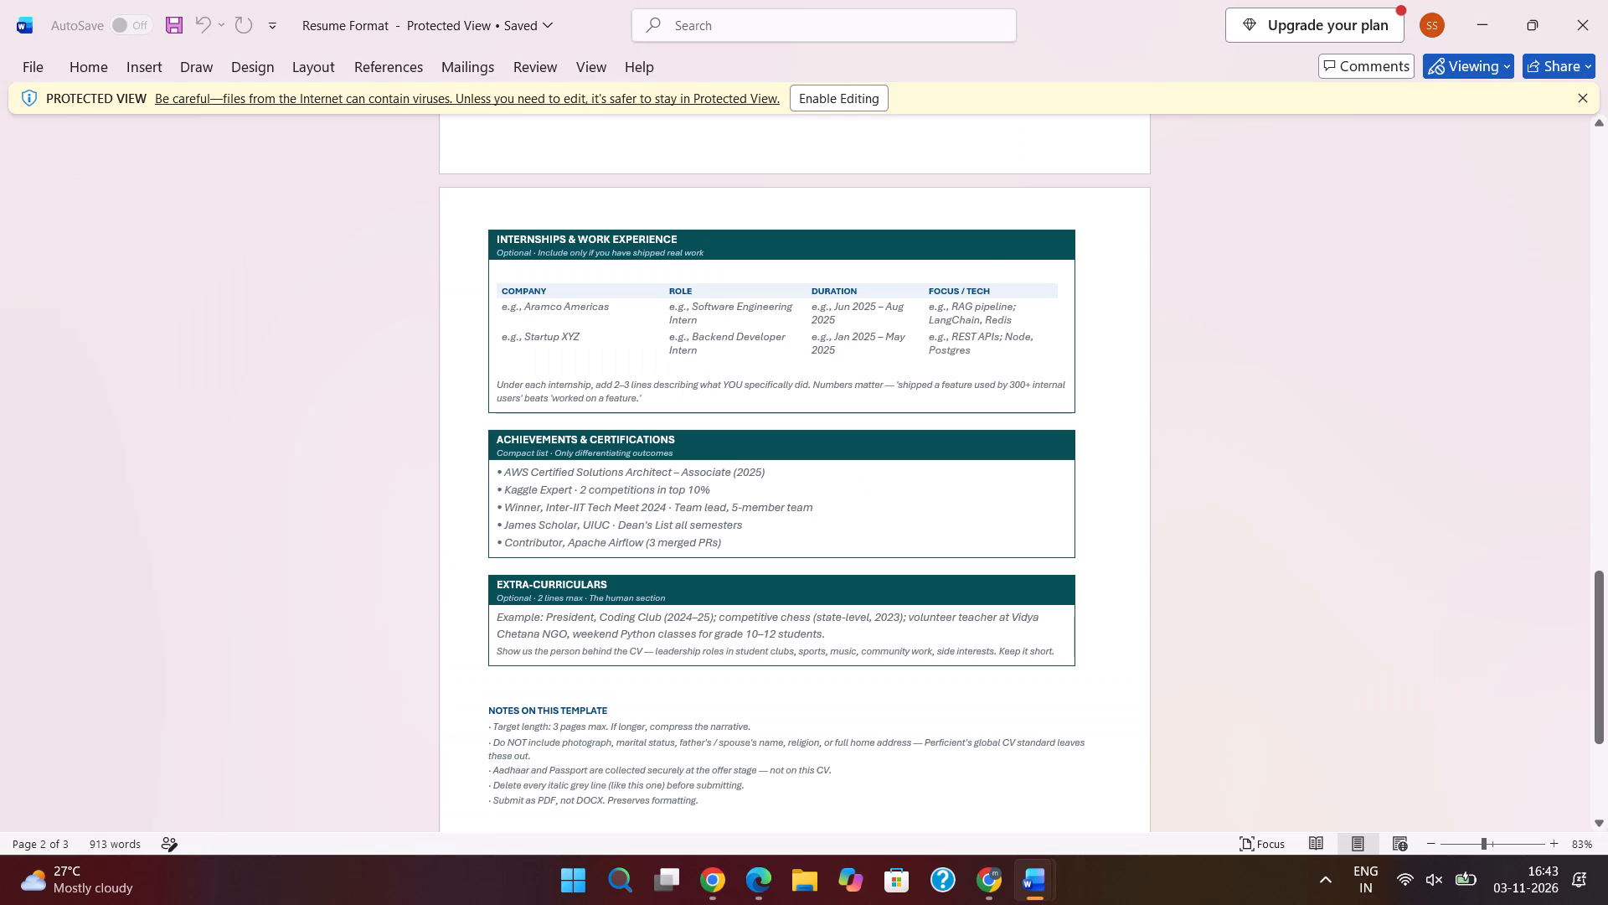
key(alt+Tab)
key(space)
key(alt+Tab)
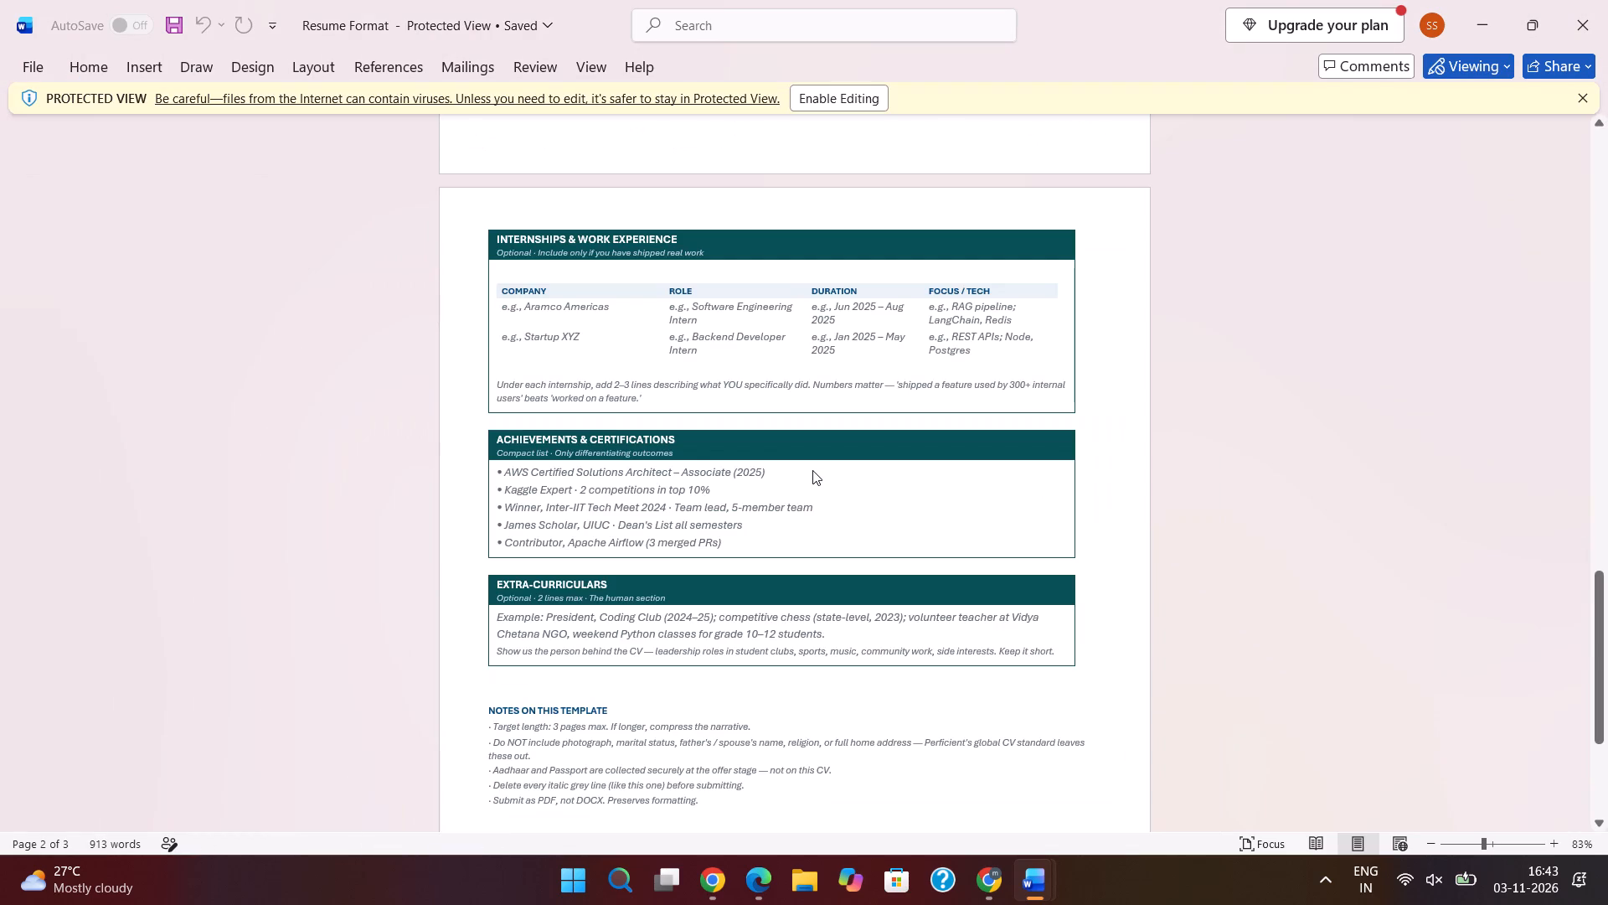
key(alt+Tab)
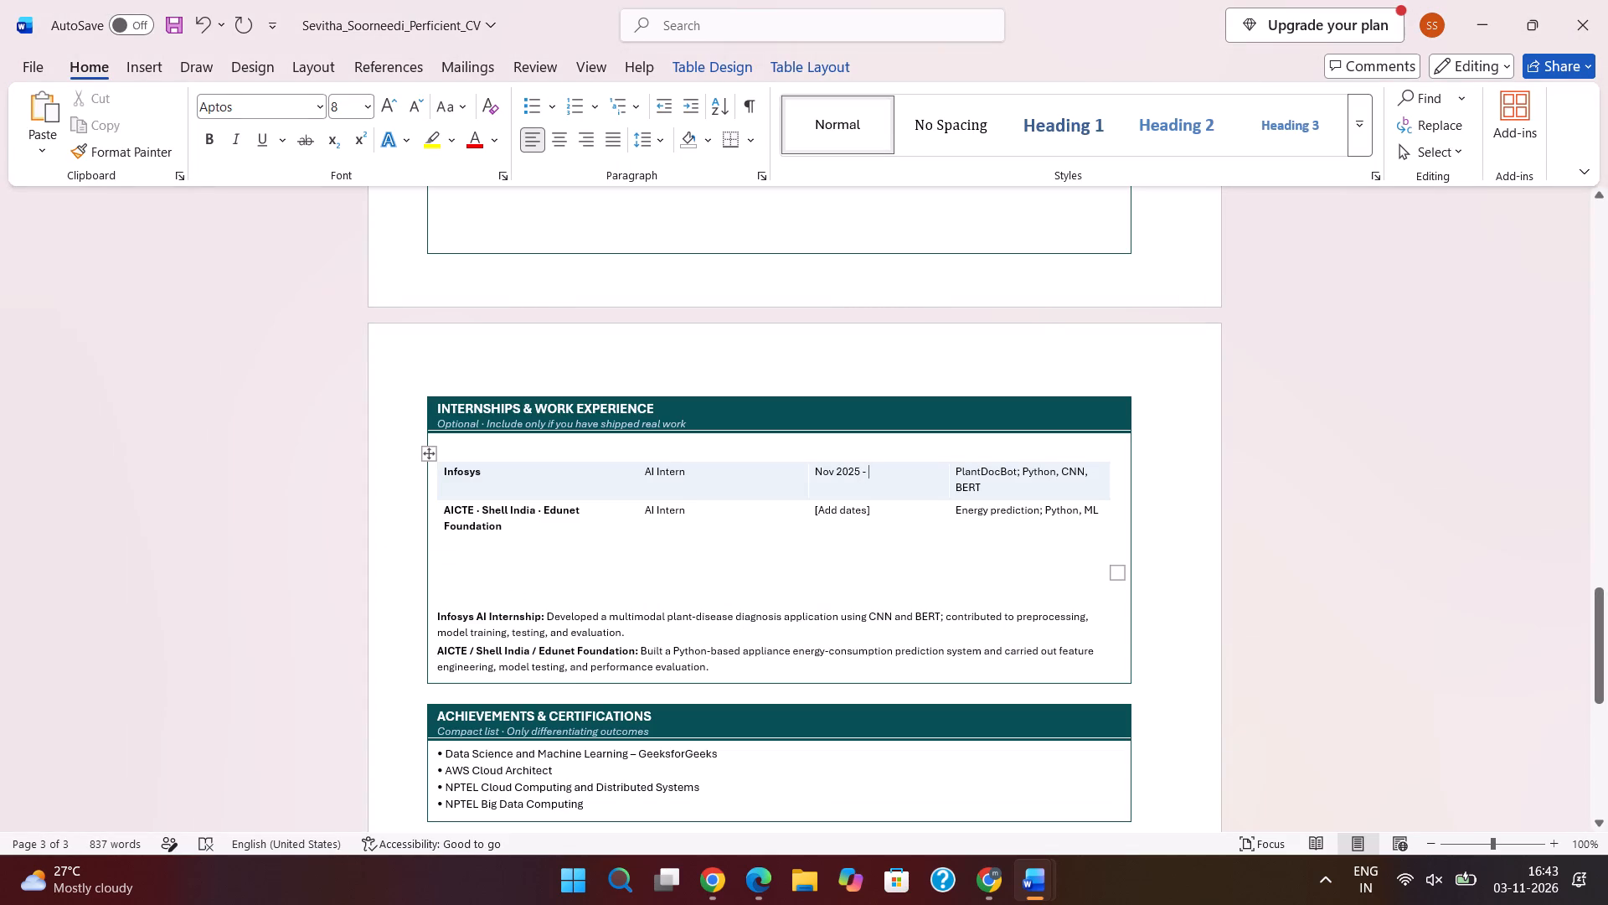
text(Jan)
key(space)
text(2026)
Compare the CV's internships, achievements and extra-curriculars sections with the same sections in the Resume Format template.
key(alt+Tab)
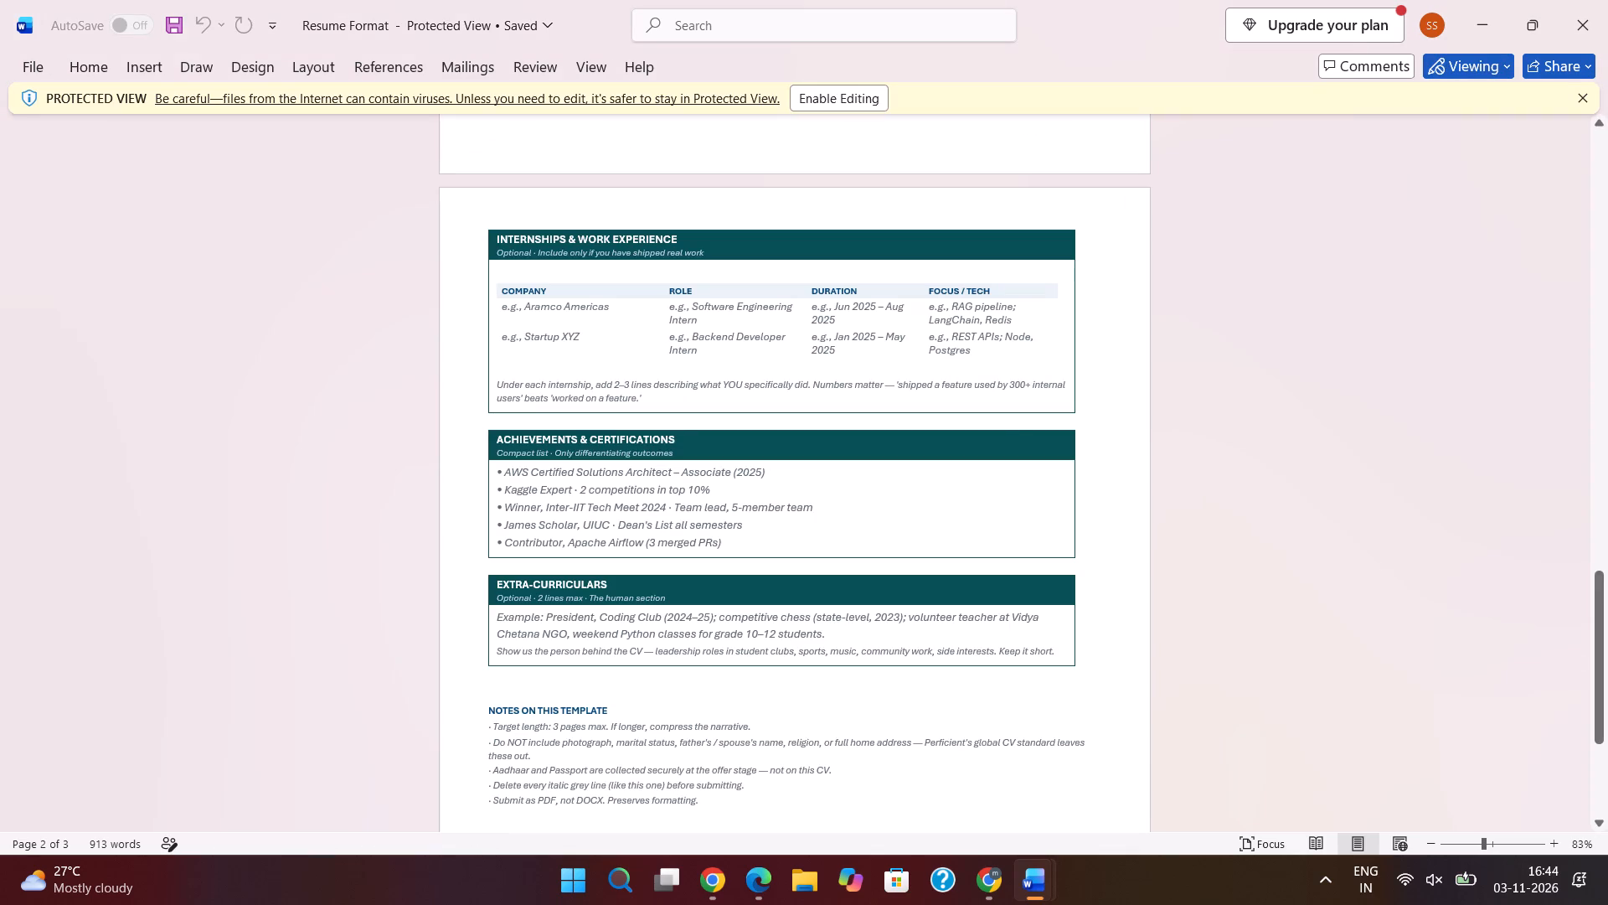
scroll(774, 390, down, 1)
key(alt+Tab)
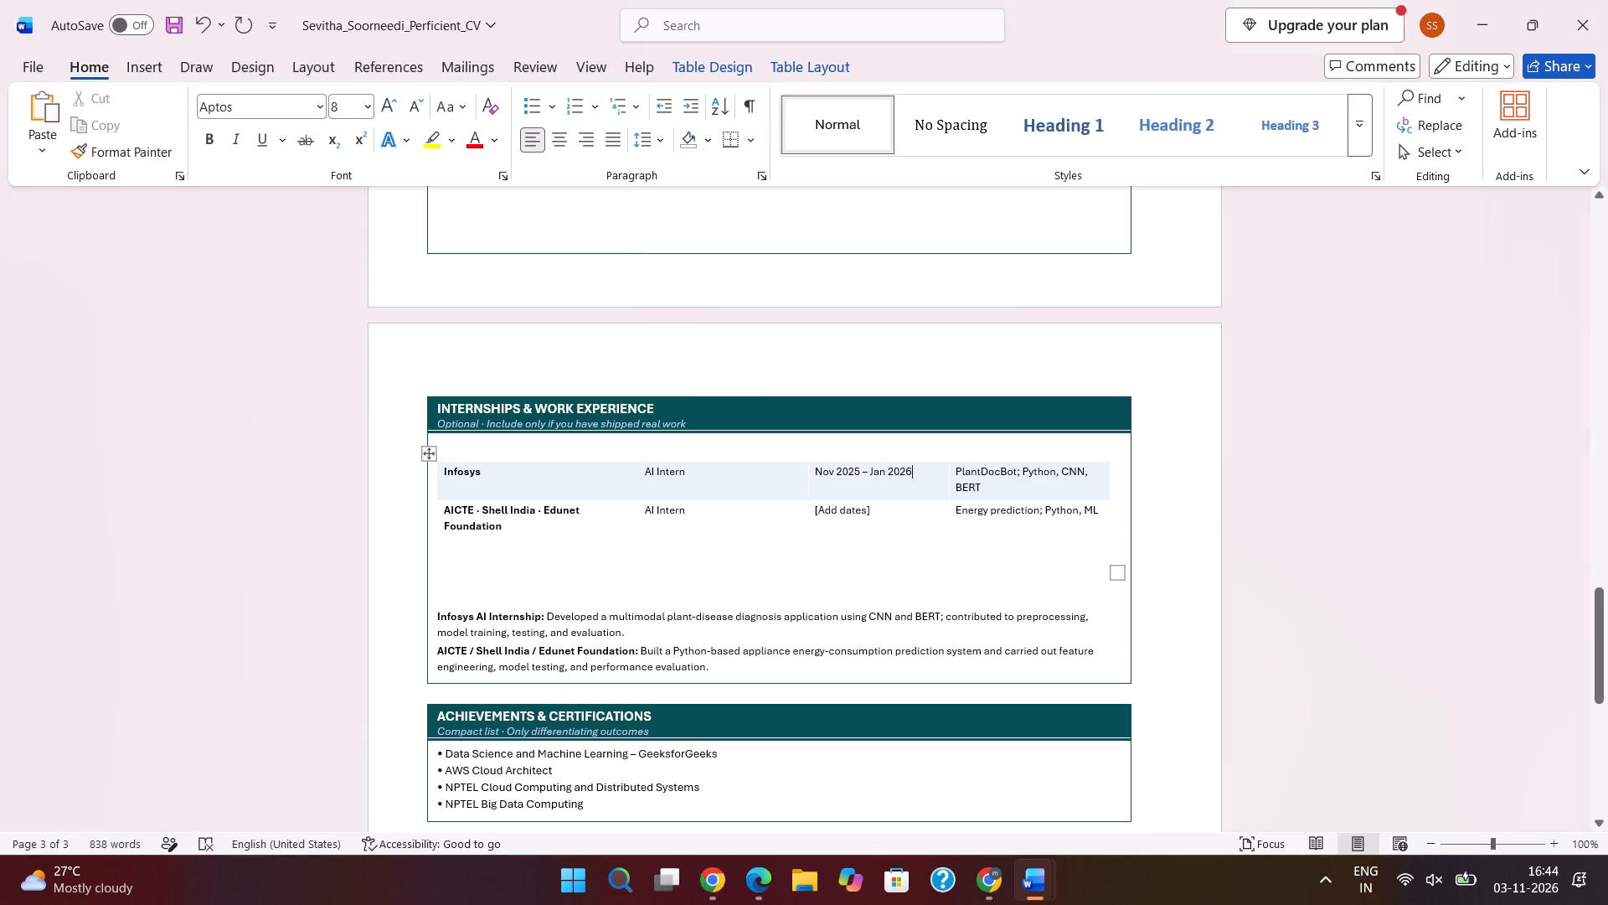
key(alt+Tab)
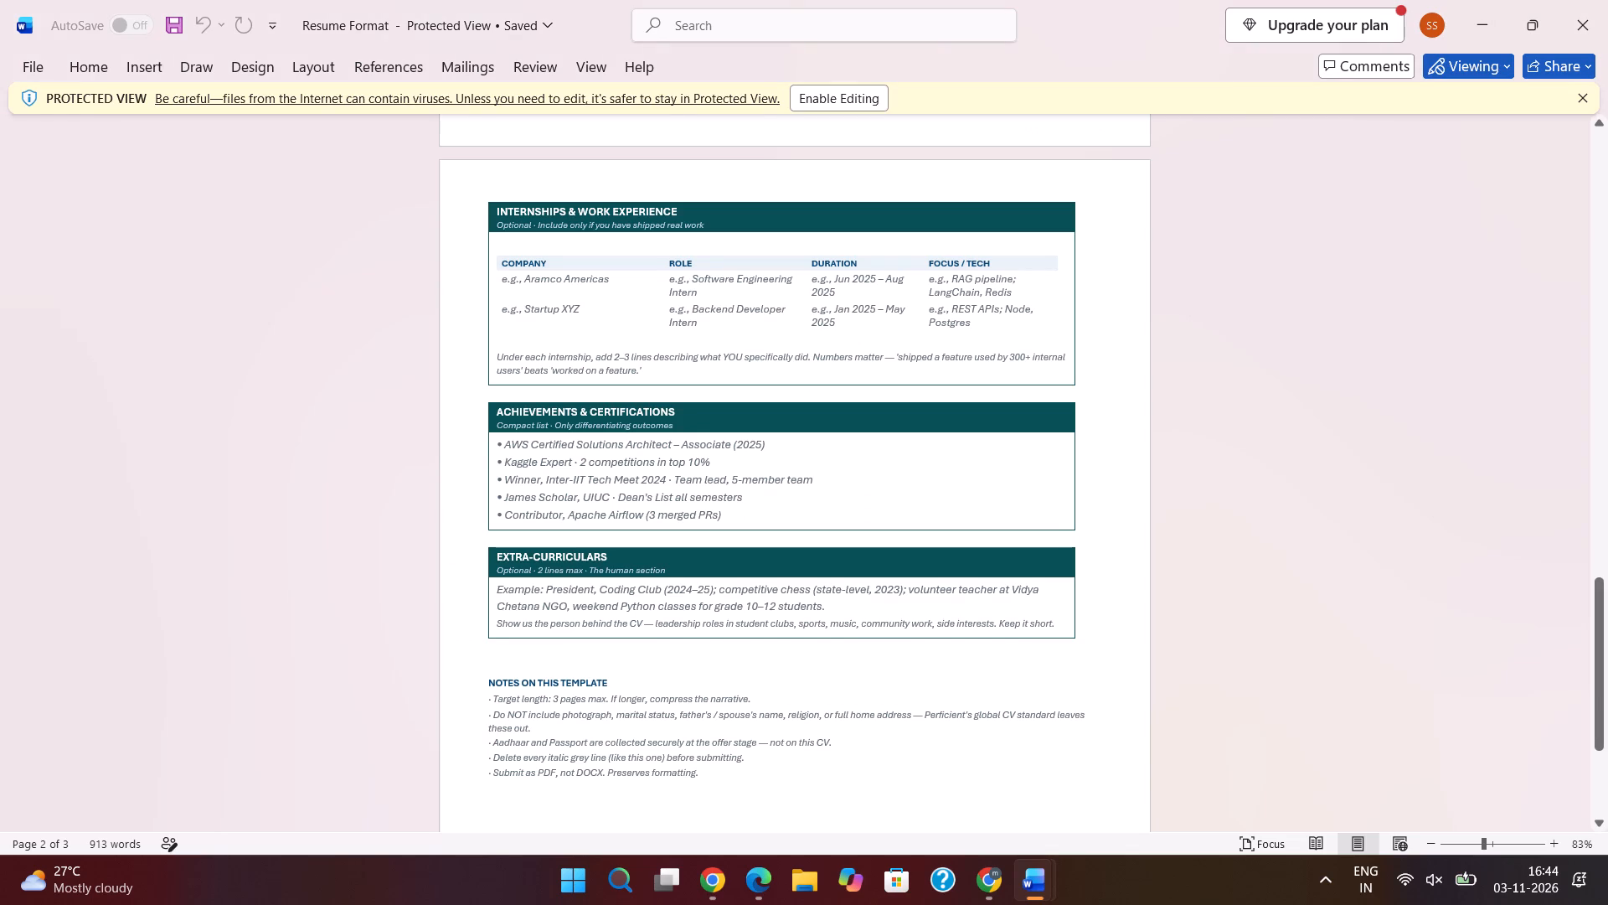
key(alt+Tab)
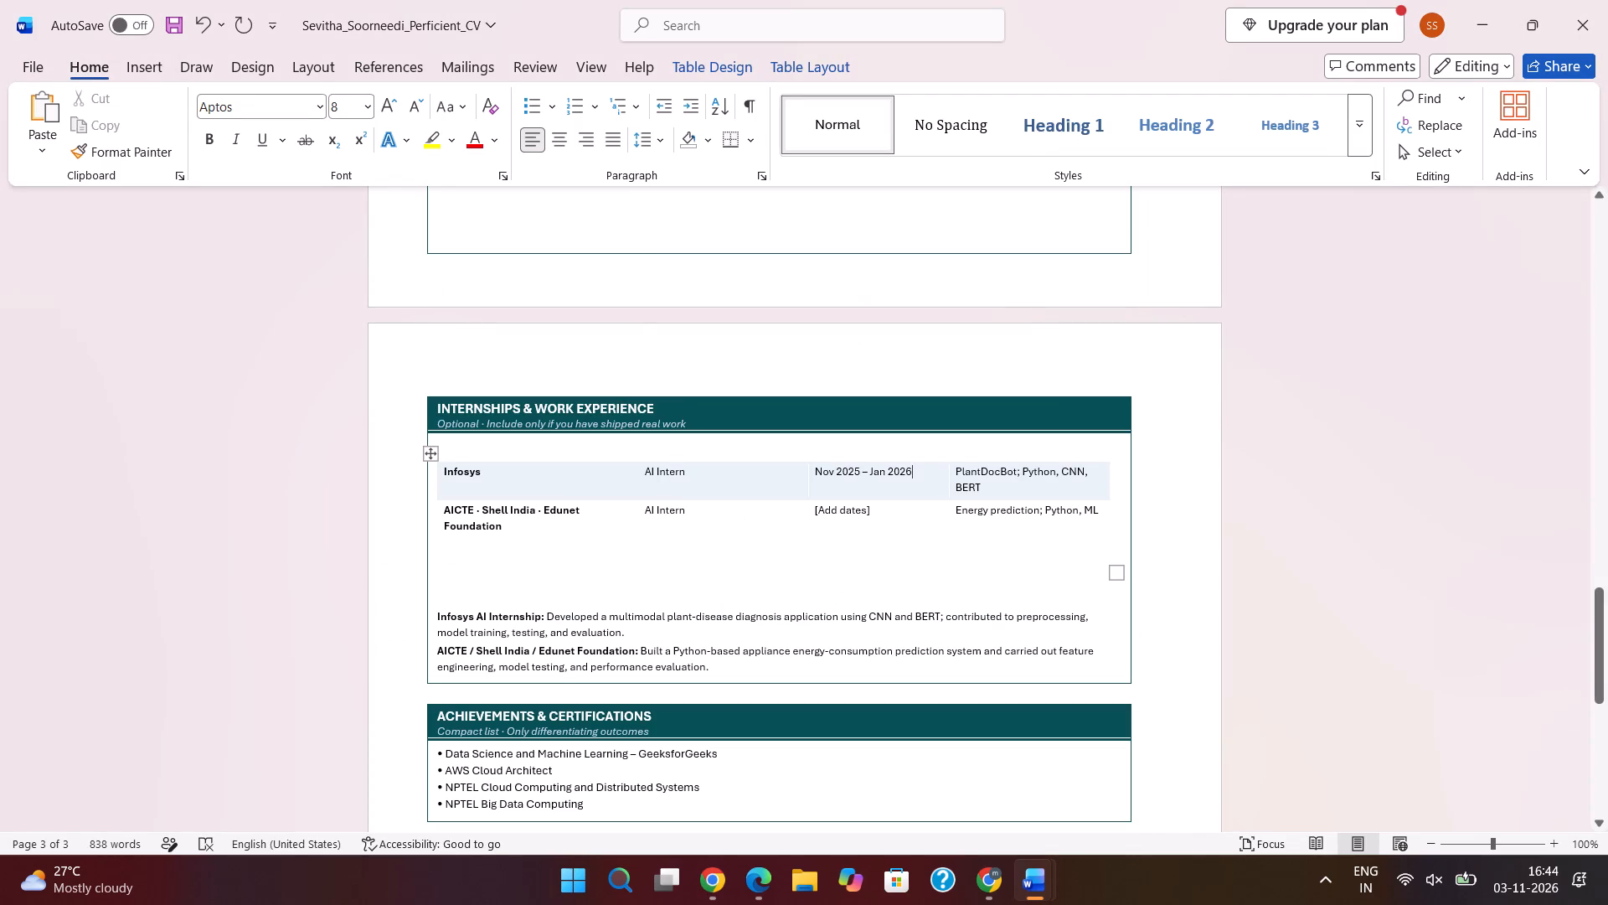
key(alt+Tab)
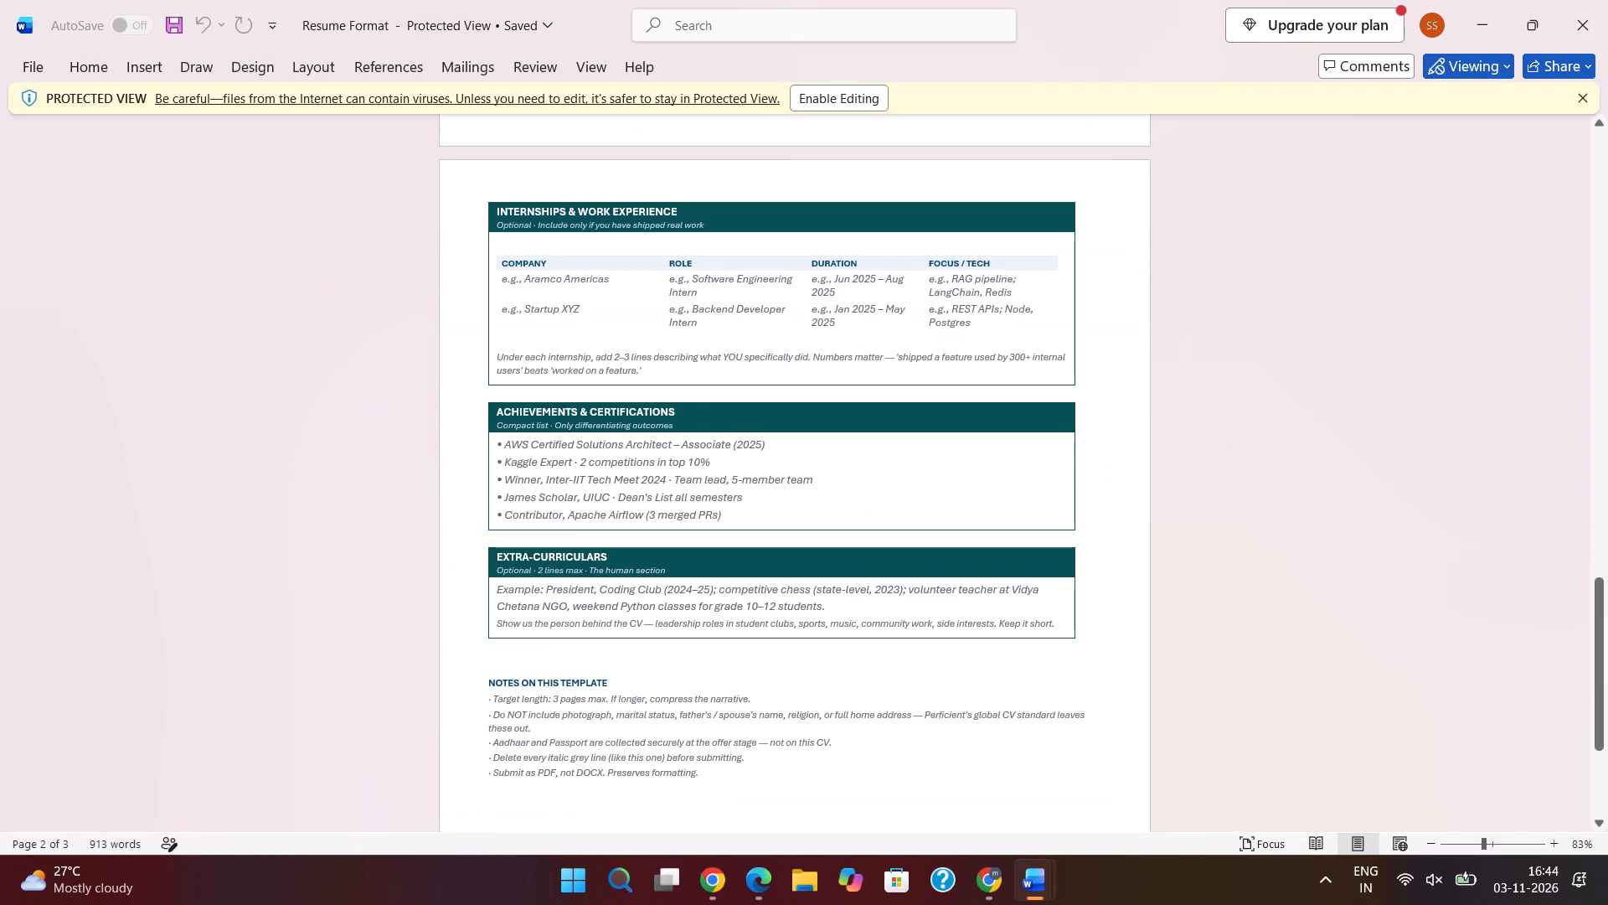
key(alt+Tab)
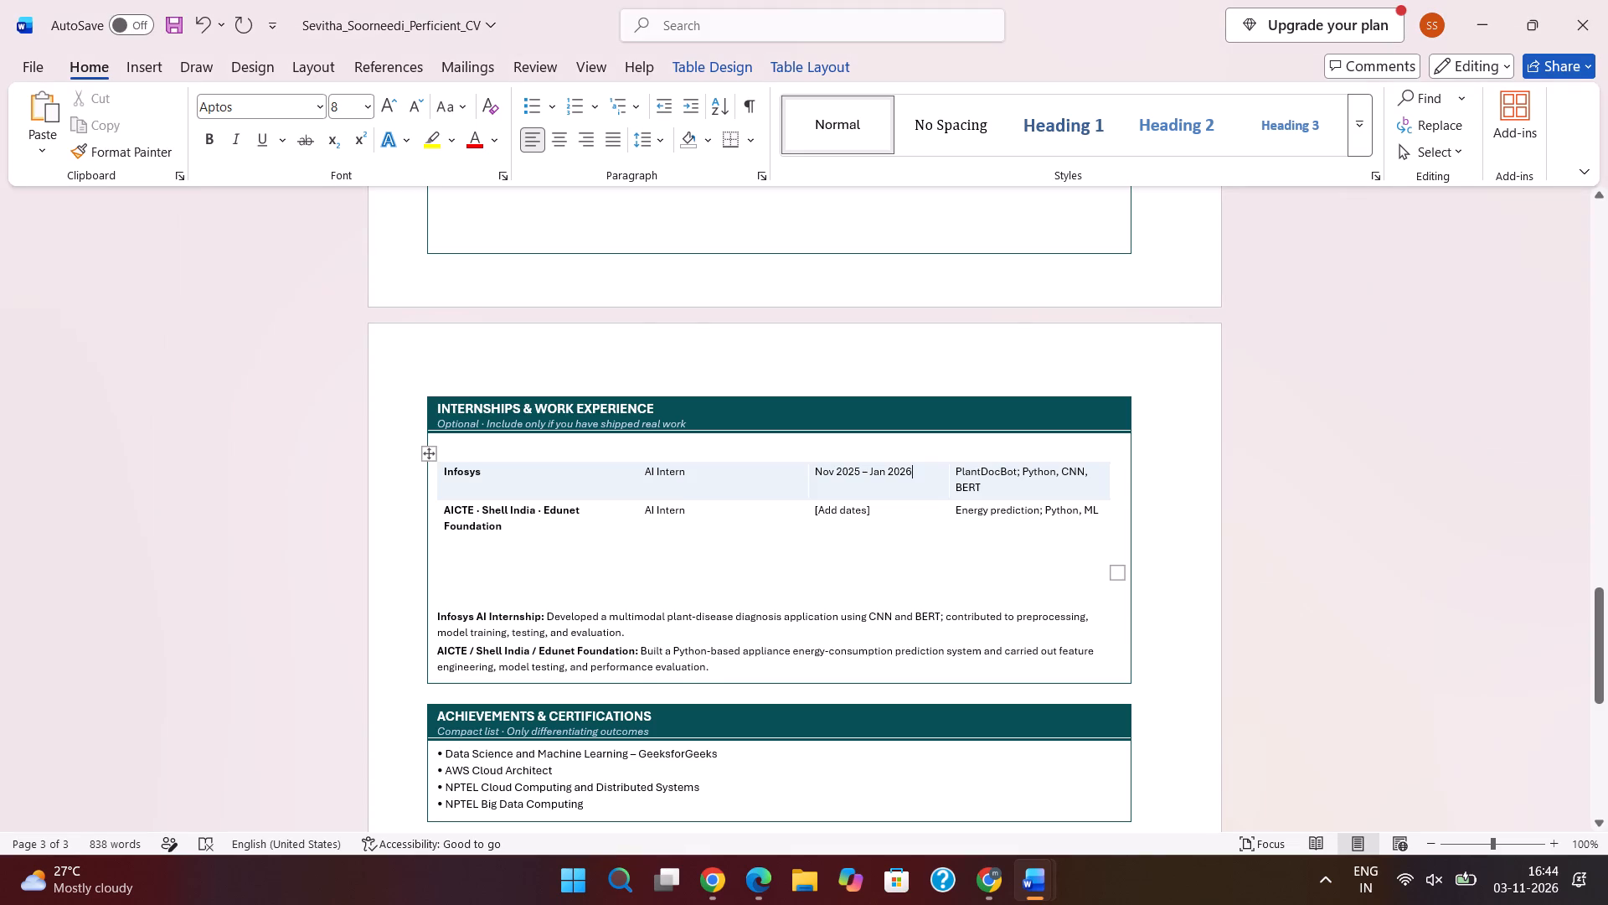
key(alt+Tab)
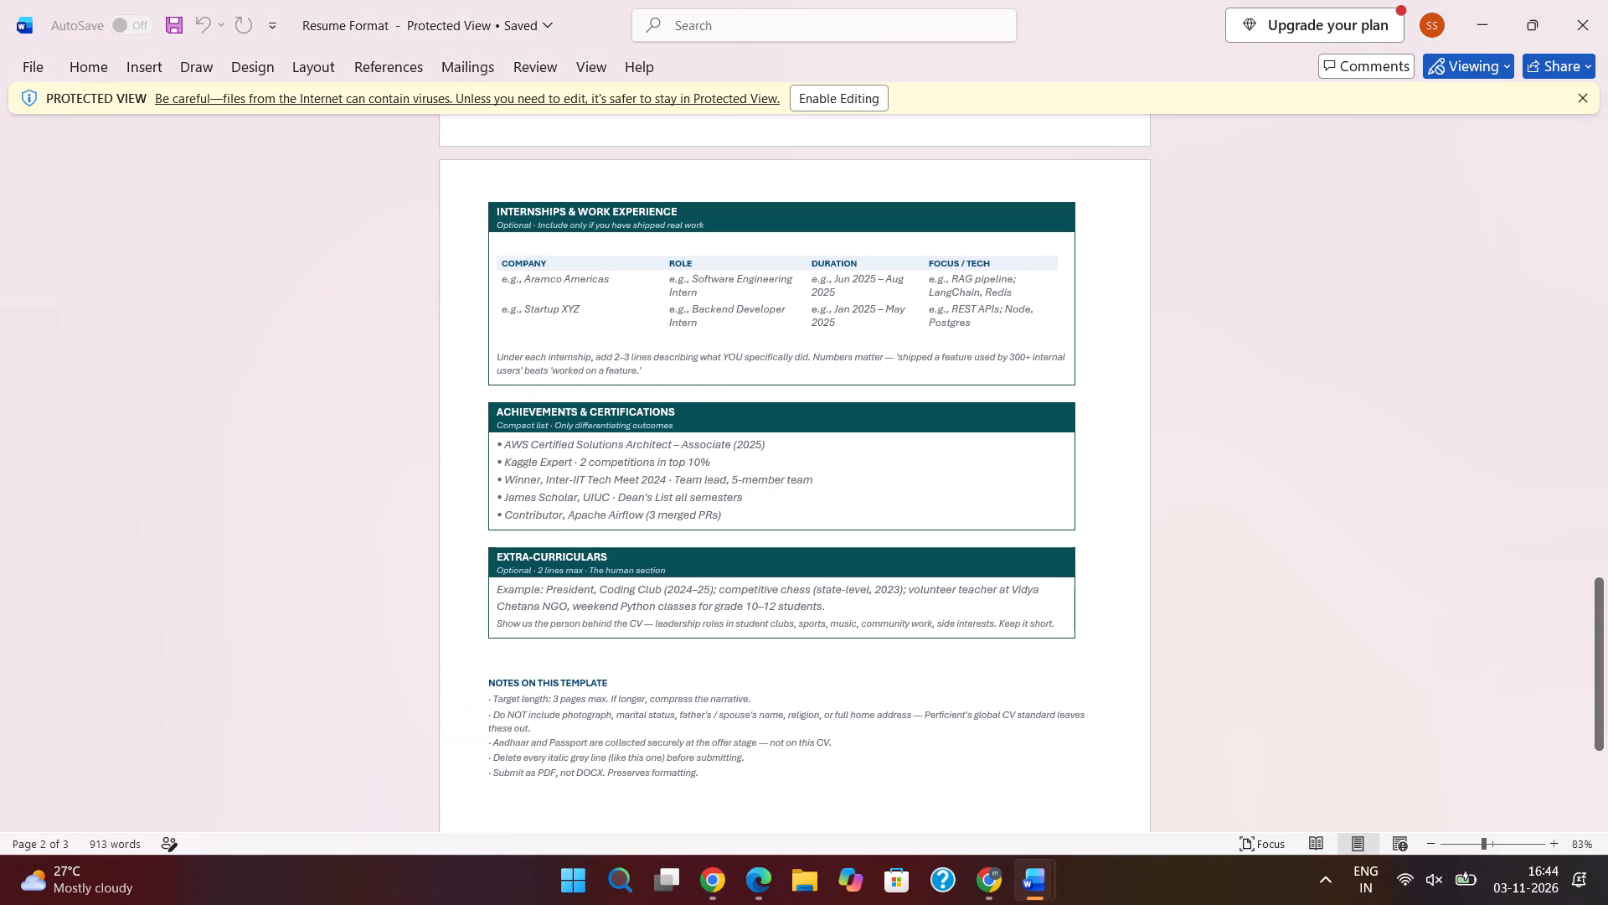
key(alt+Tab)
scroll(1018, 463, down, 2)
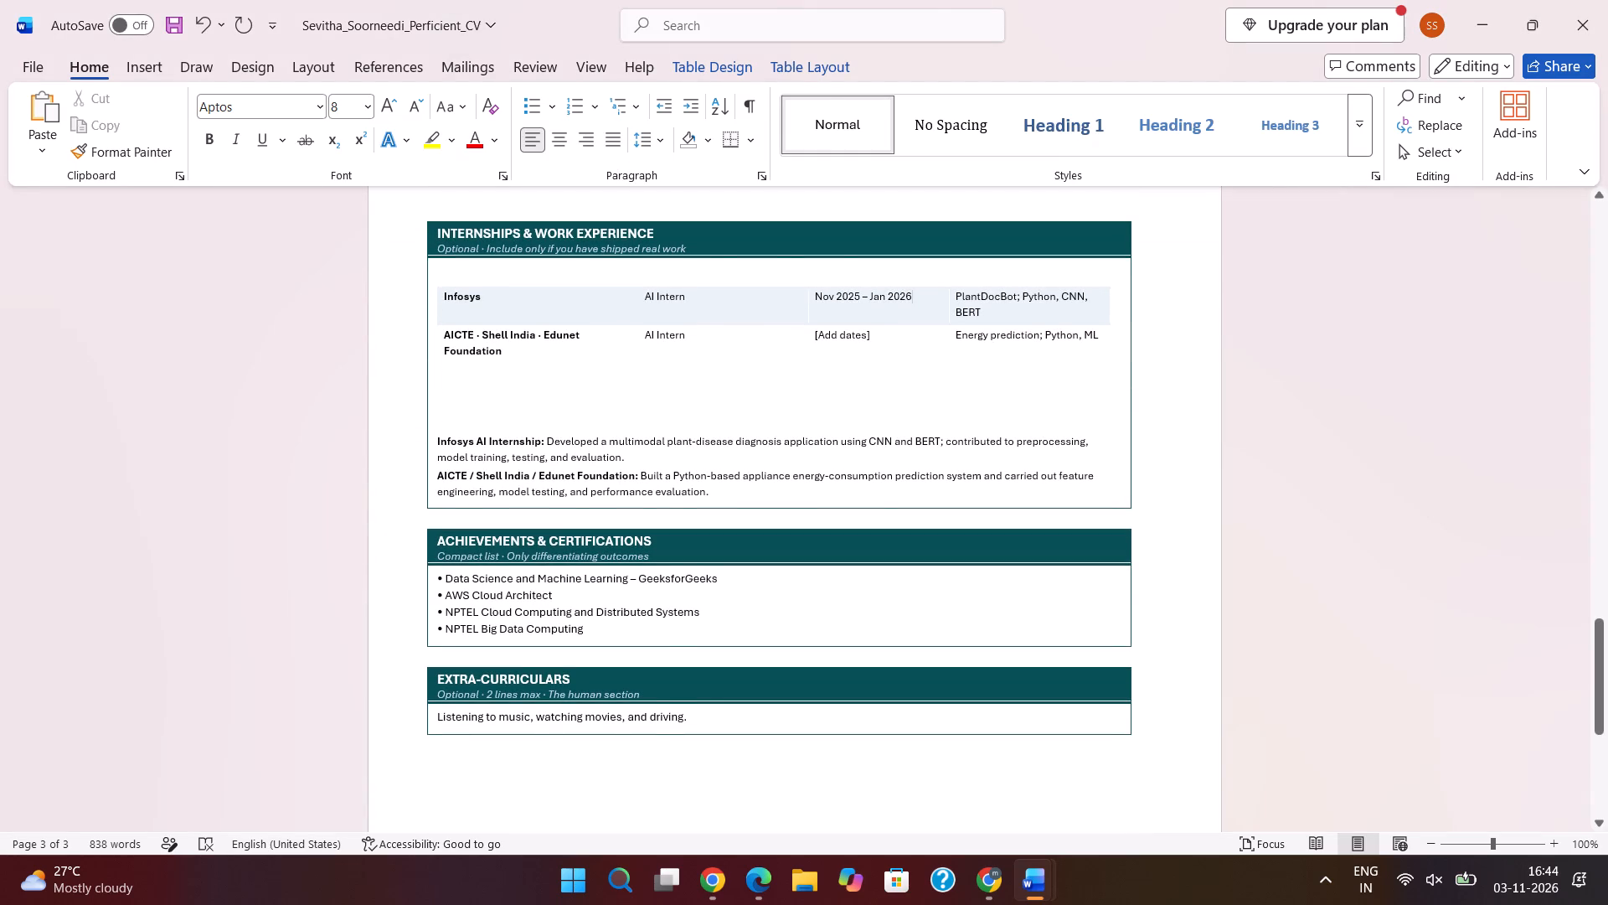
Remove the extra blank line between the internships table and the Infosys AI Internship description in the CV.
click(752, 417)
key(alt+Tab)
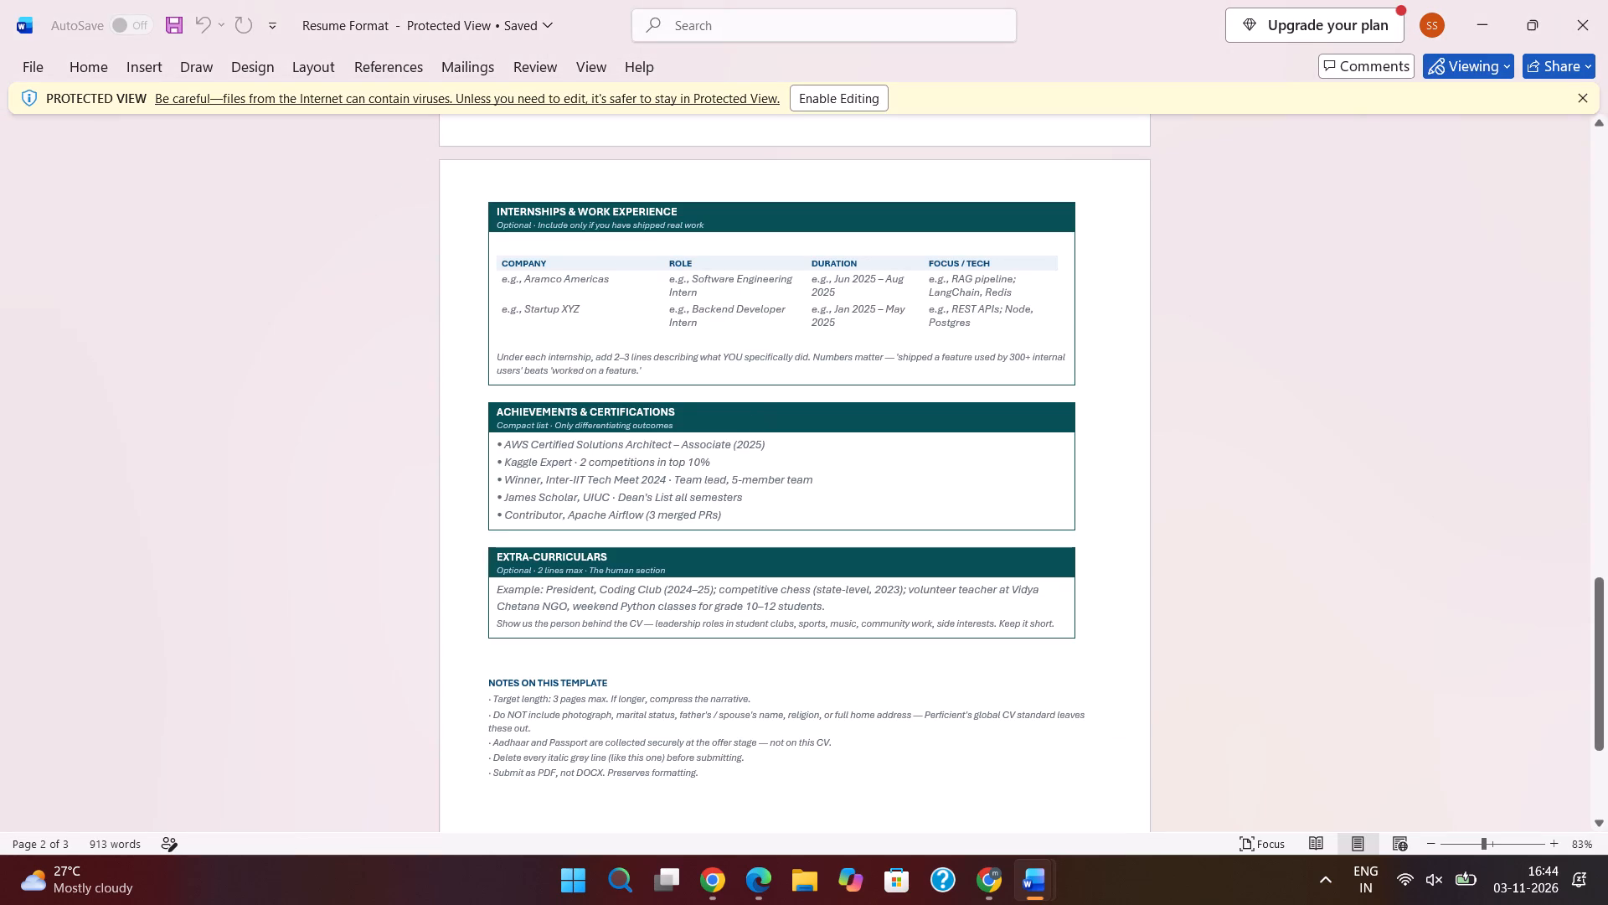
key(alt+Tab)
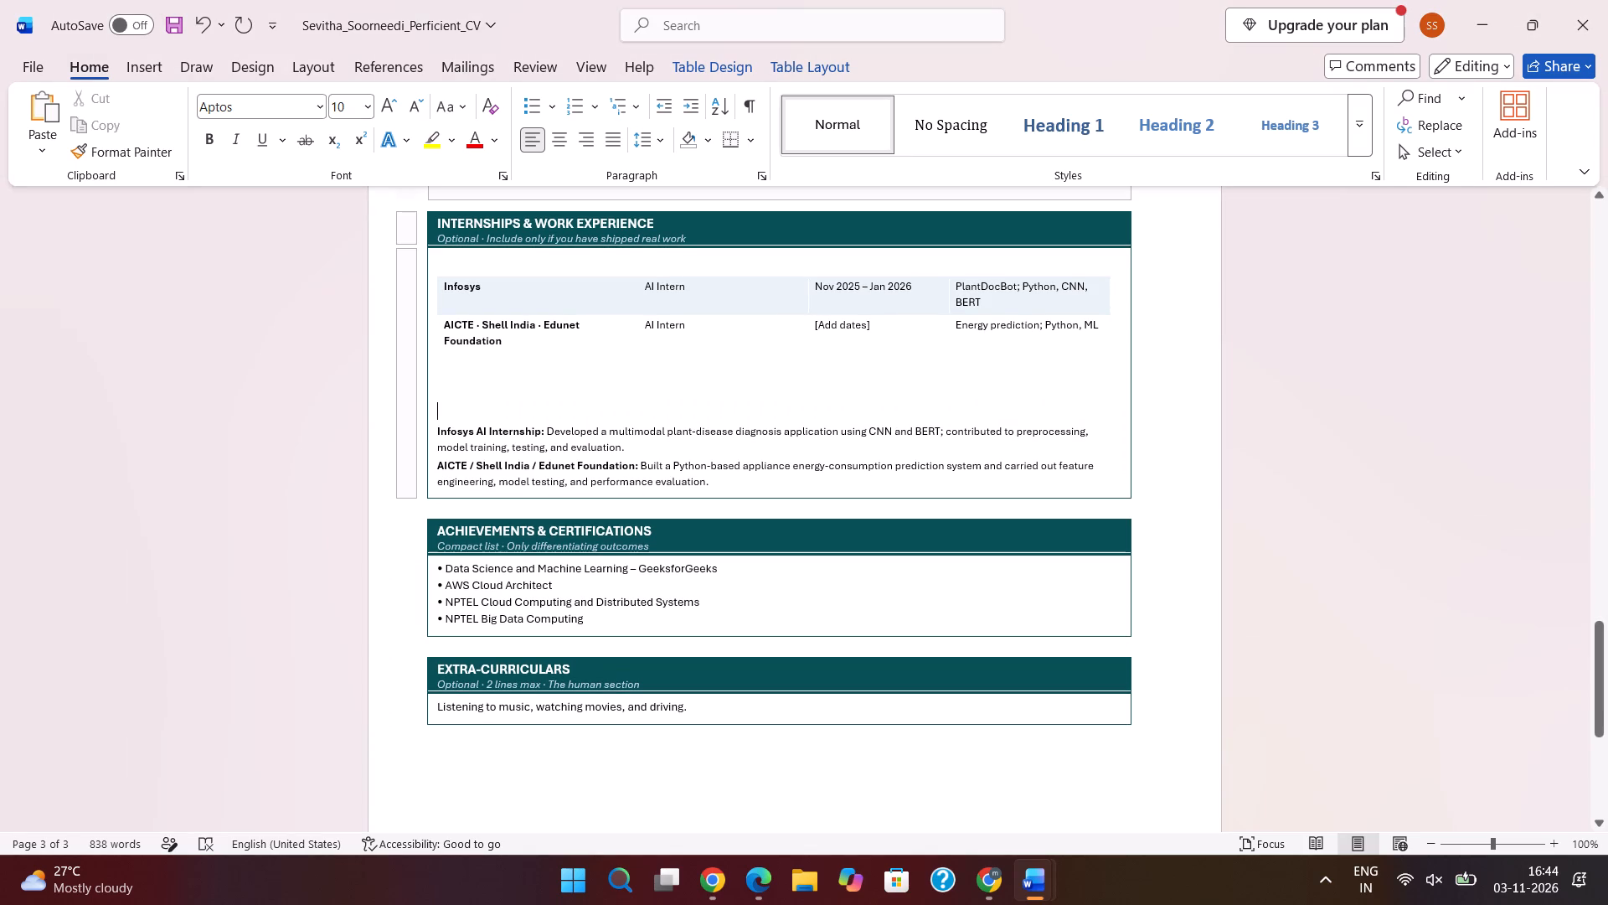
click(462, 418)
key(BackSpace)
key(BackSpace)
key(BackSpace)
key(BackSpace)
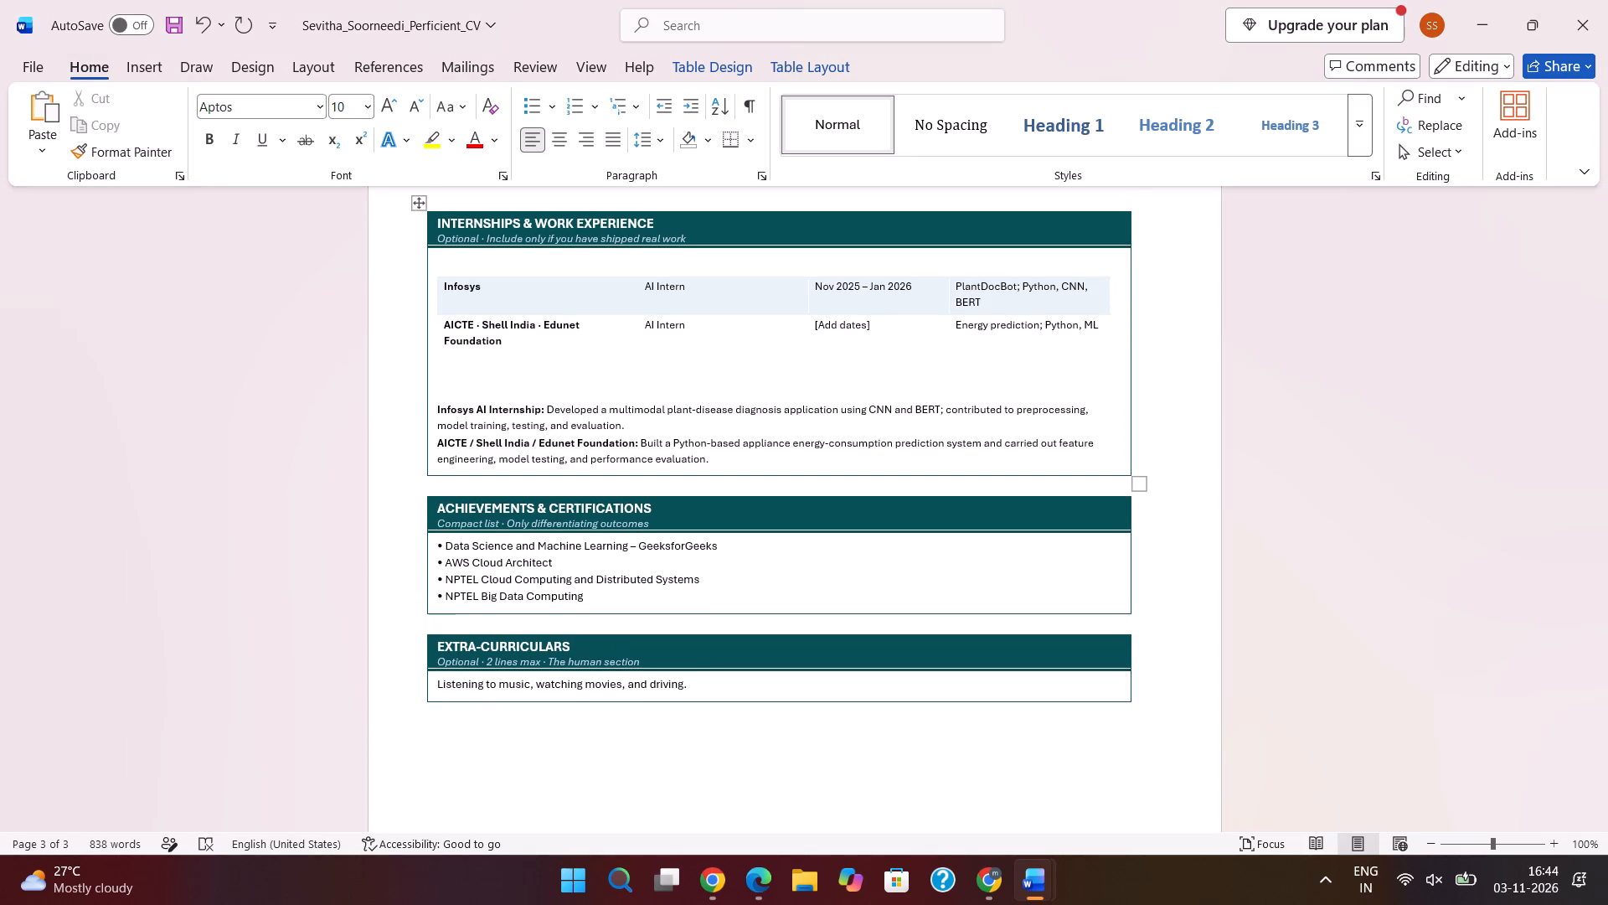
click(455, 380)
key(BackSpace)
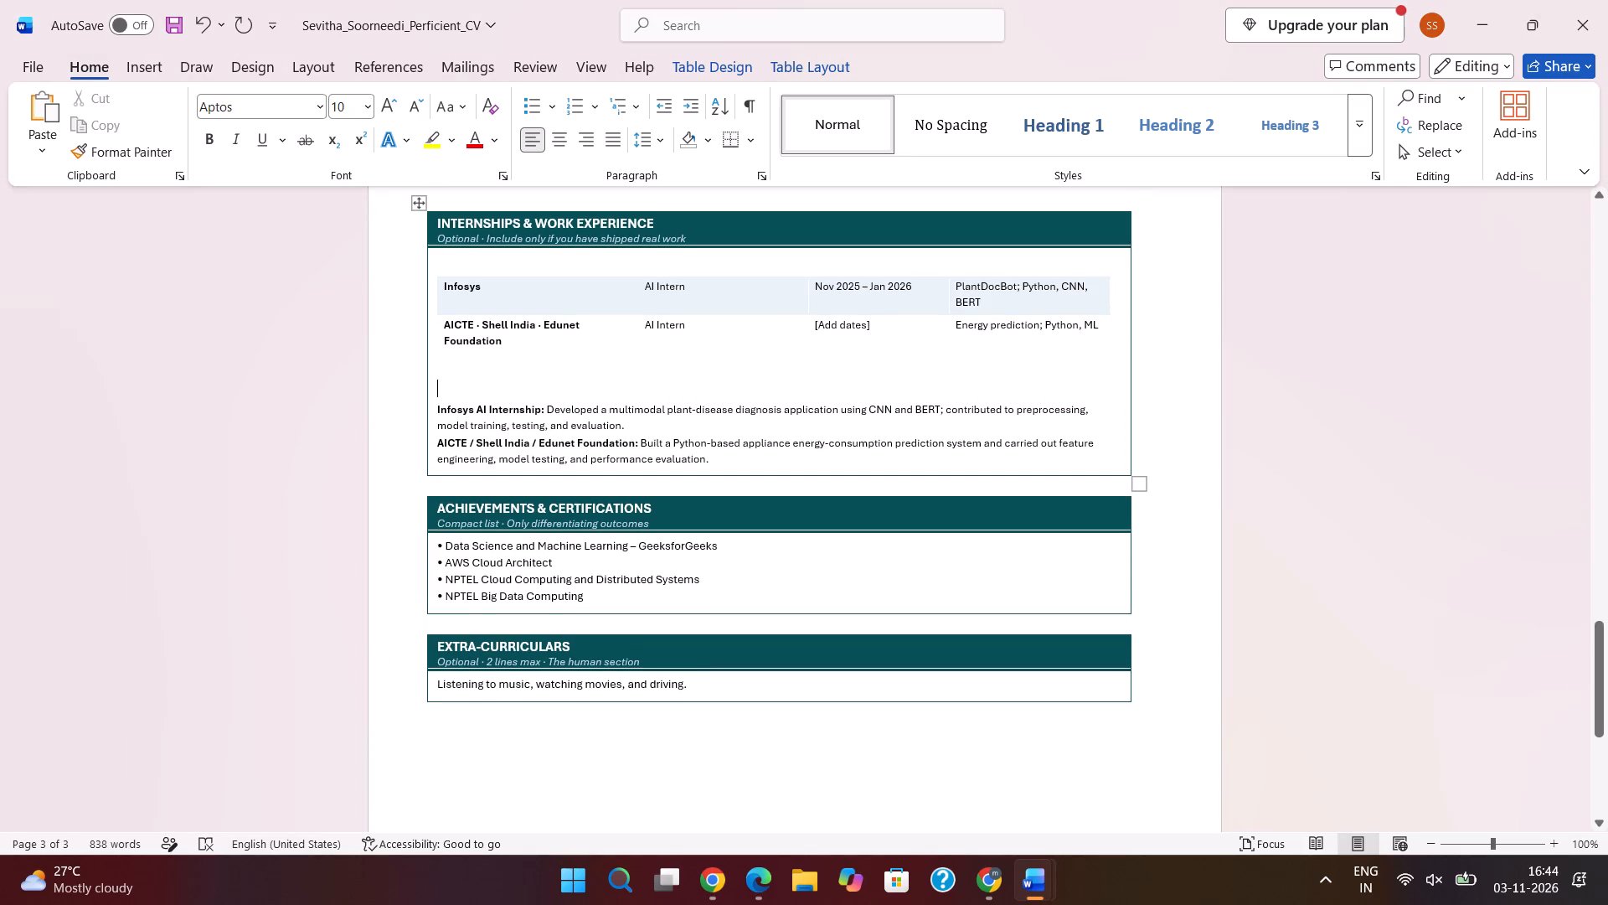
key(BackSpace)
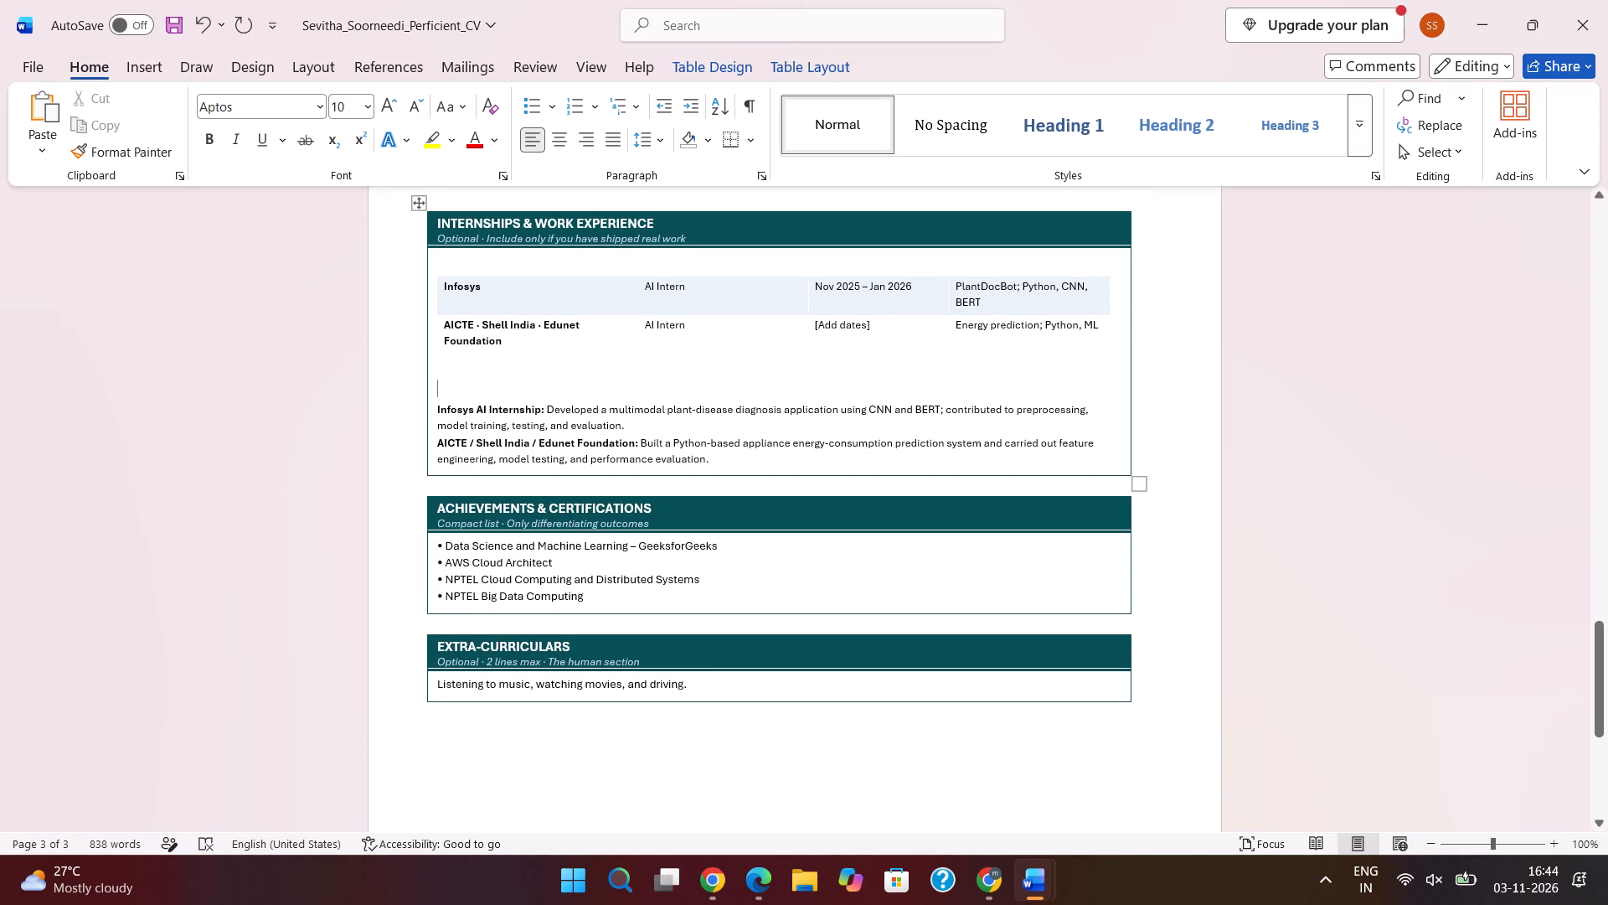
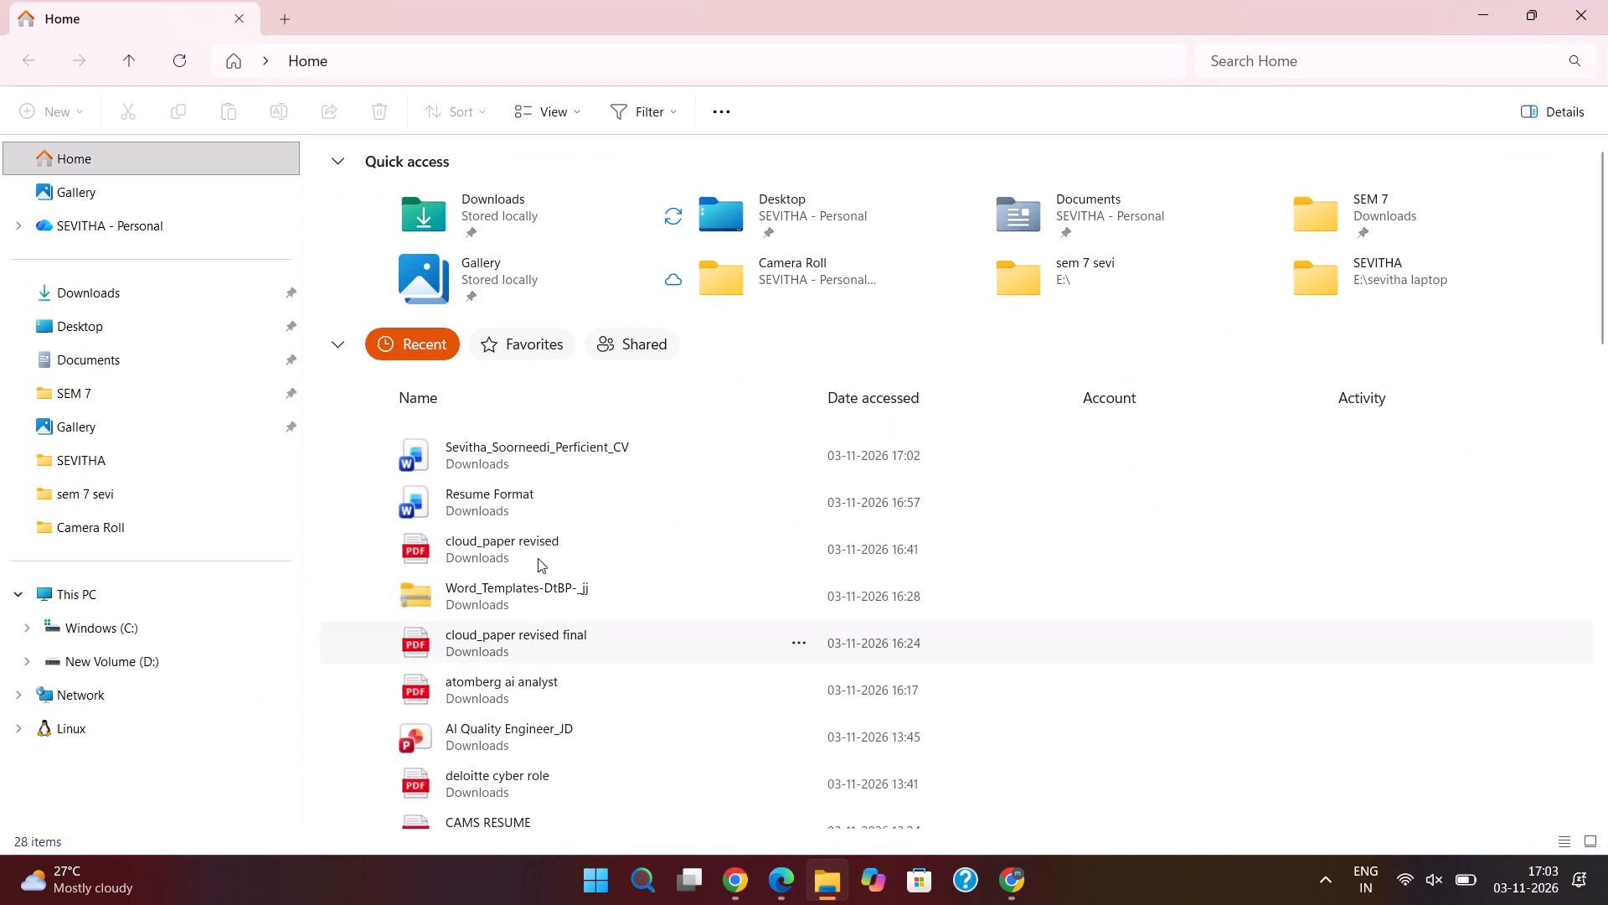
double_click(500, 445)
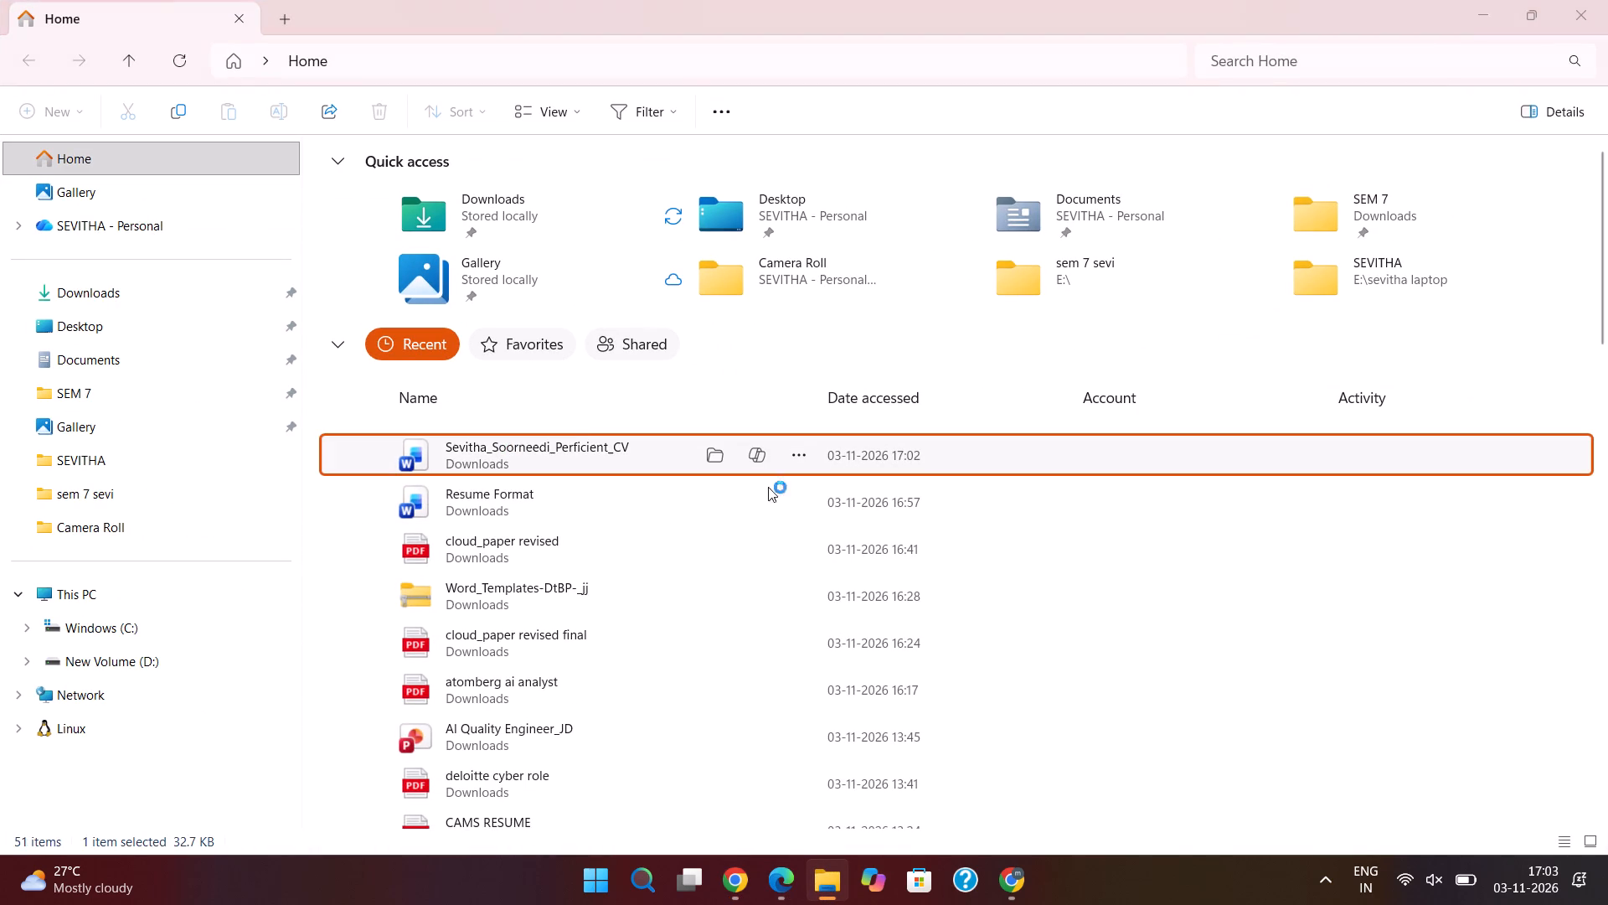
double_click(1072, 452)
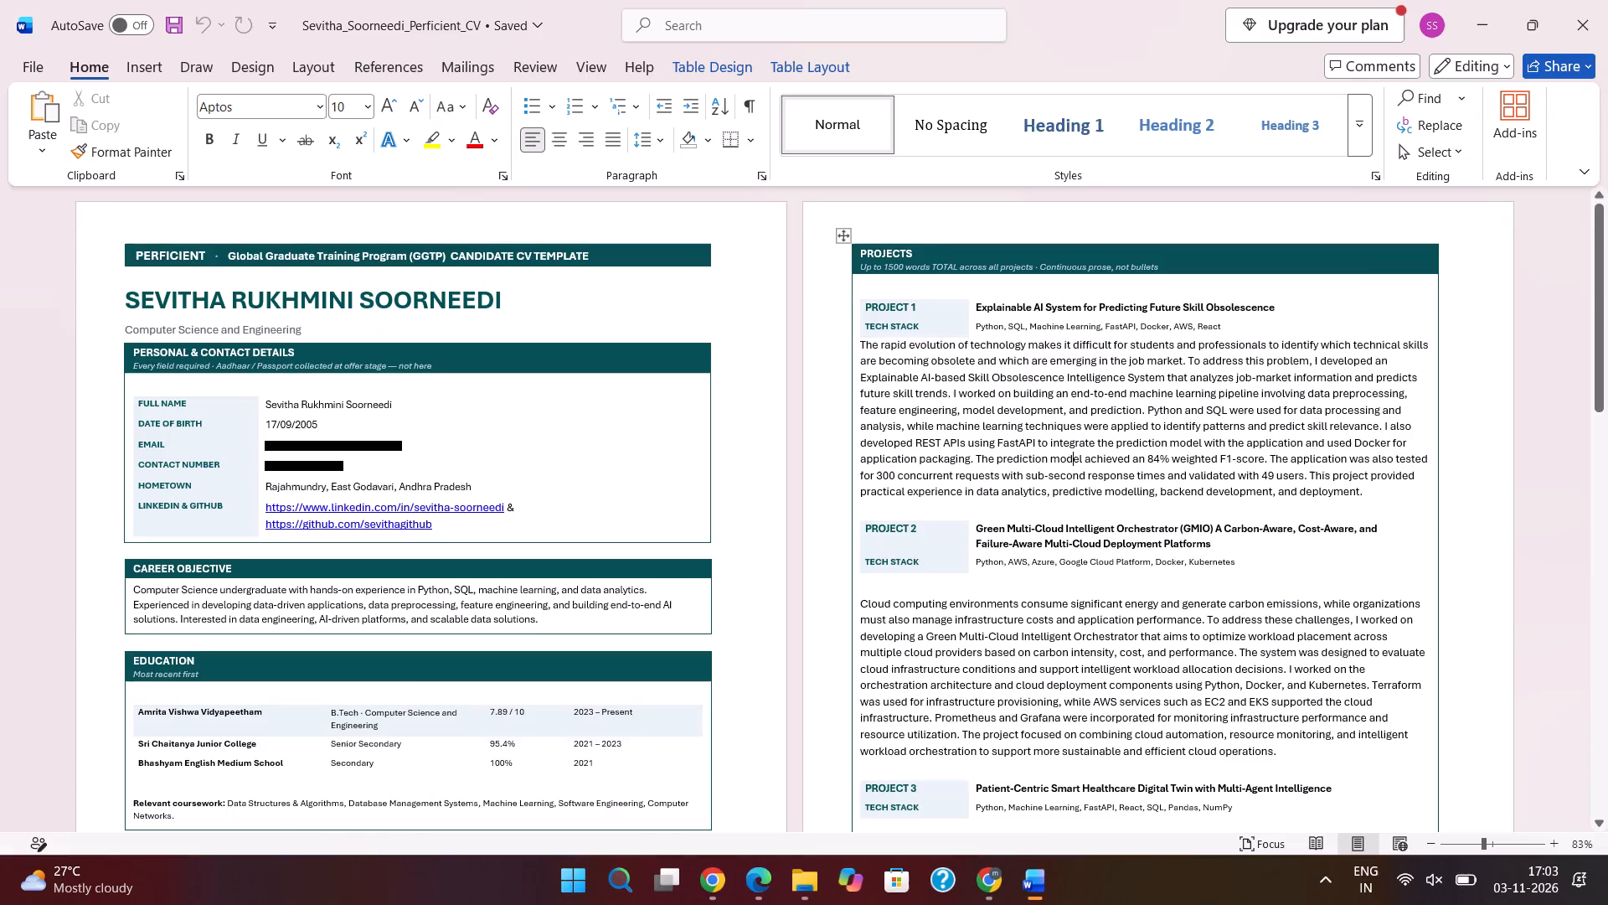
Replace the date placeholder of the AICTE · Shell India · Edunet Foundation internship with "Sep 2025 – Nov 2025" and save the CV.
scroll(645, 571, down, 2)
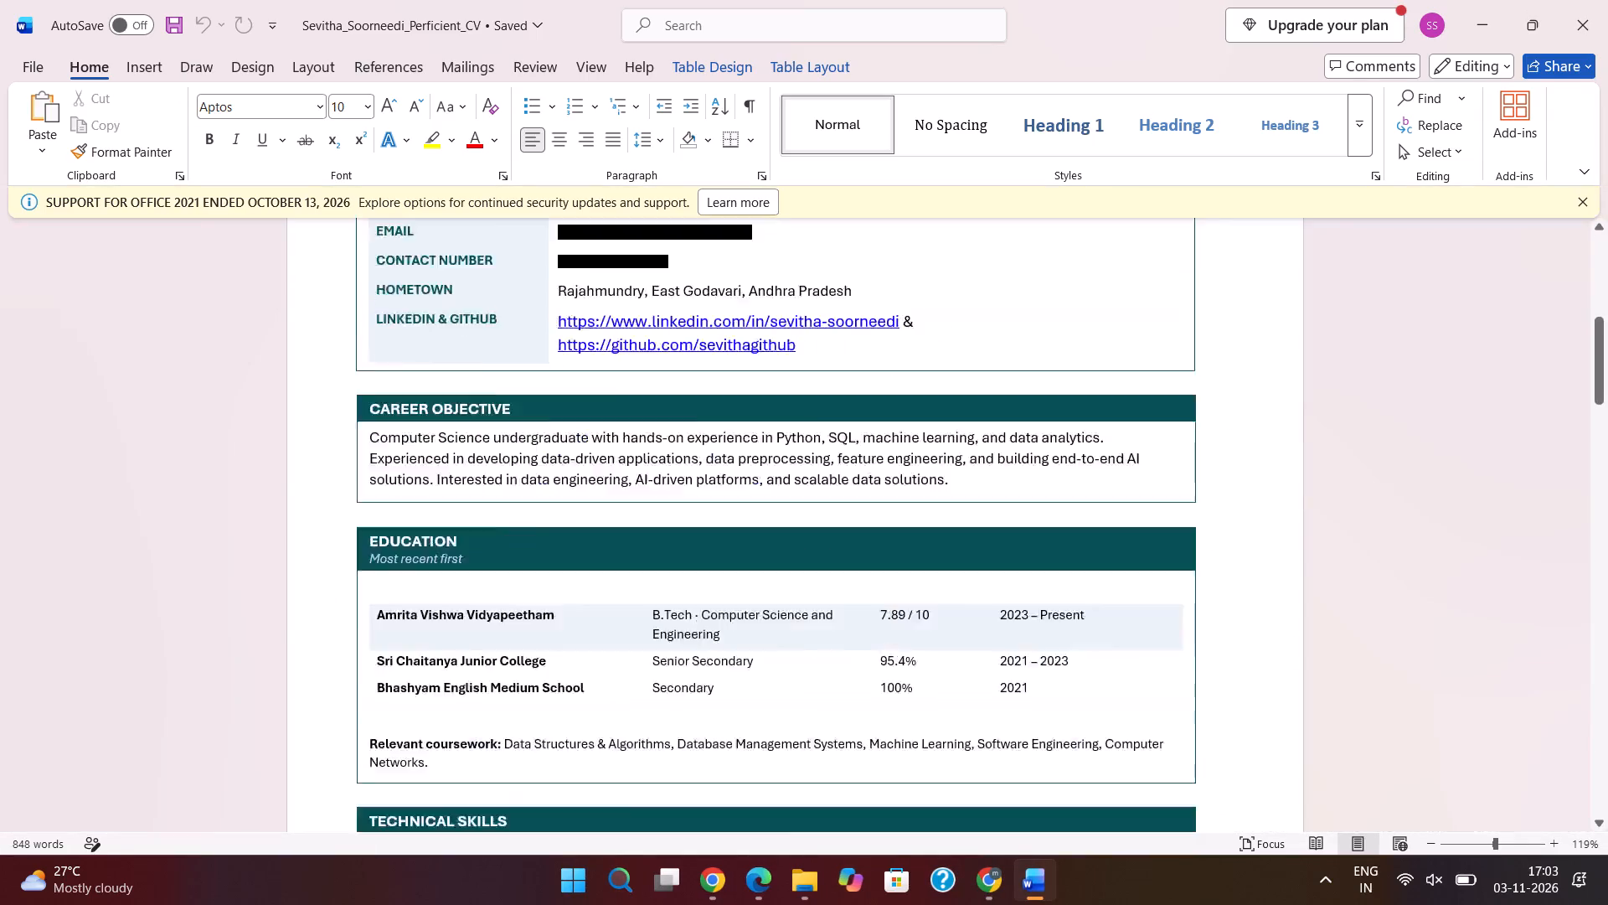
scroll(645, 571, down, 7)
scroll(645, 571, up, 1)
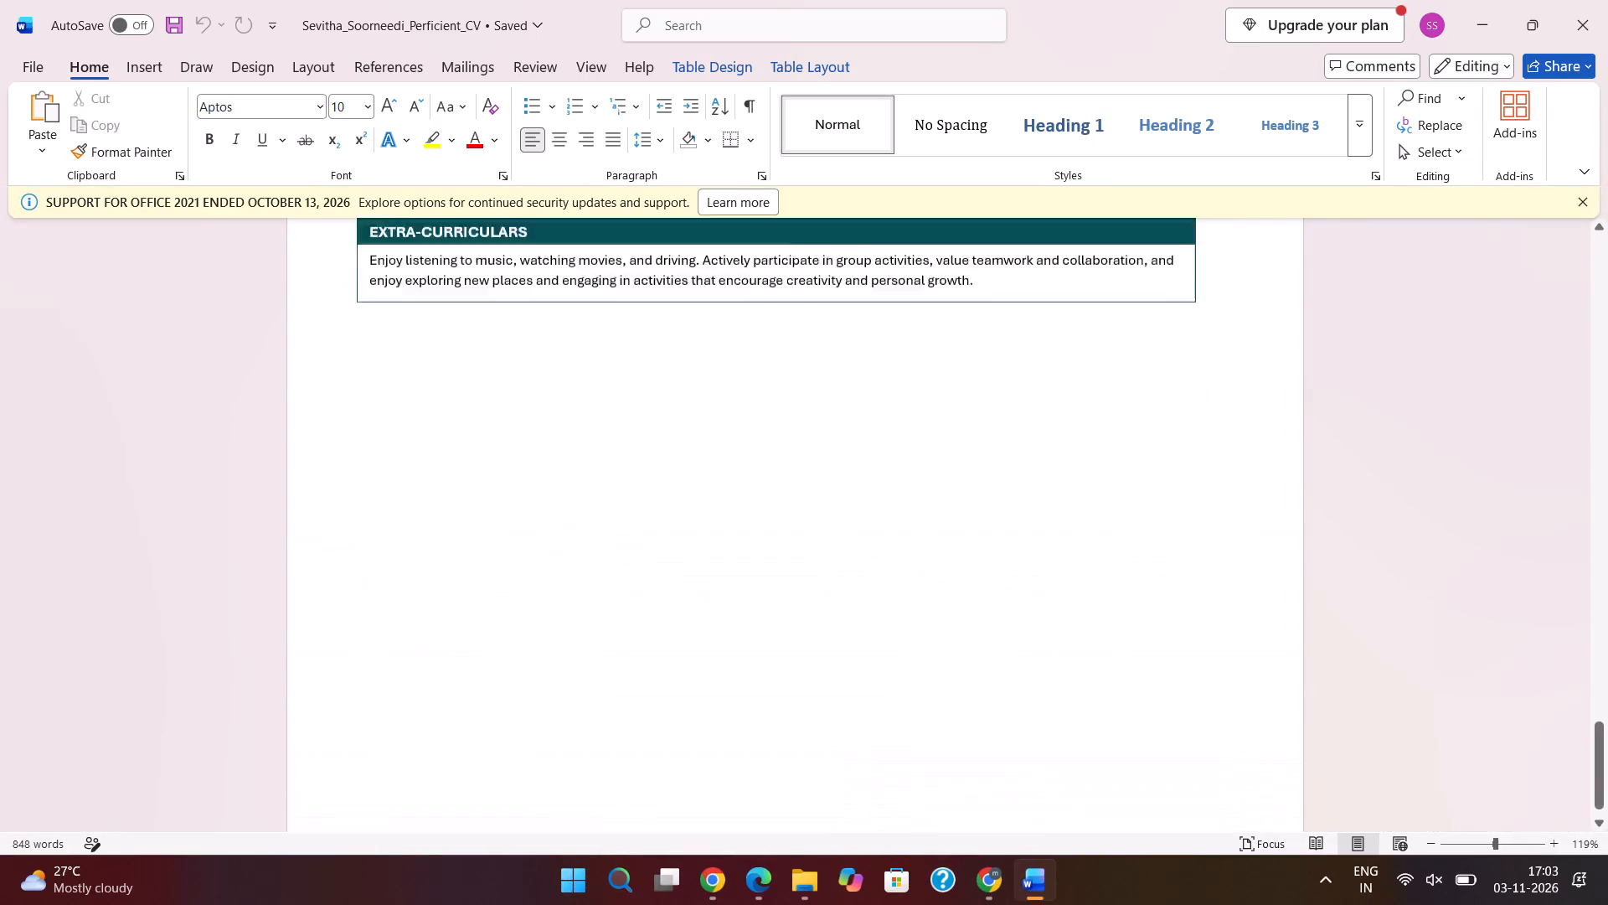
scroll(645, 571, up, 2)
click(894, 437)
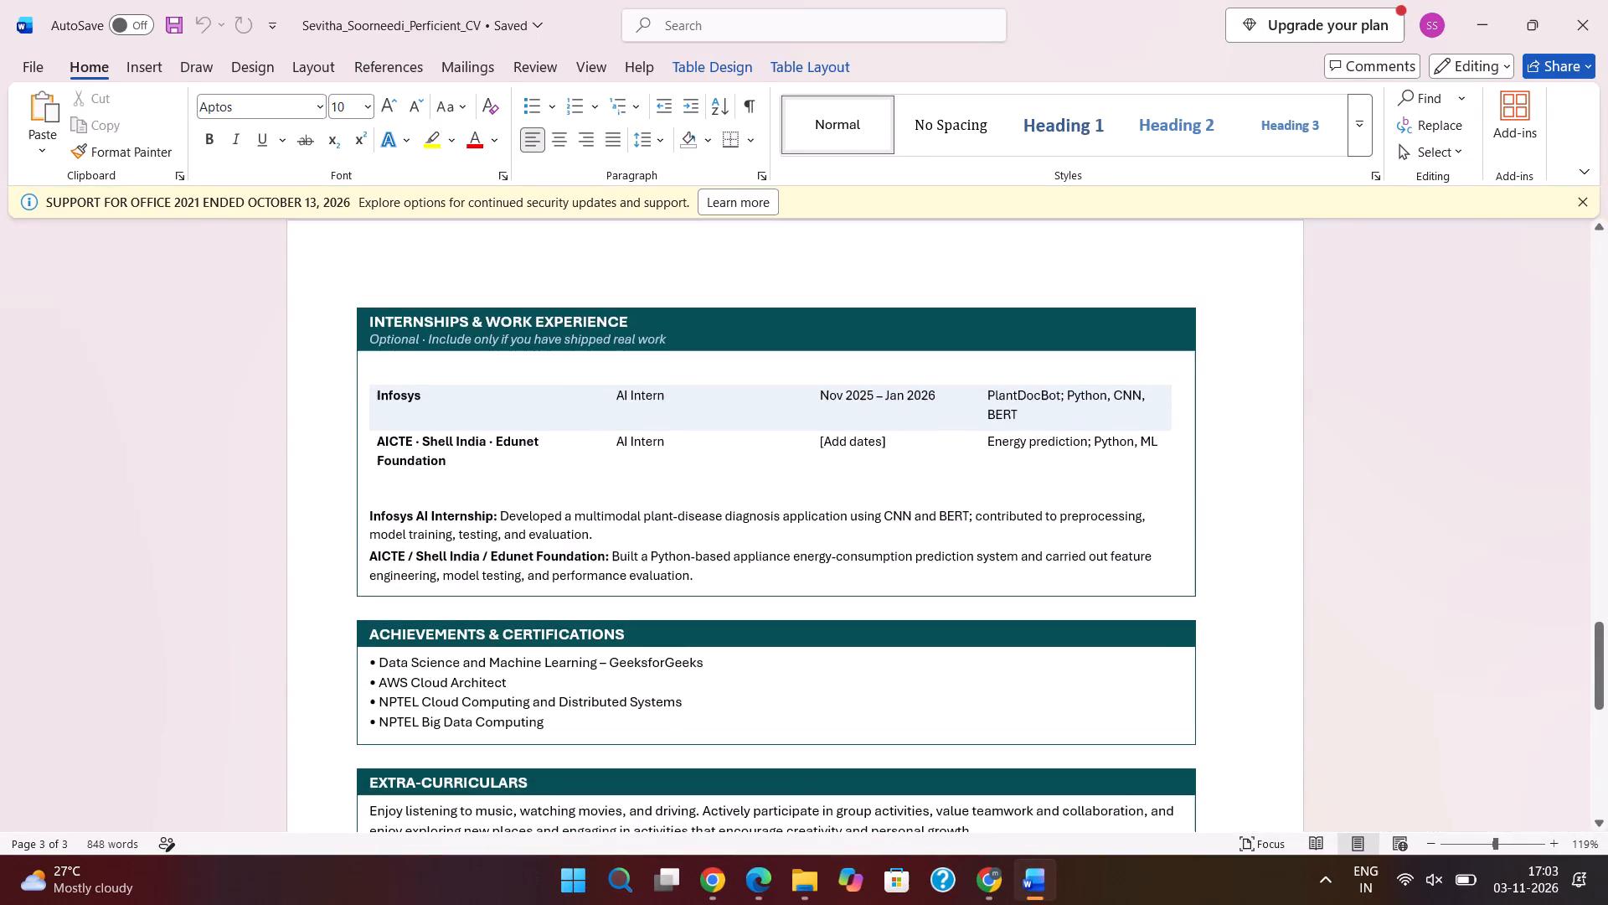
key(BackSpace)
key(BackSpace)
key(BackSpace)
key(BackSpace)
key(BackSpace)
key(BackSpace)
key(BackSpace)
key(BackSpace)
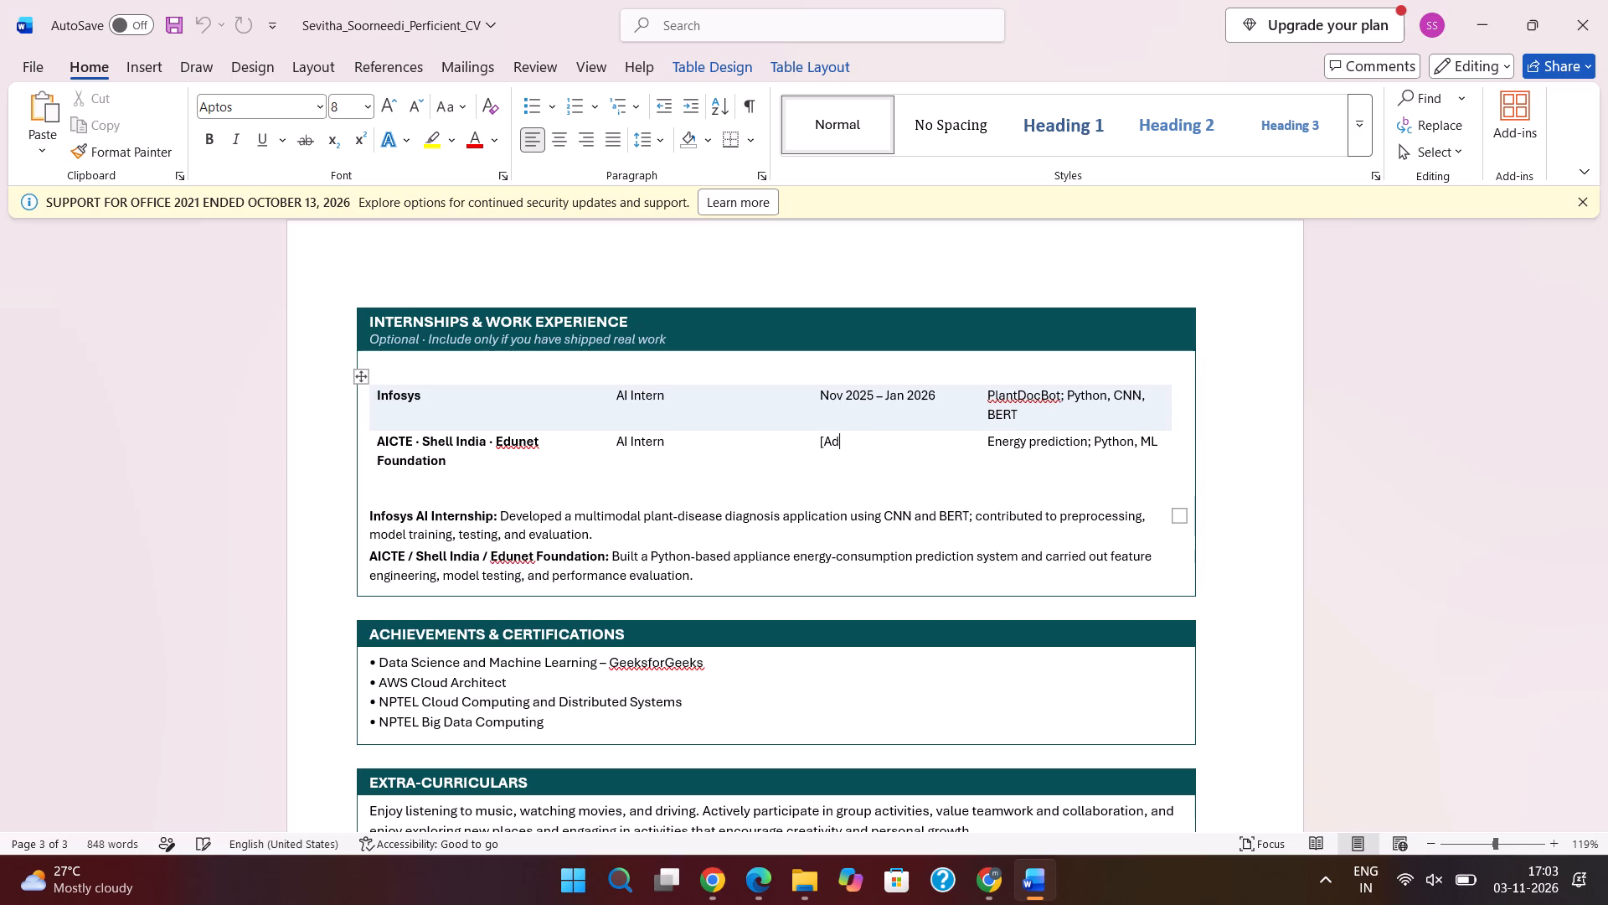
key(BackSpace)
key(BackSpace)
key(BackSpace)
key(n)
key(BackSpace)
key(s)
key(BackSpace)
text(Sep 2025)
key(space)
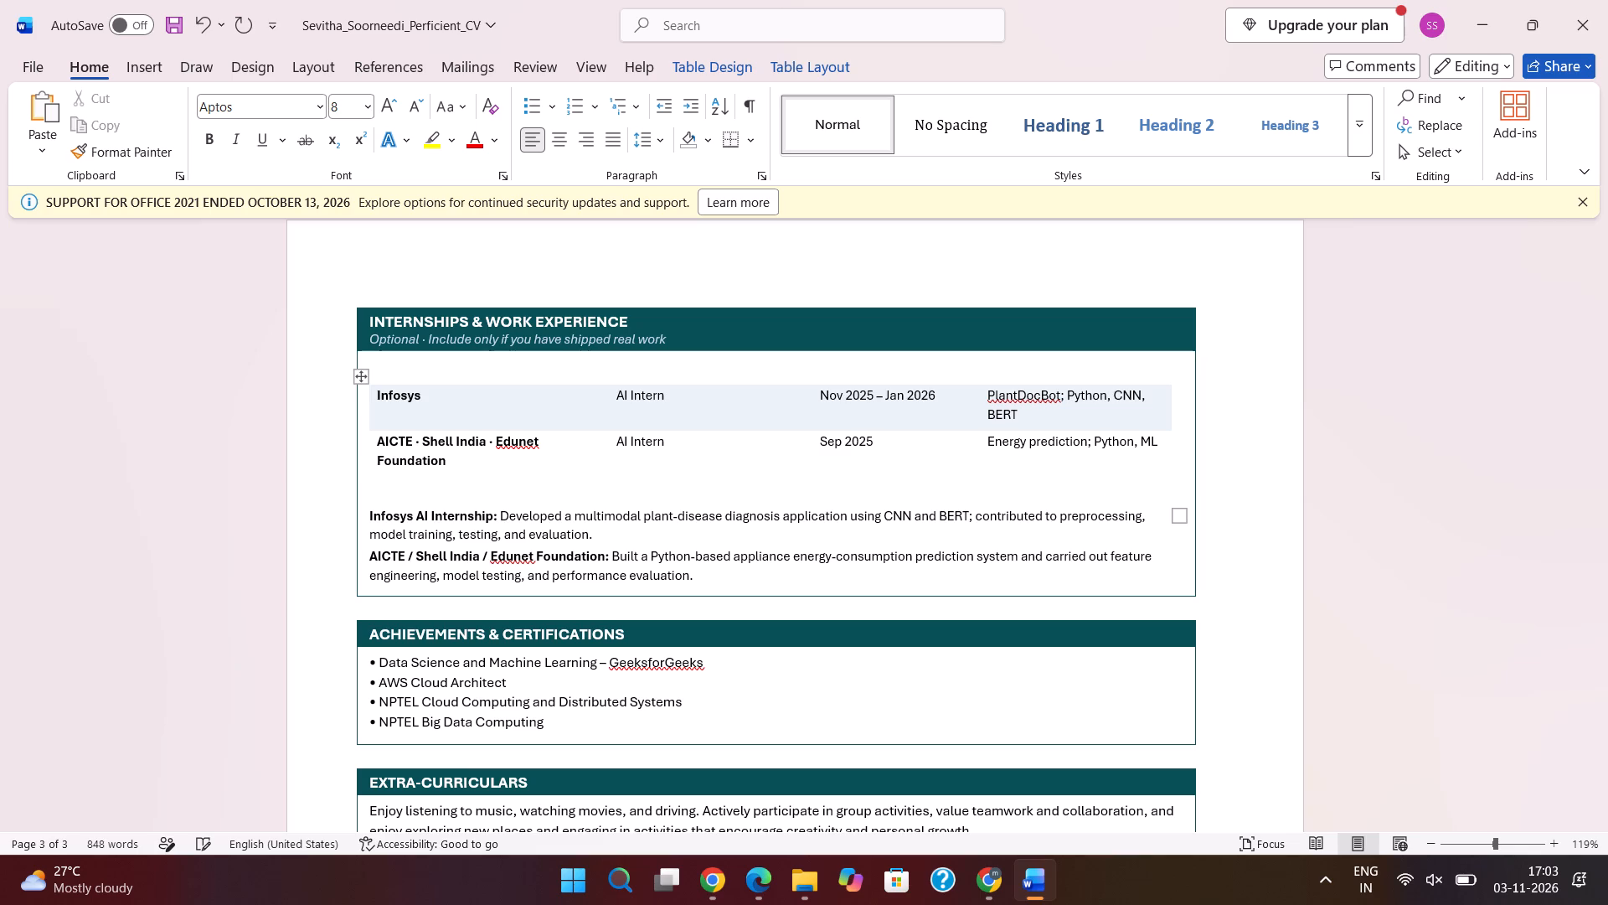
text(-)
key(space)
text(Nov 2025)
key(ctrl+s)
key(ctrl+s)
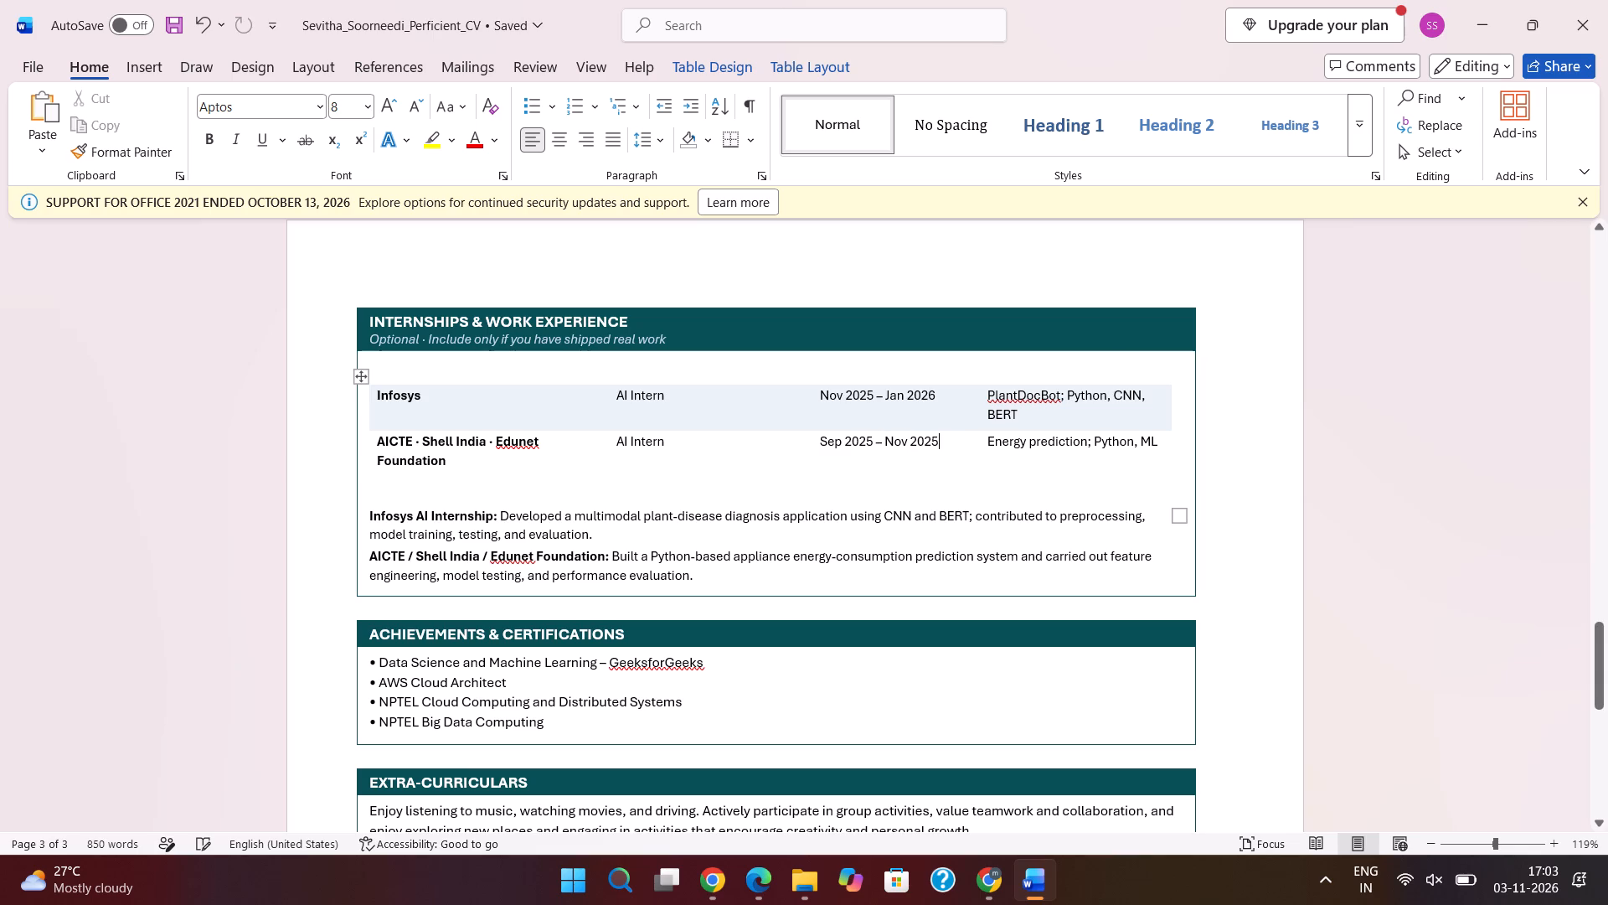
Check the CV from the projects back through technical skills and education to the personal details, keeping the document saved.
scroll(777, 563, down, 5)
scroll(777, 563, up, 3)
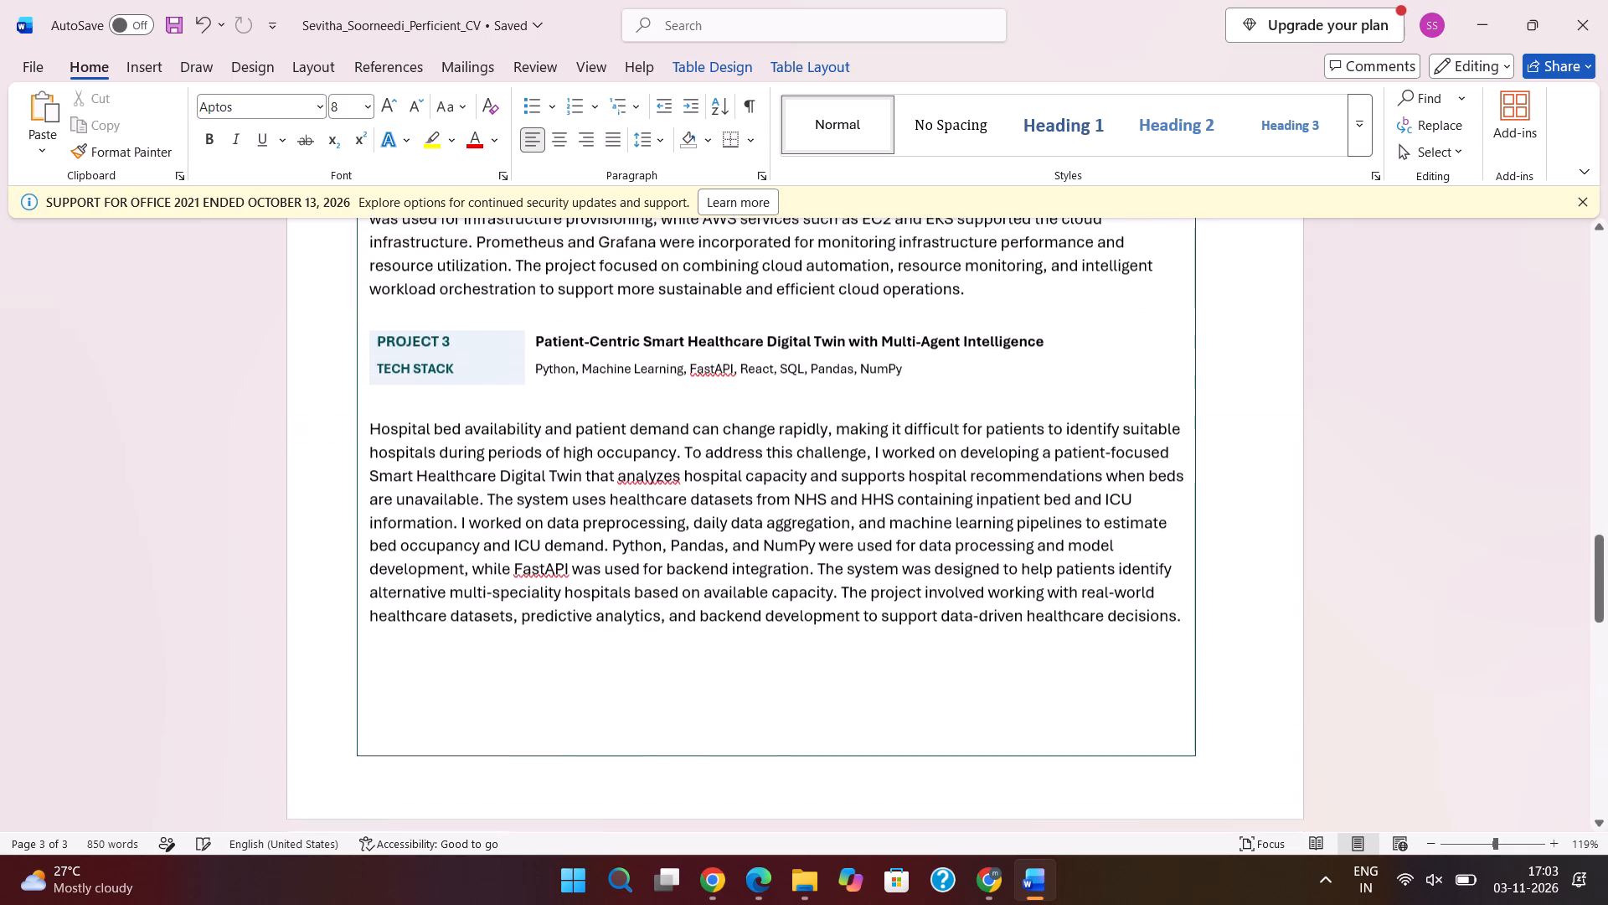
scroll(777, 563, up, 6)
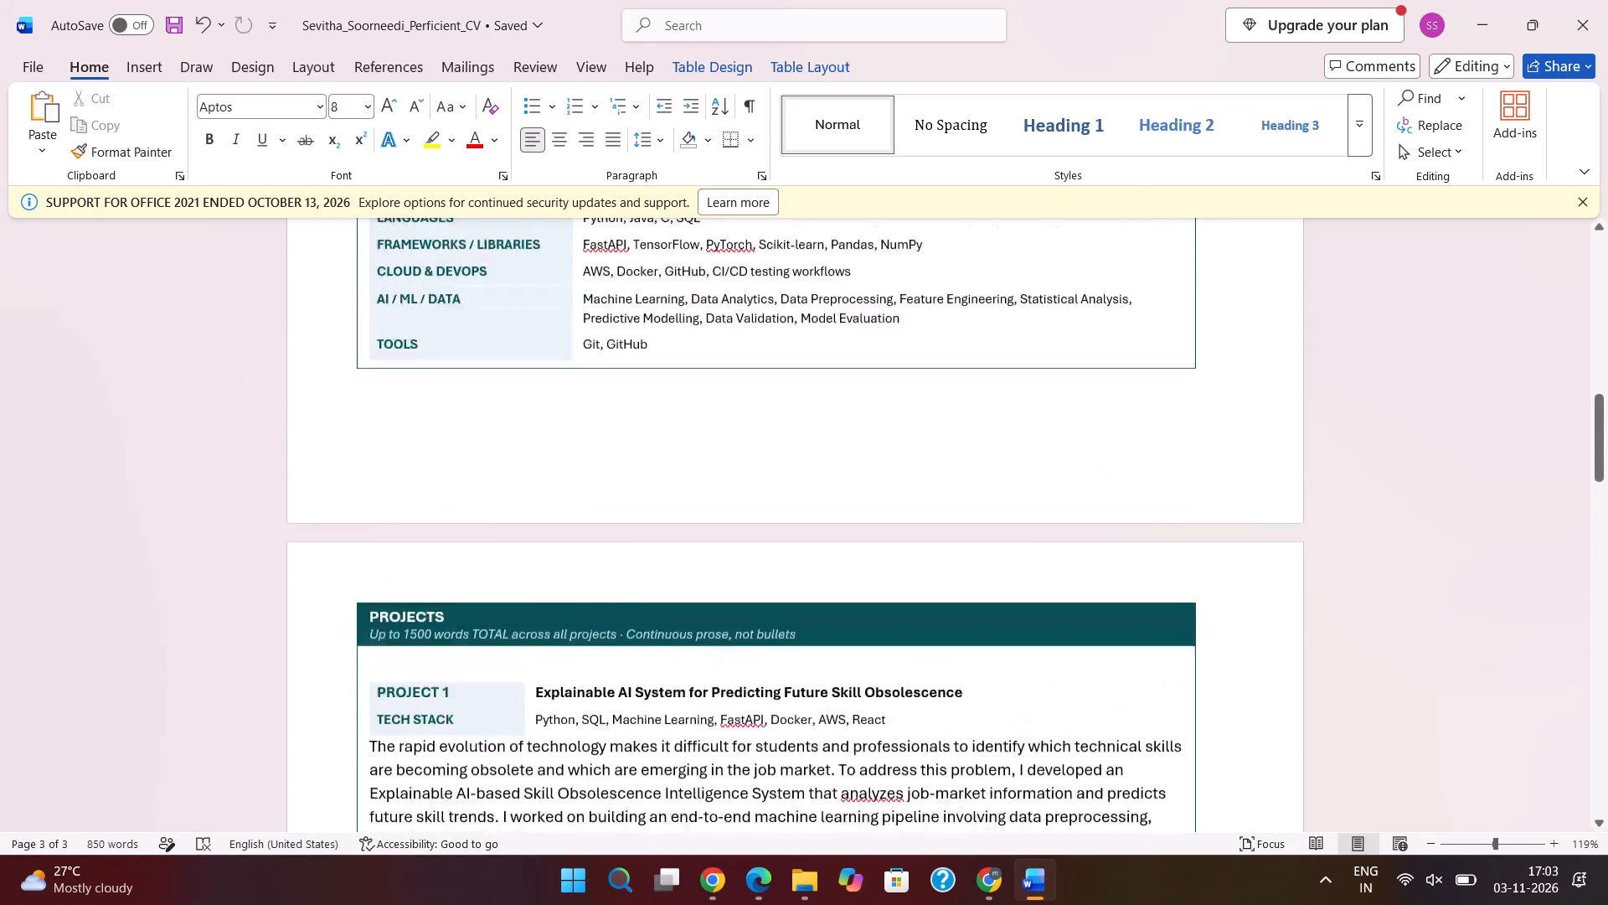
scroll(777, 563, up, 4)
key(ctrl+s)
key(ctrl+s)
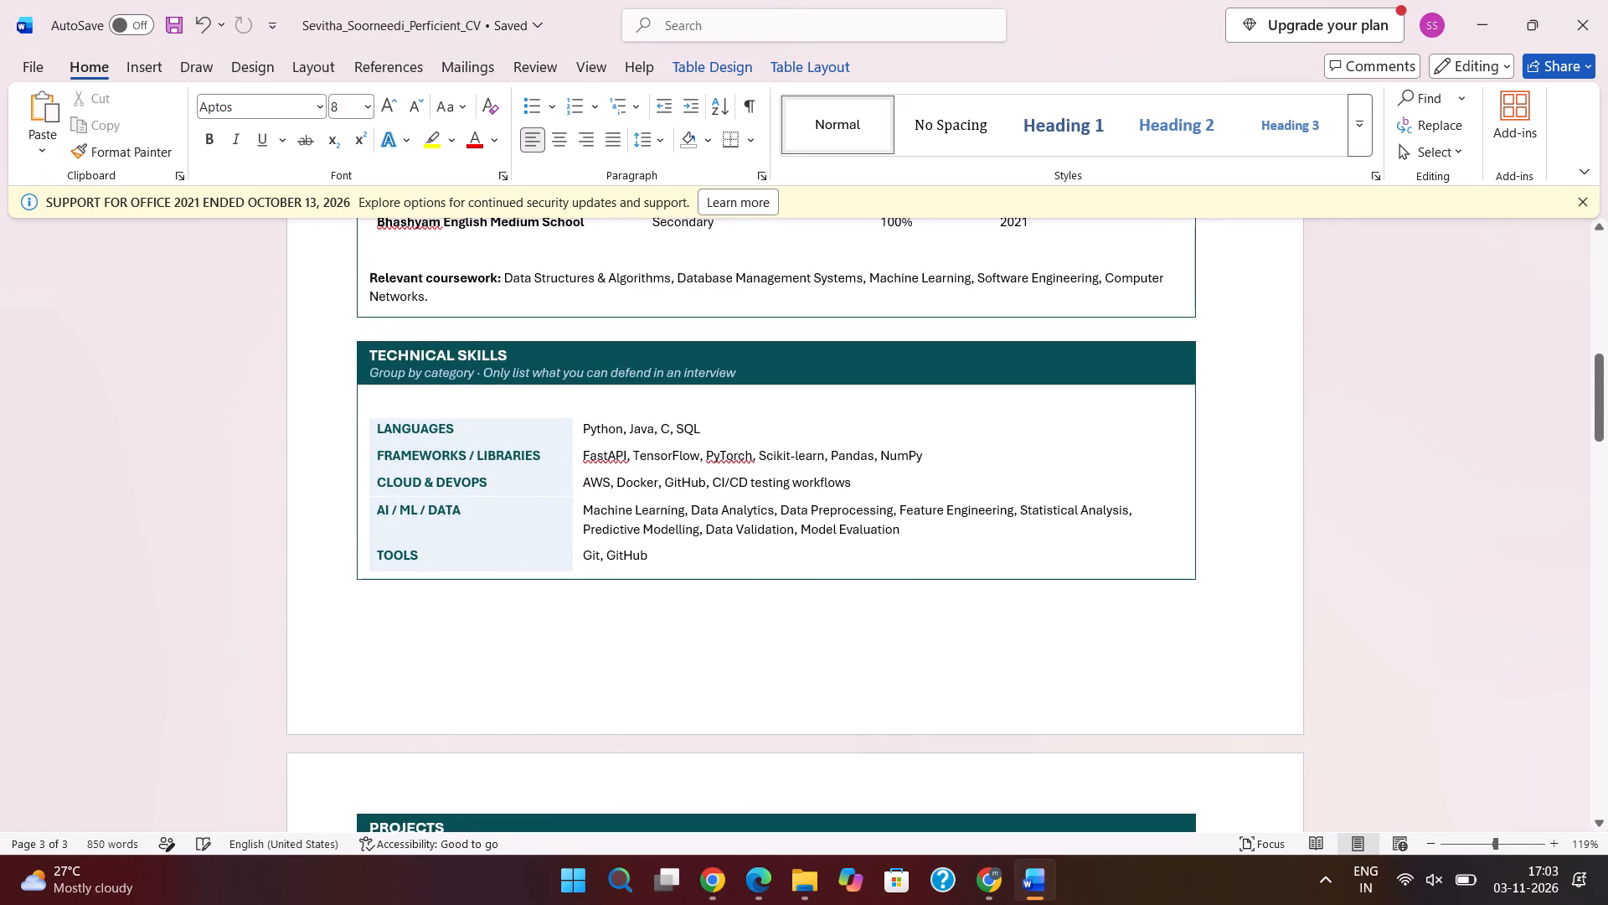
key(ctrl+s)
key(ctrl+s)
scroll(777, 563, up, 1)
key(ctrl+s)
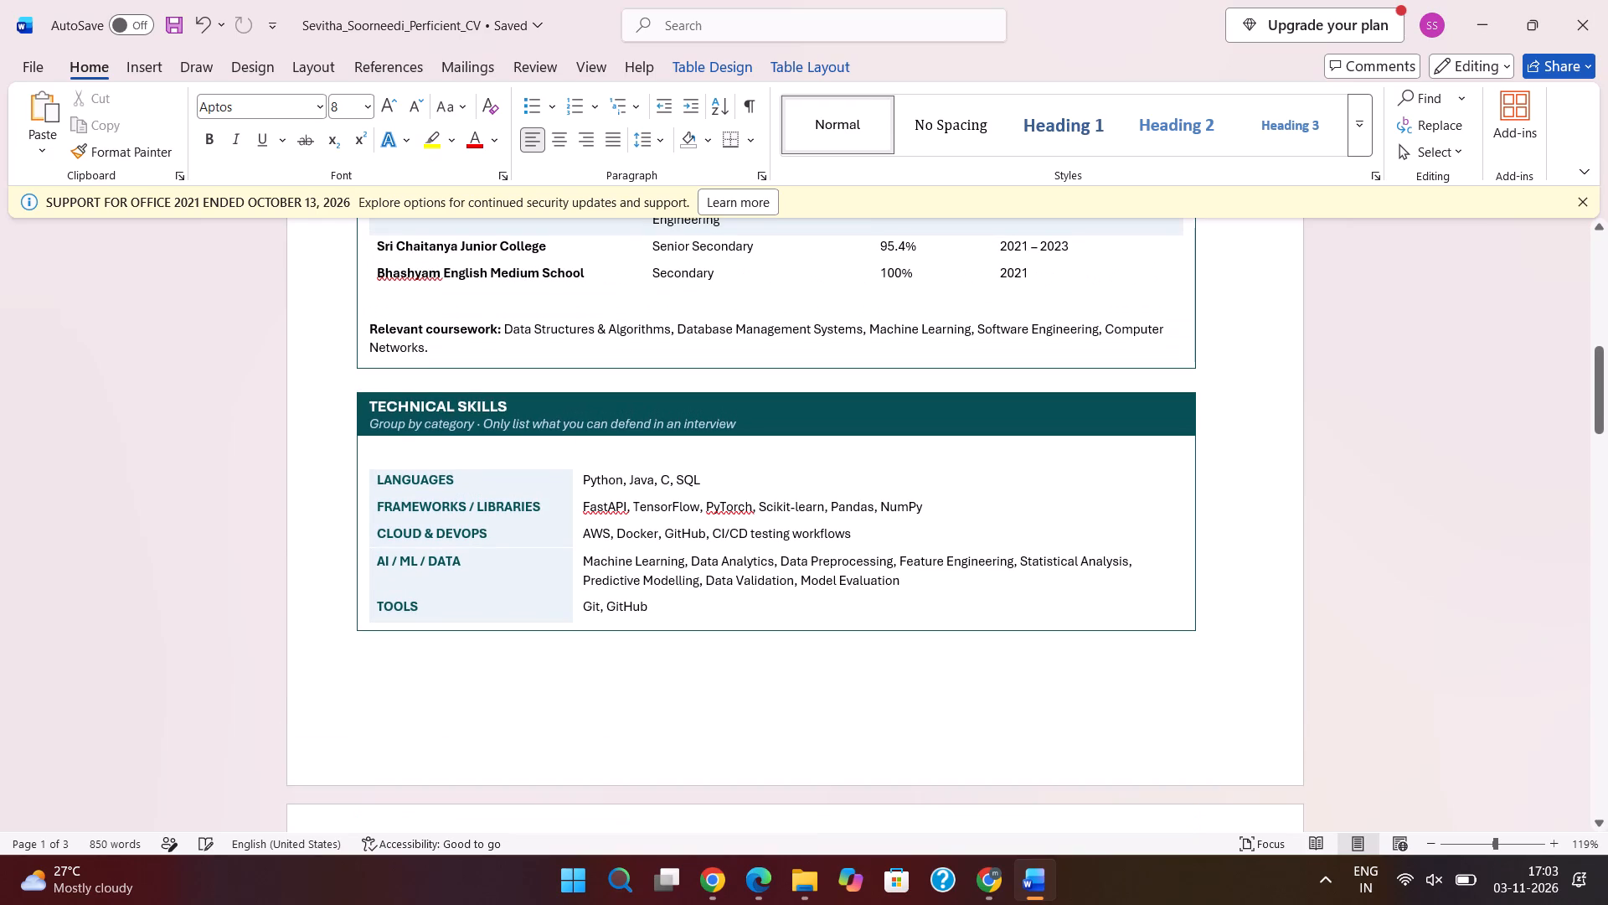
key(ctrl+s)
key(ctrl+s)
scroll(777, 563, up, 1)
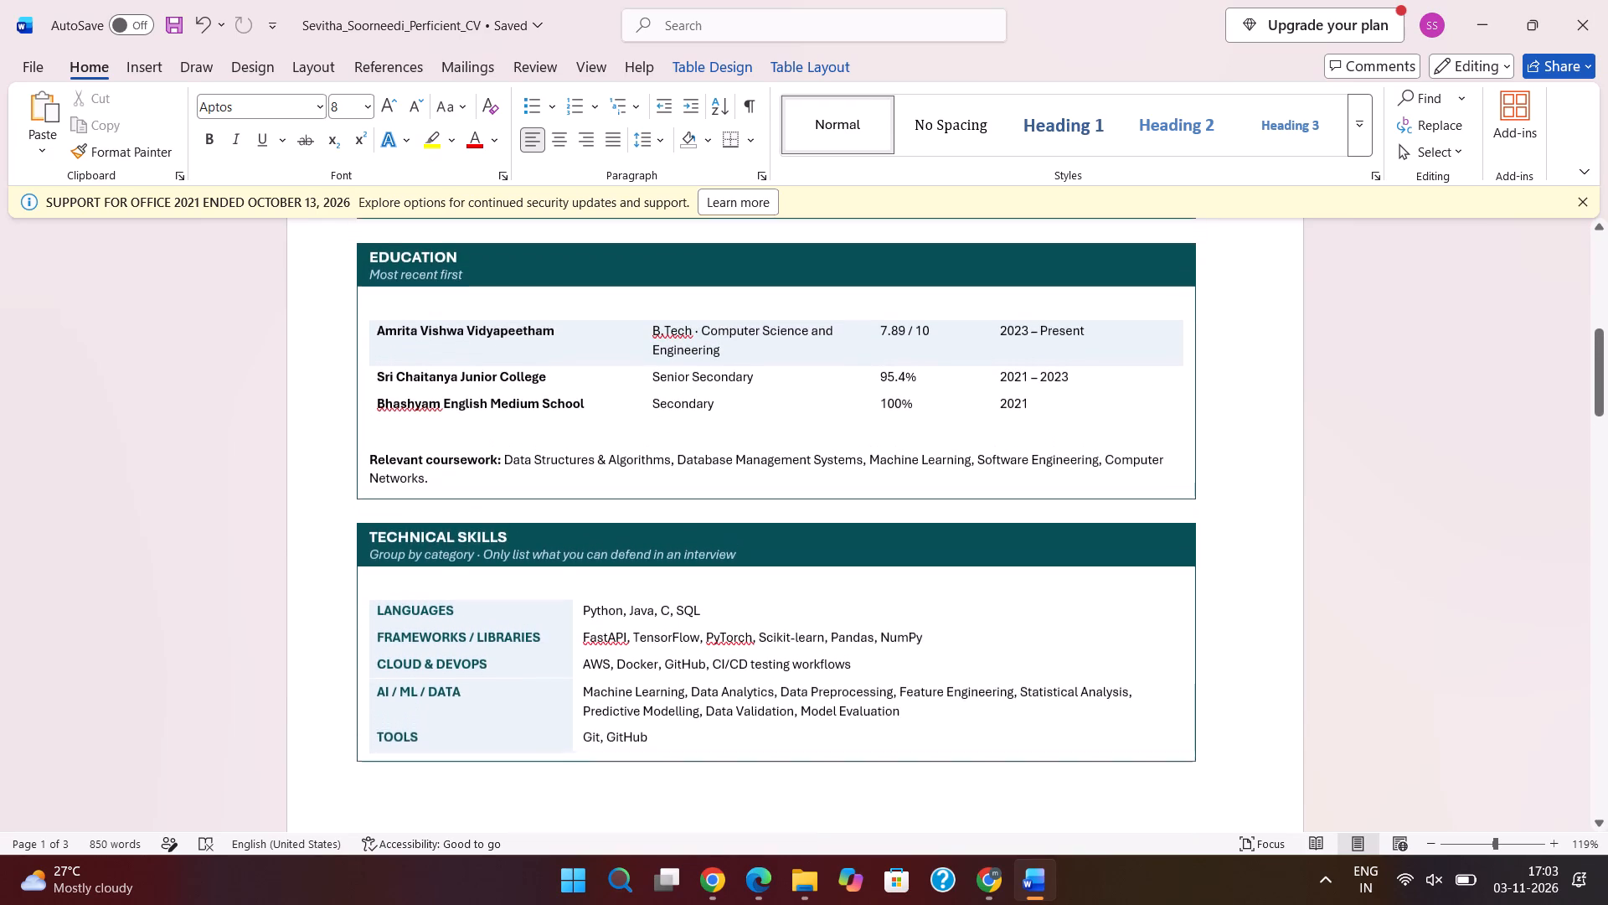
scroll(777, 563, up, 1)
key(ctrl+s)
key(ctrl+s)
key(ctrl+s)
key(ctrl+s)
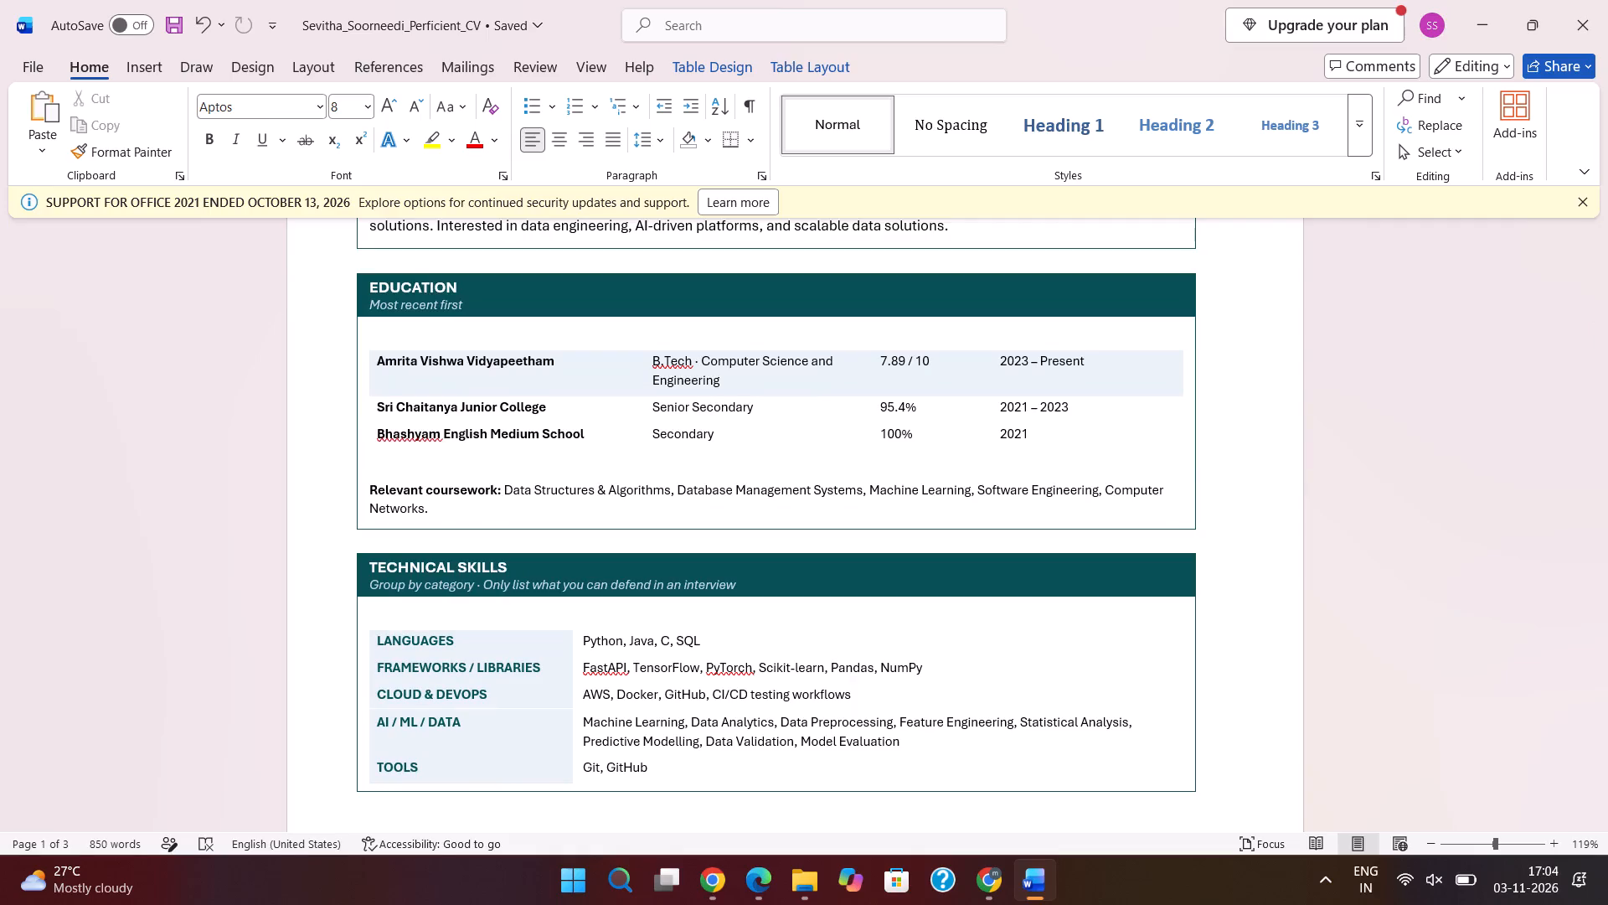
scroll(777, 563, up, 3)
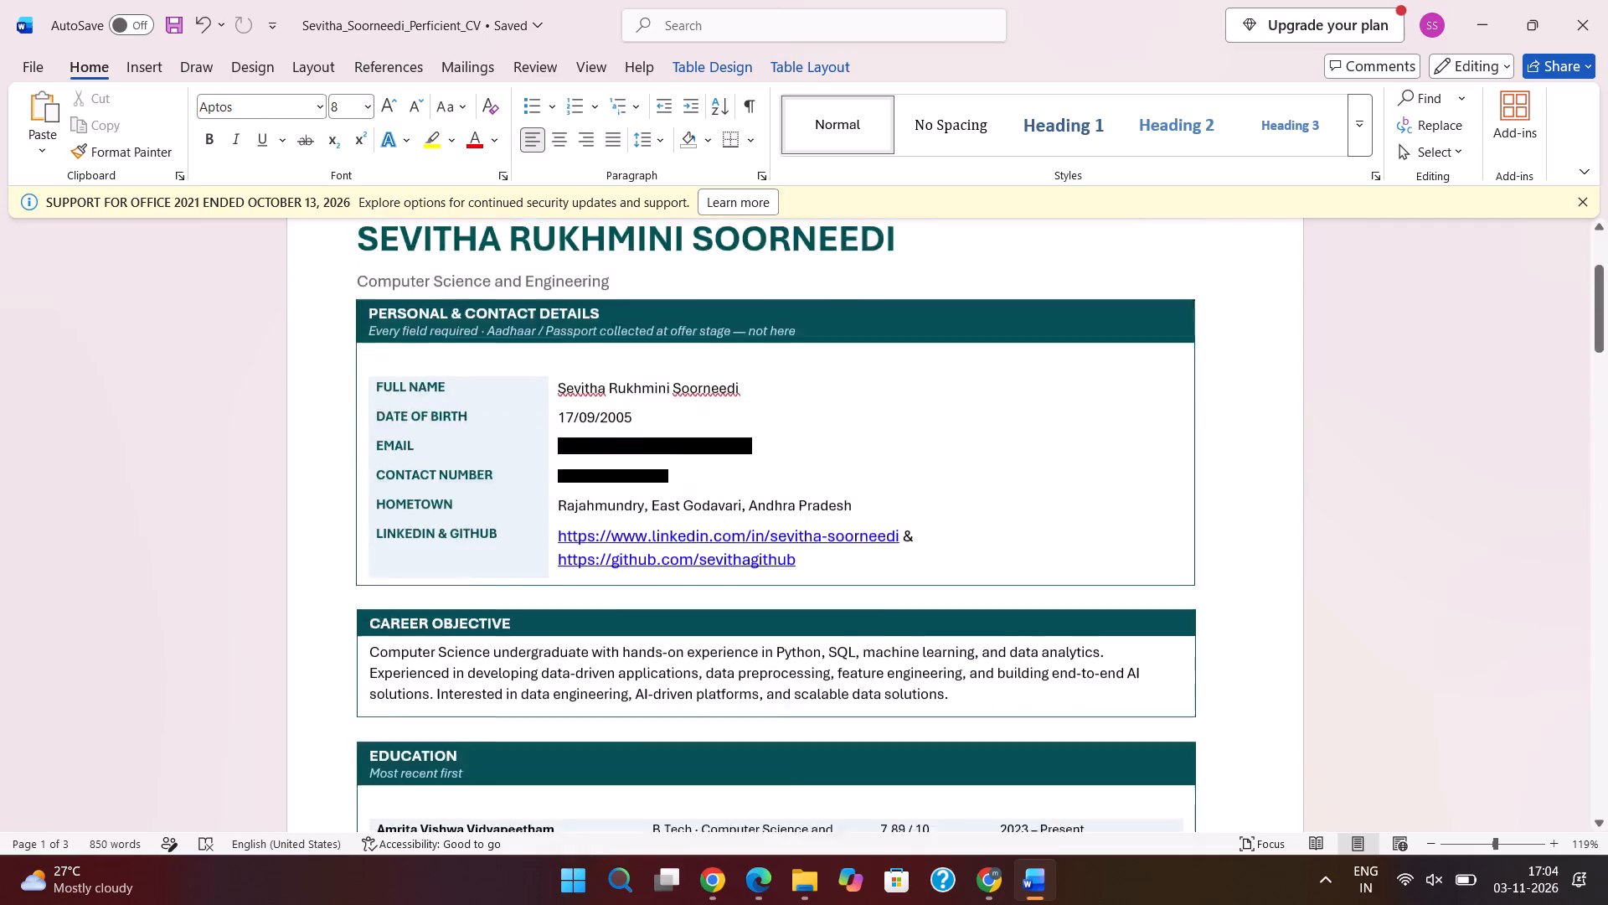
scroll(777, 563, up, 1)
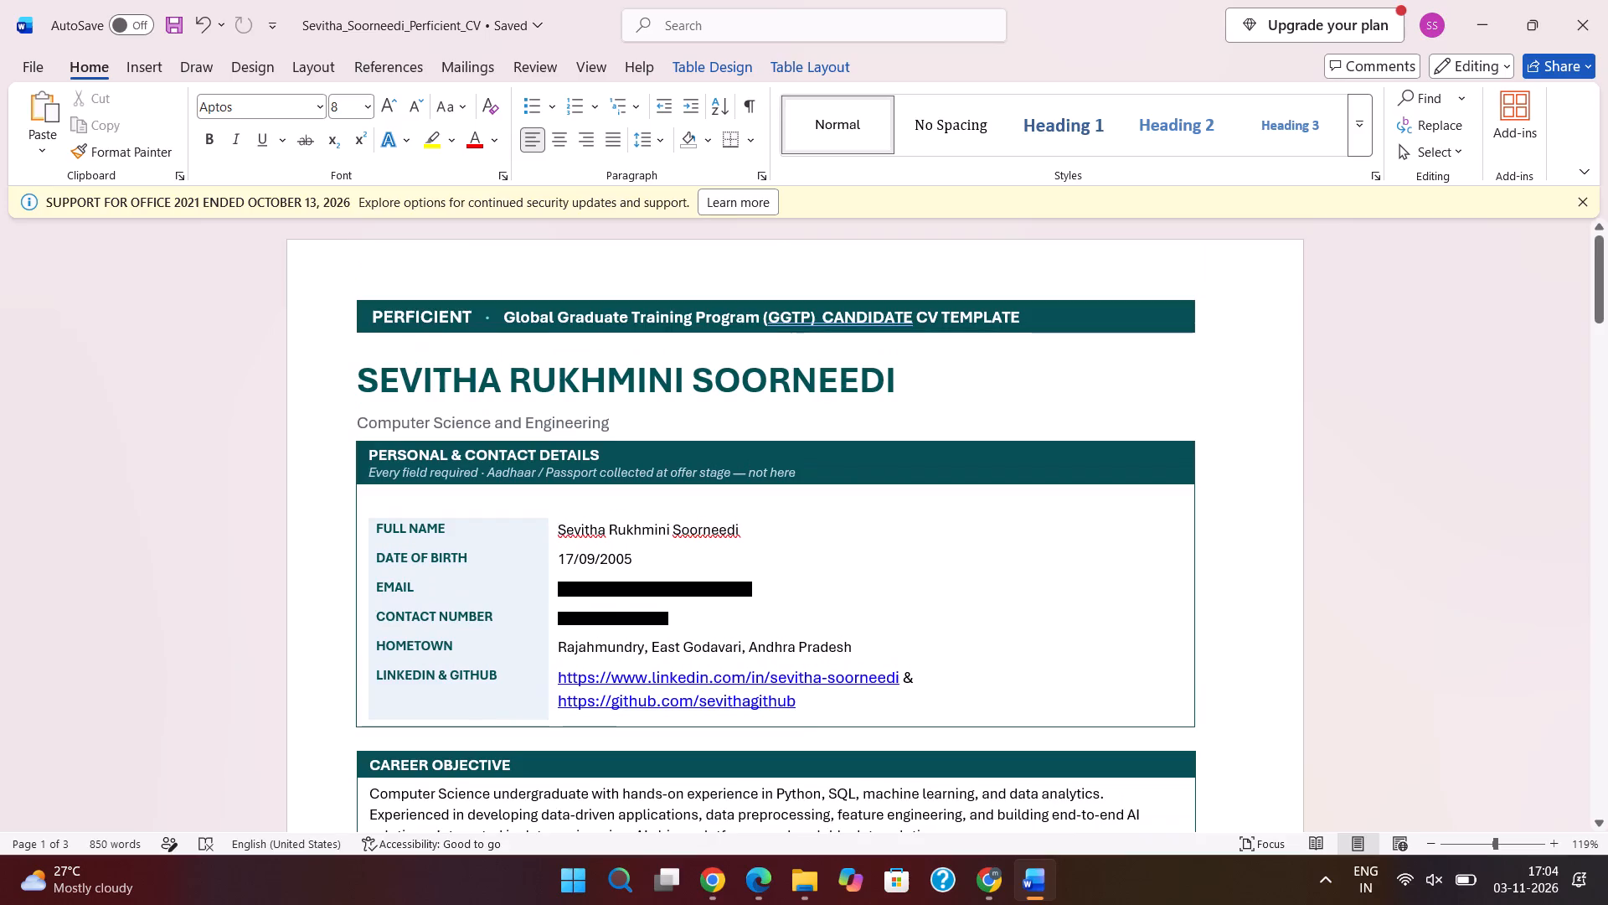
key(ctrl+s)
key(ctrl+s)
Delete "CANDIDATE CV TEMPLATE" from the CV's top banner after "Global Graduate Training Program (GGTP)" and save the document.
drag(823, 309, 1019, 301)
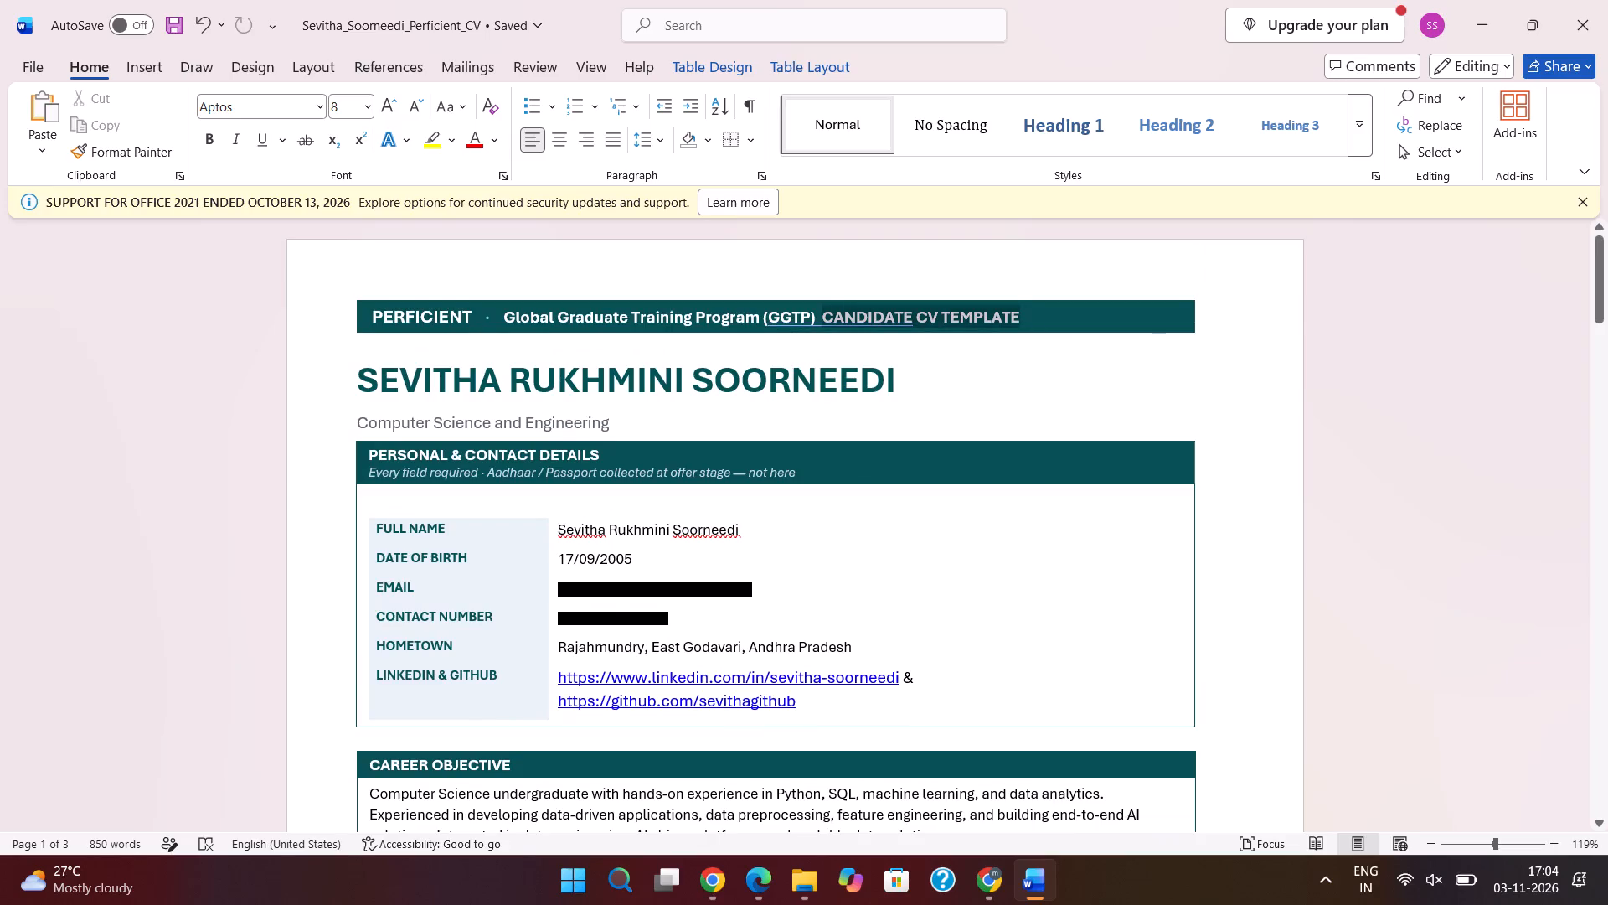
drag(1019, 301, 1023, 301)
key(BackSpace)
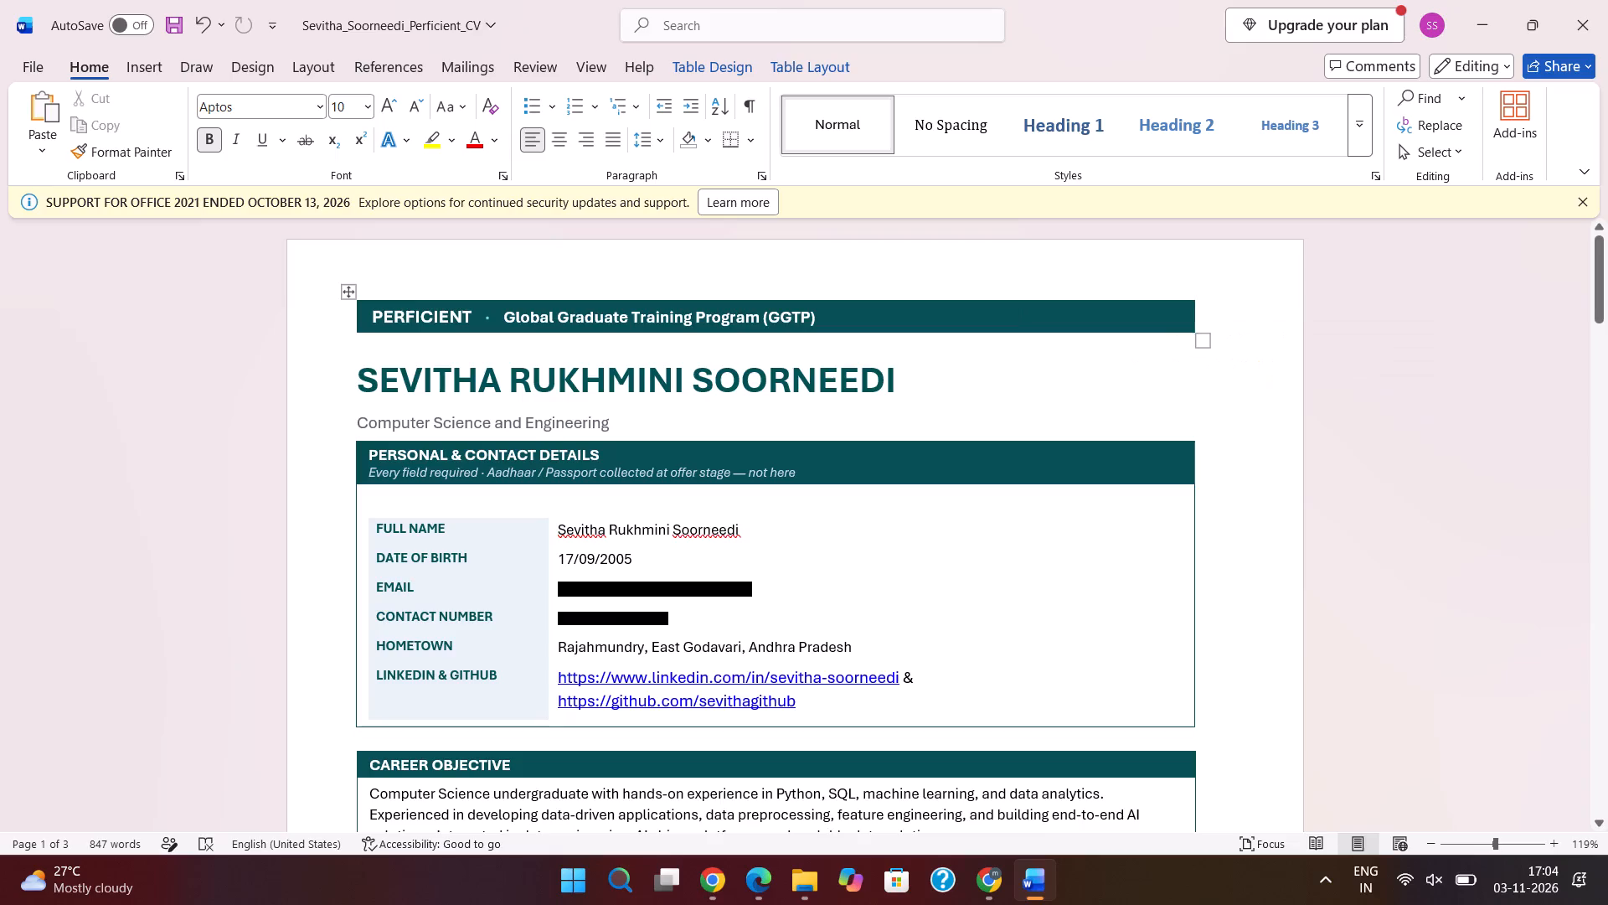
key(ctrl+s)
key(ctrl+s)
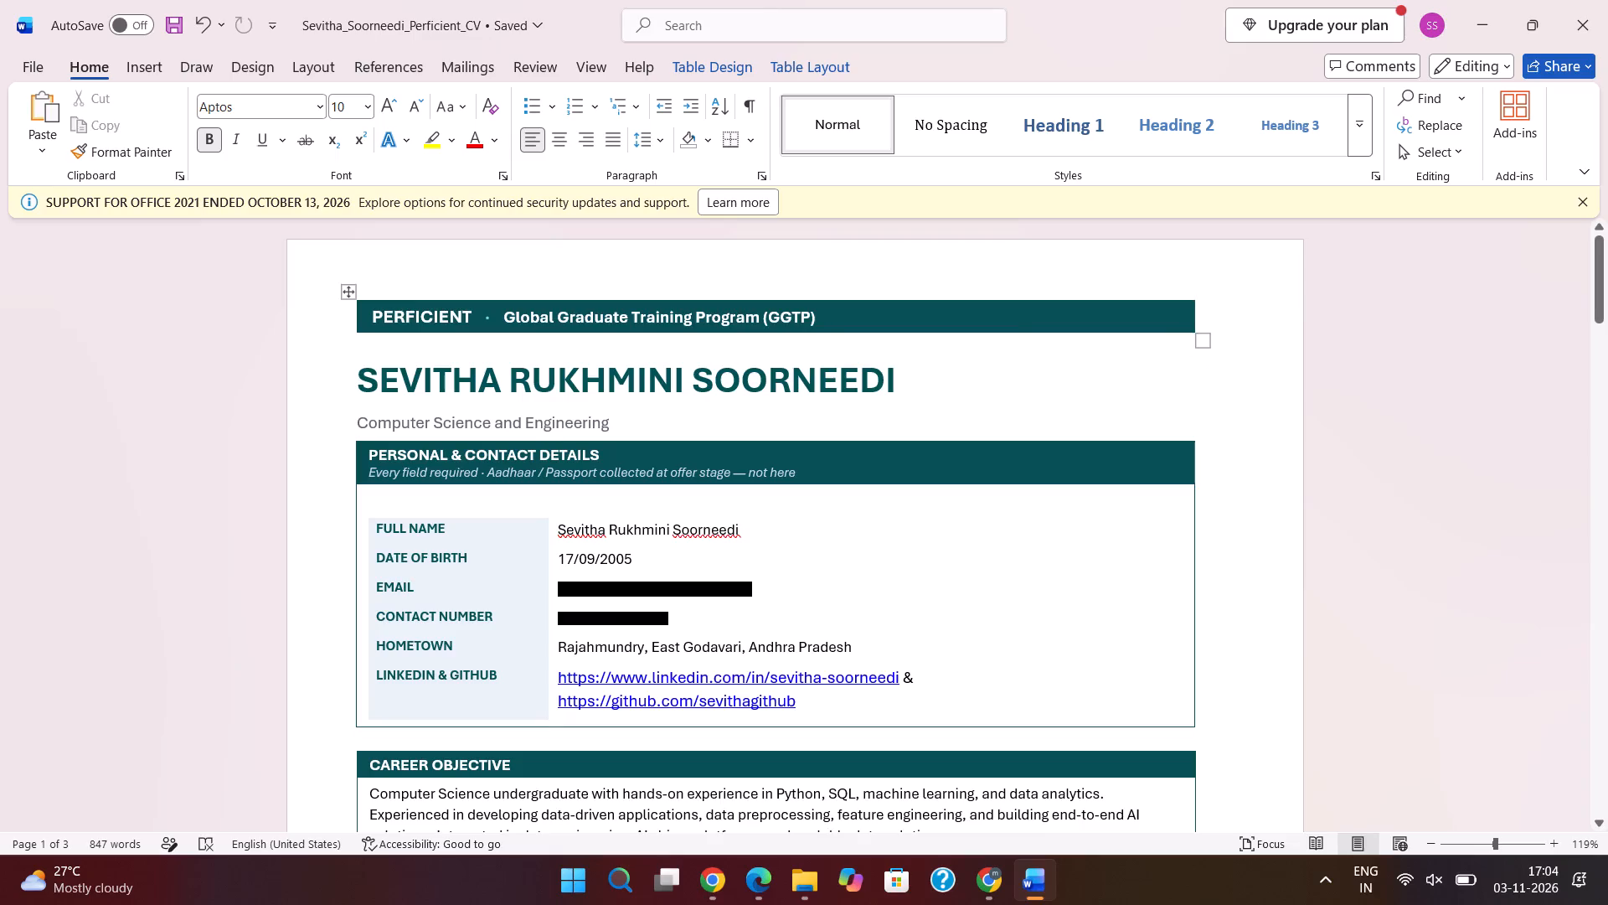
key(ctrl+s)
key(ctrl+s)
click(1487, 9)
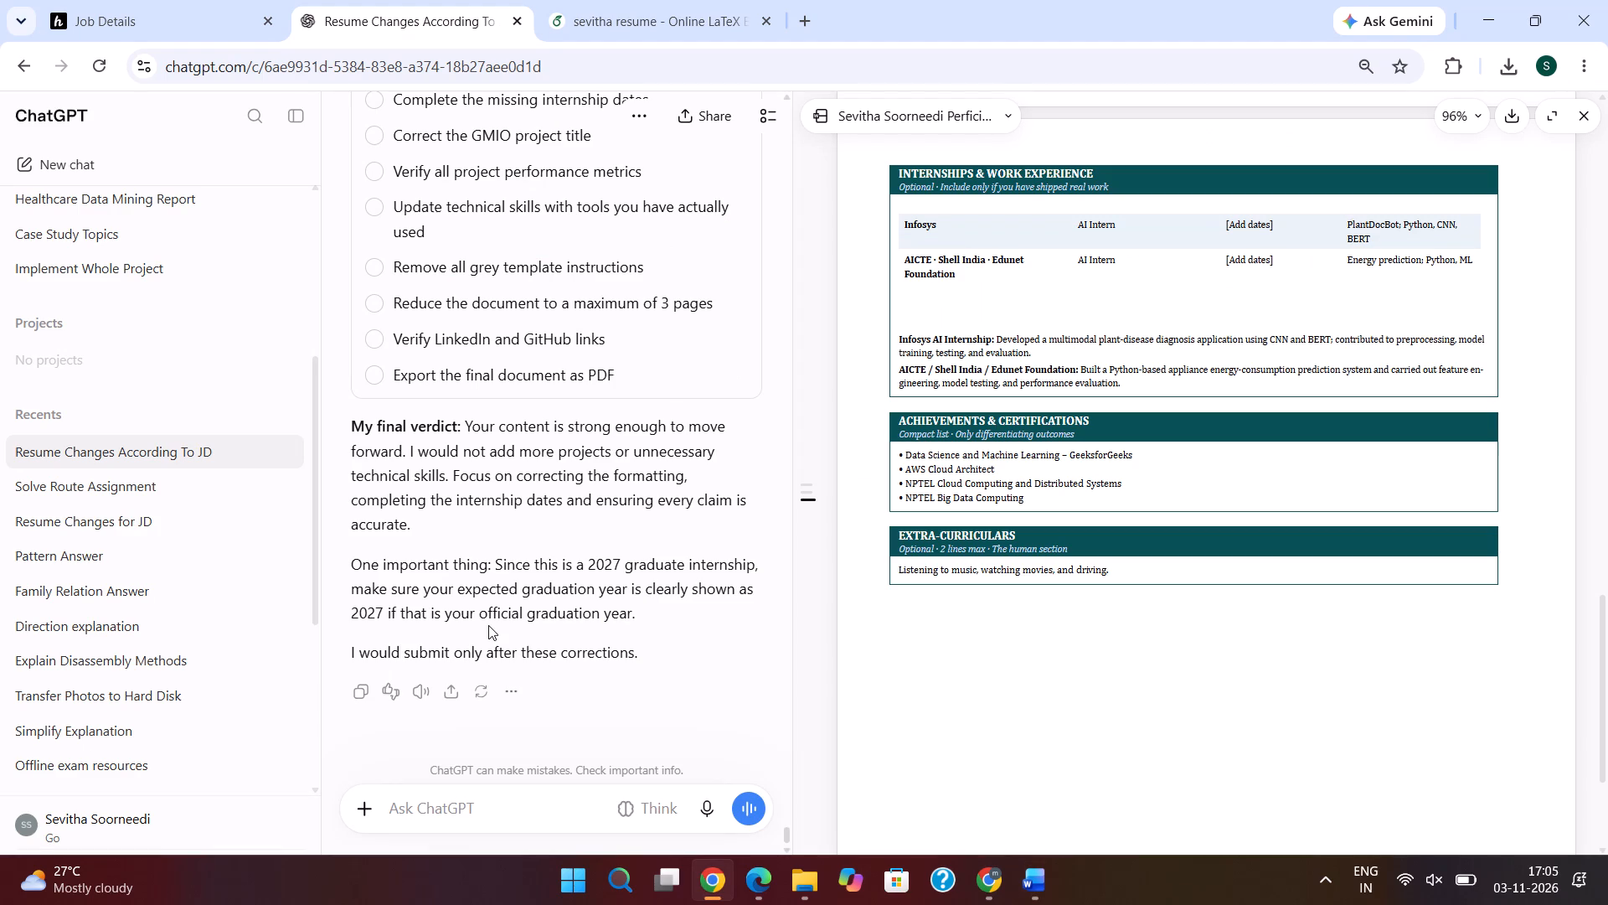
scroll(488, 625, up, 1)
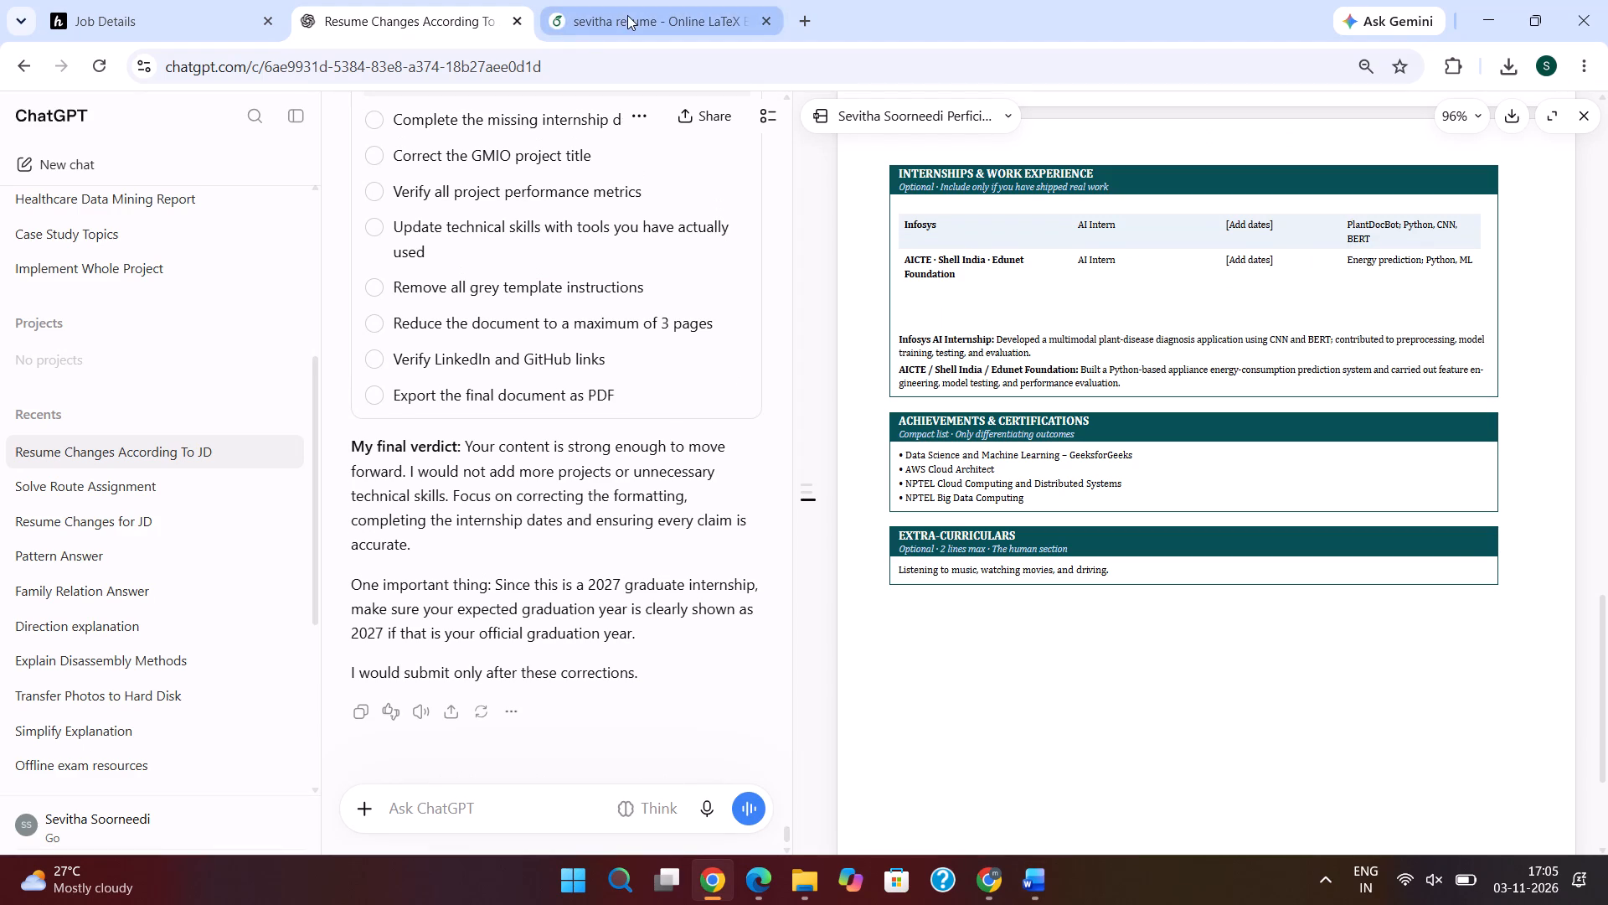
click(225, 12)
scroll(452, 443, up, 7)
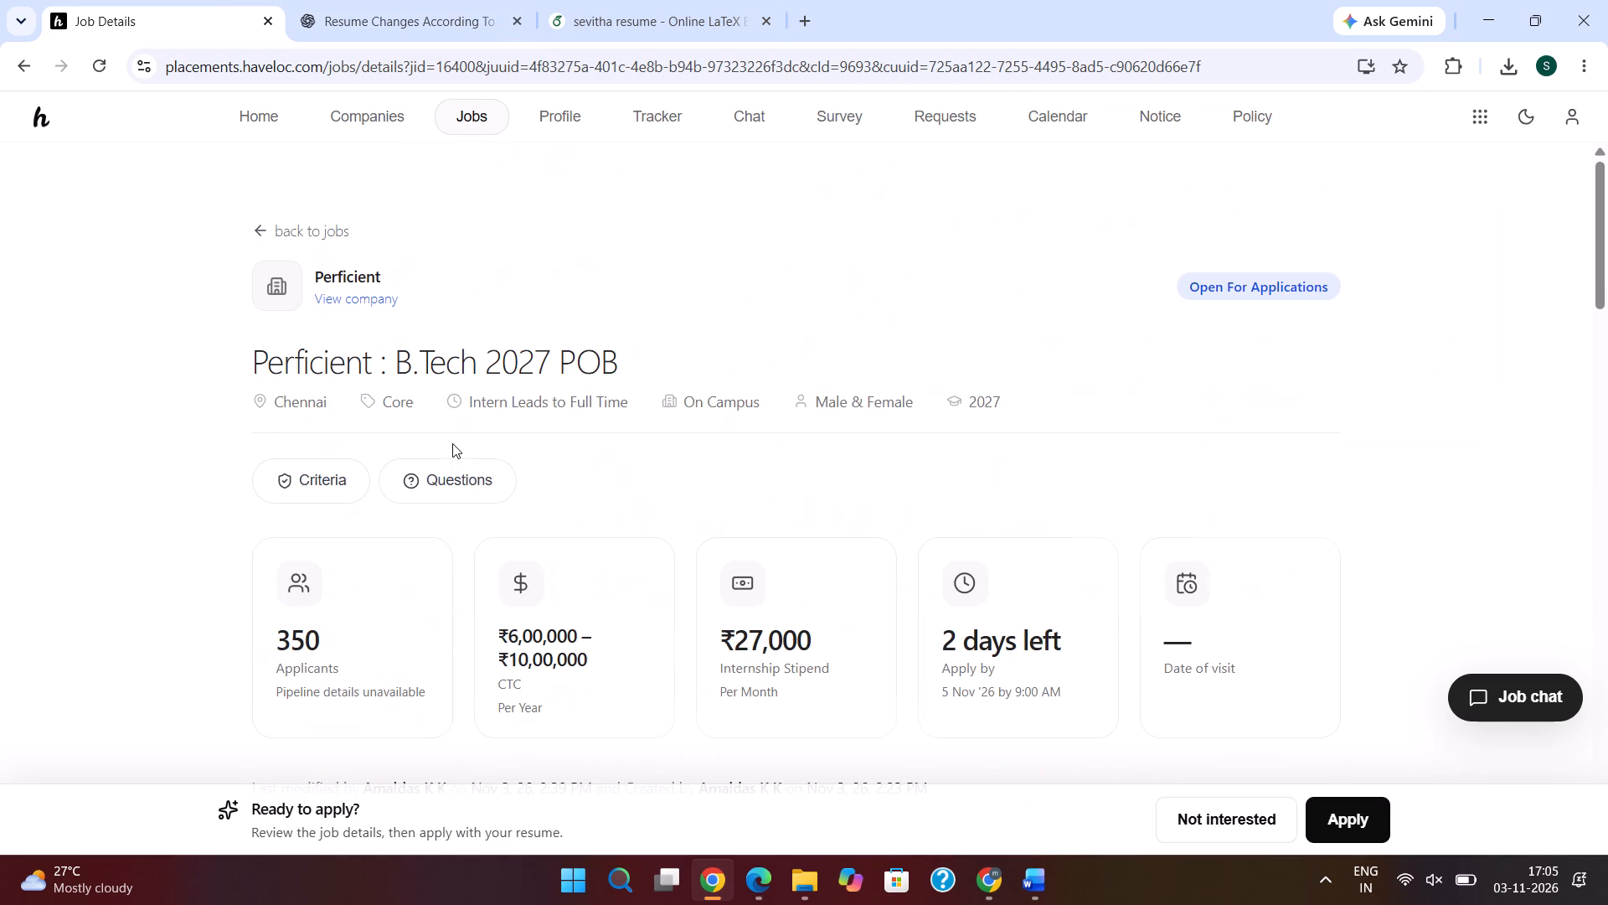
click(1355, 809)
Add a new resume titled "perficient resume" to the application, uploading the Perficient CV Word file from Downloads.
scroll(754, 698, down, 8)
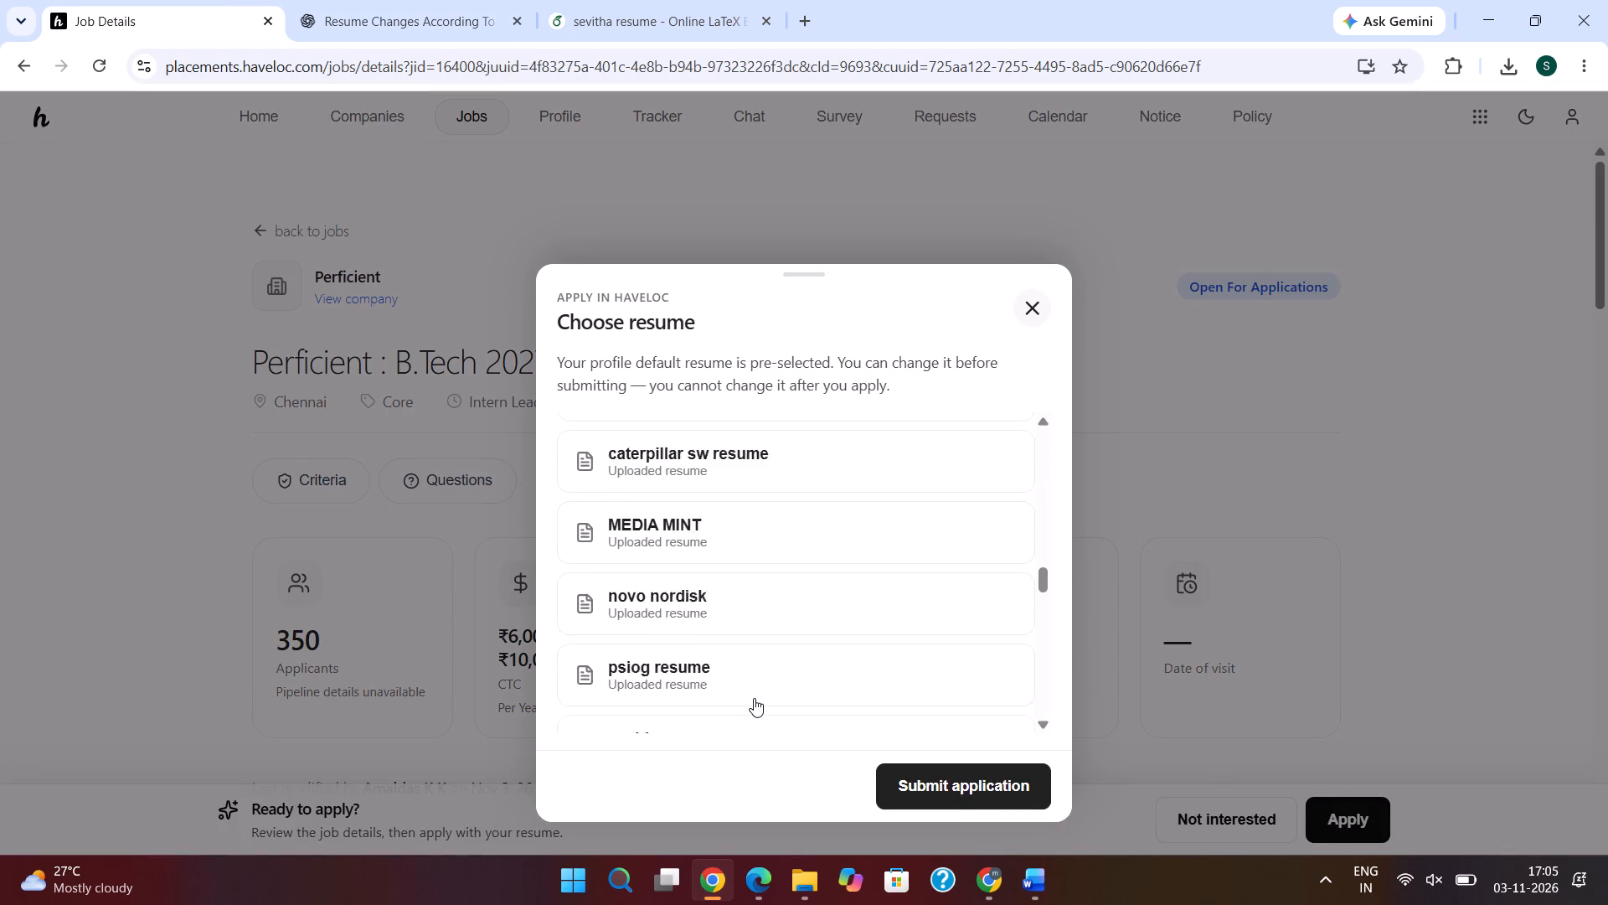
scroll(673, 608, down, 13)
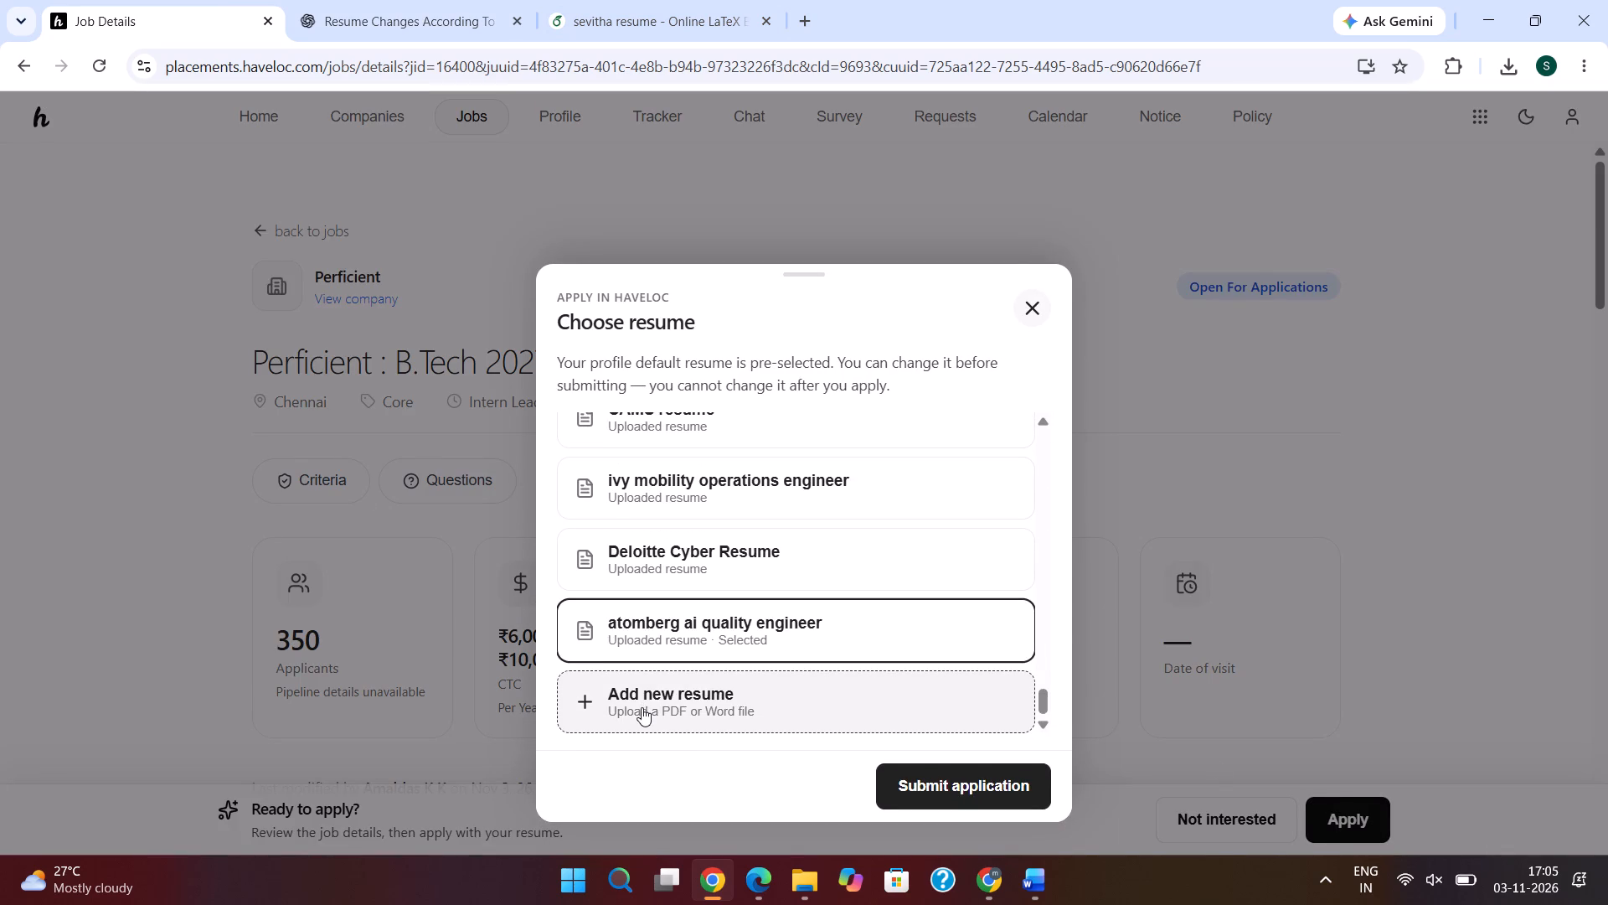
click(642, 707)
click(709, 600)
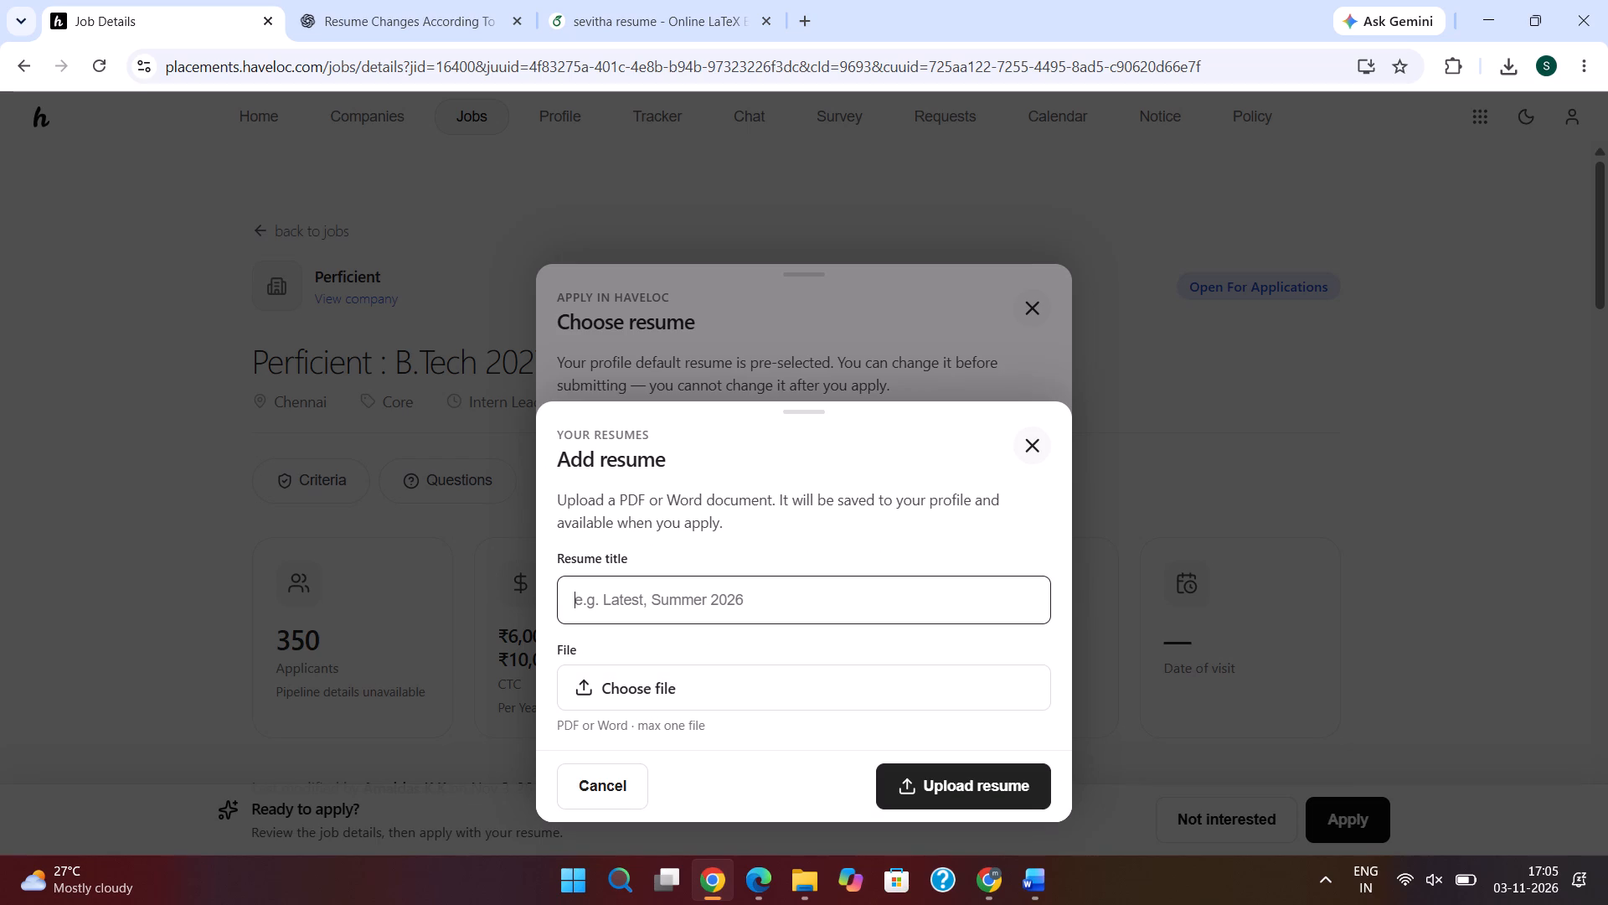
text(perficient)
key(space)
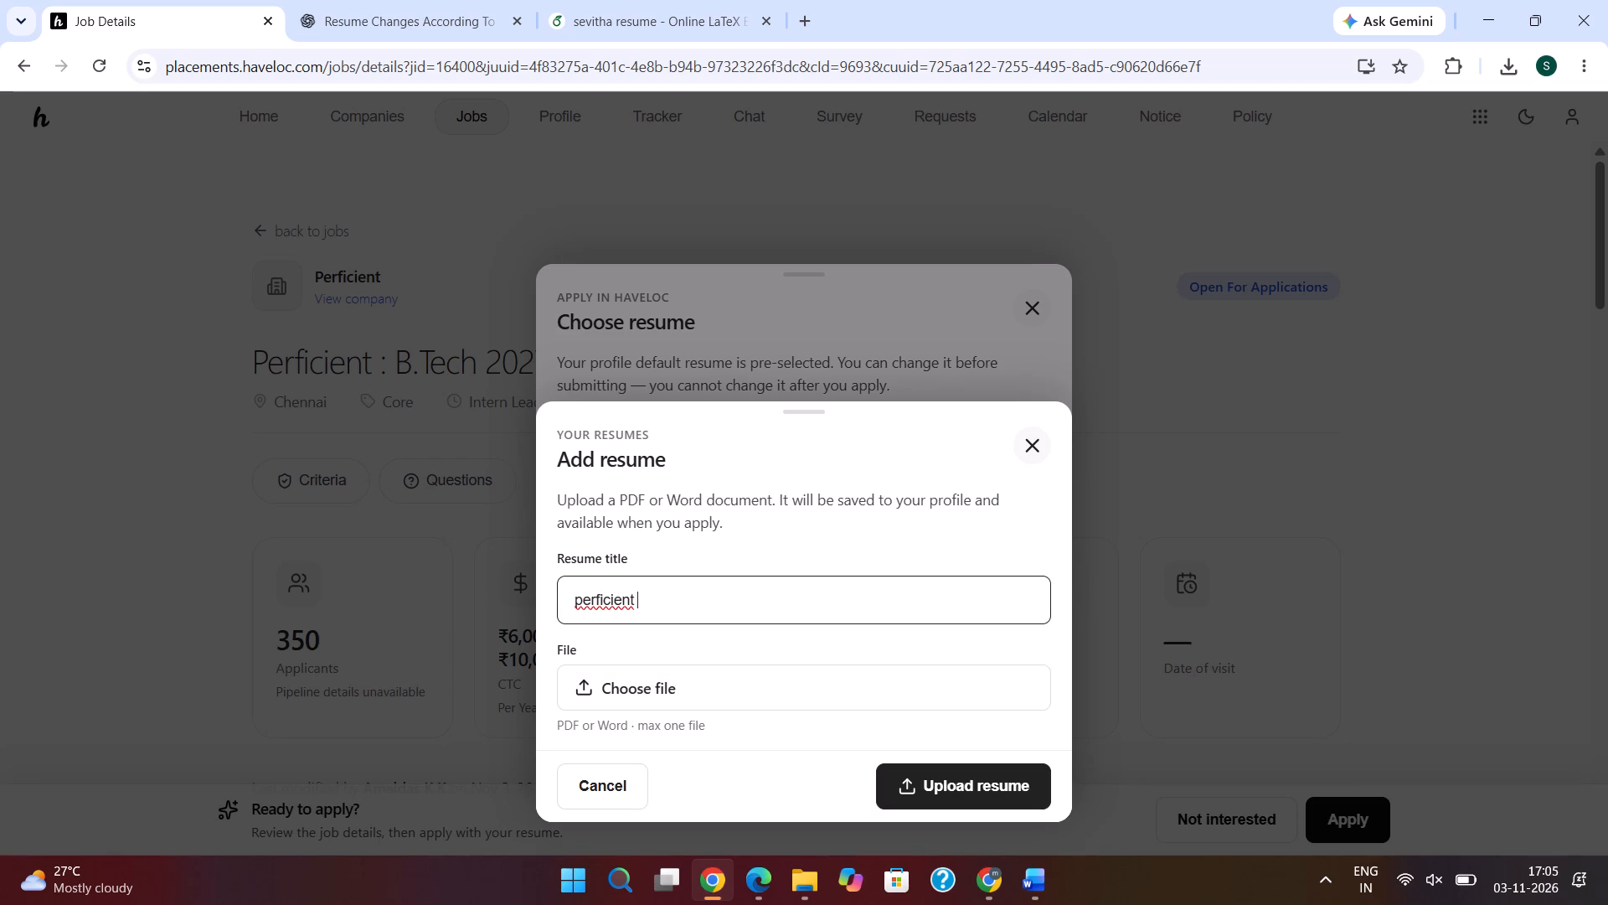
text(resume)
click(665, 690)
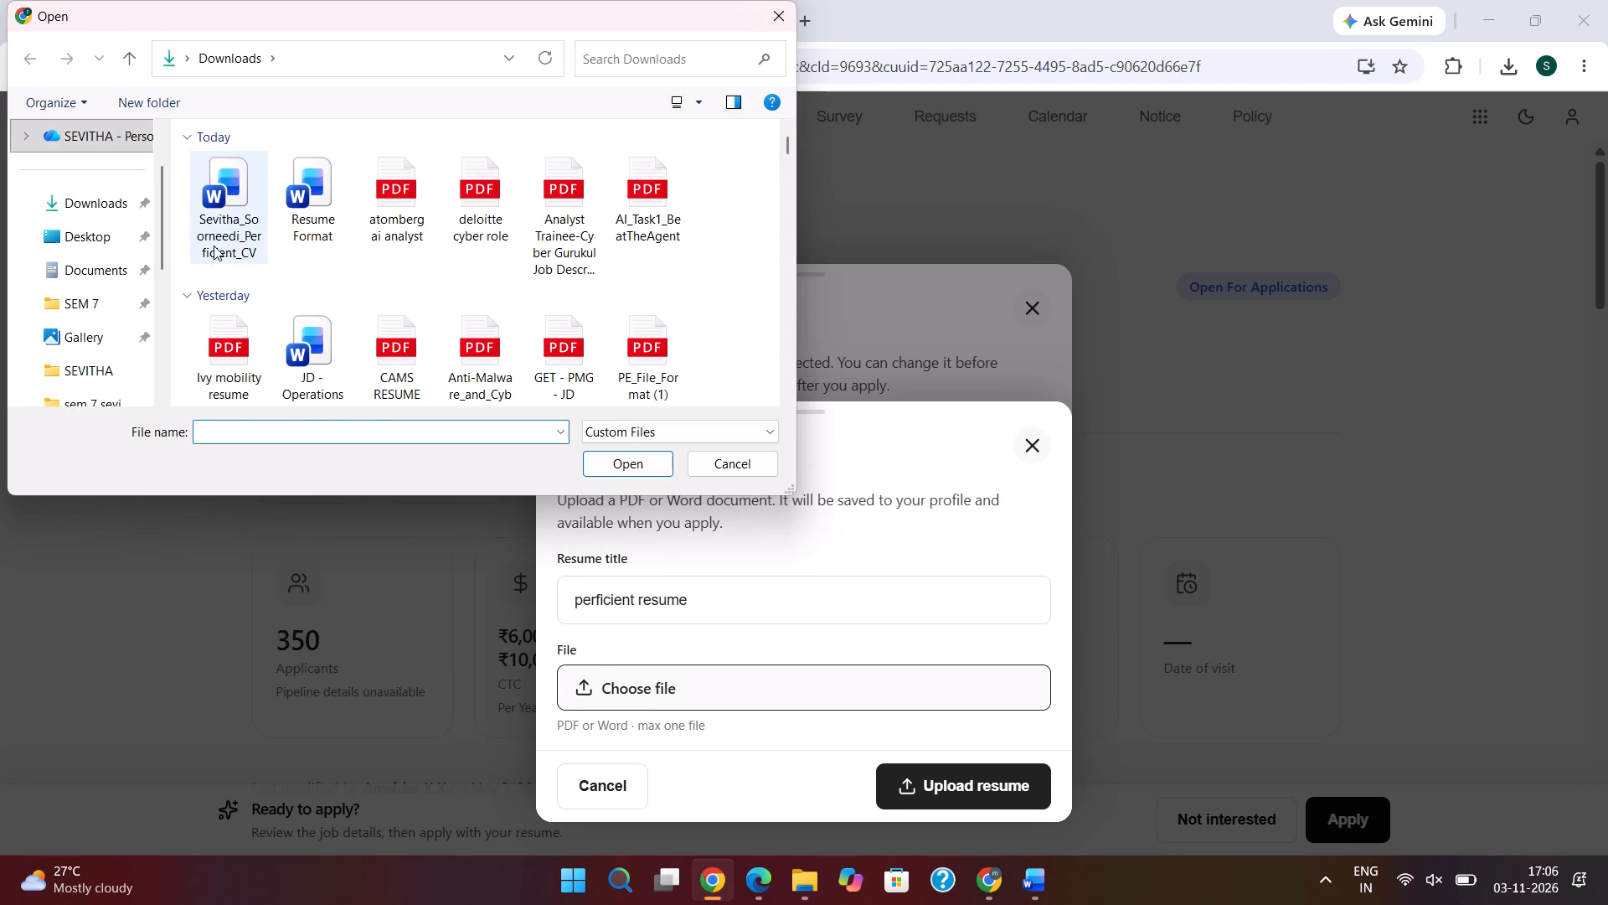
click(214, 246)
click(657, 463)
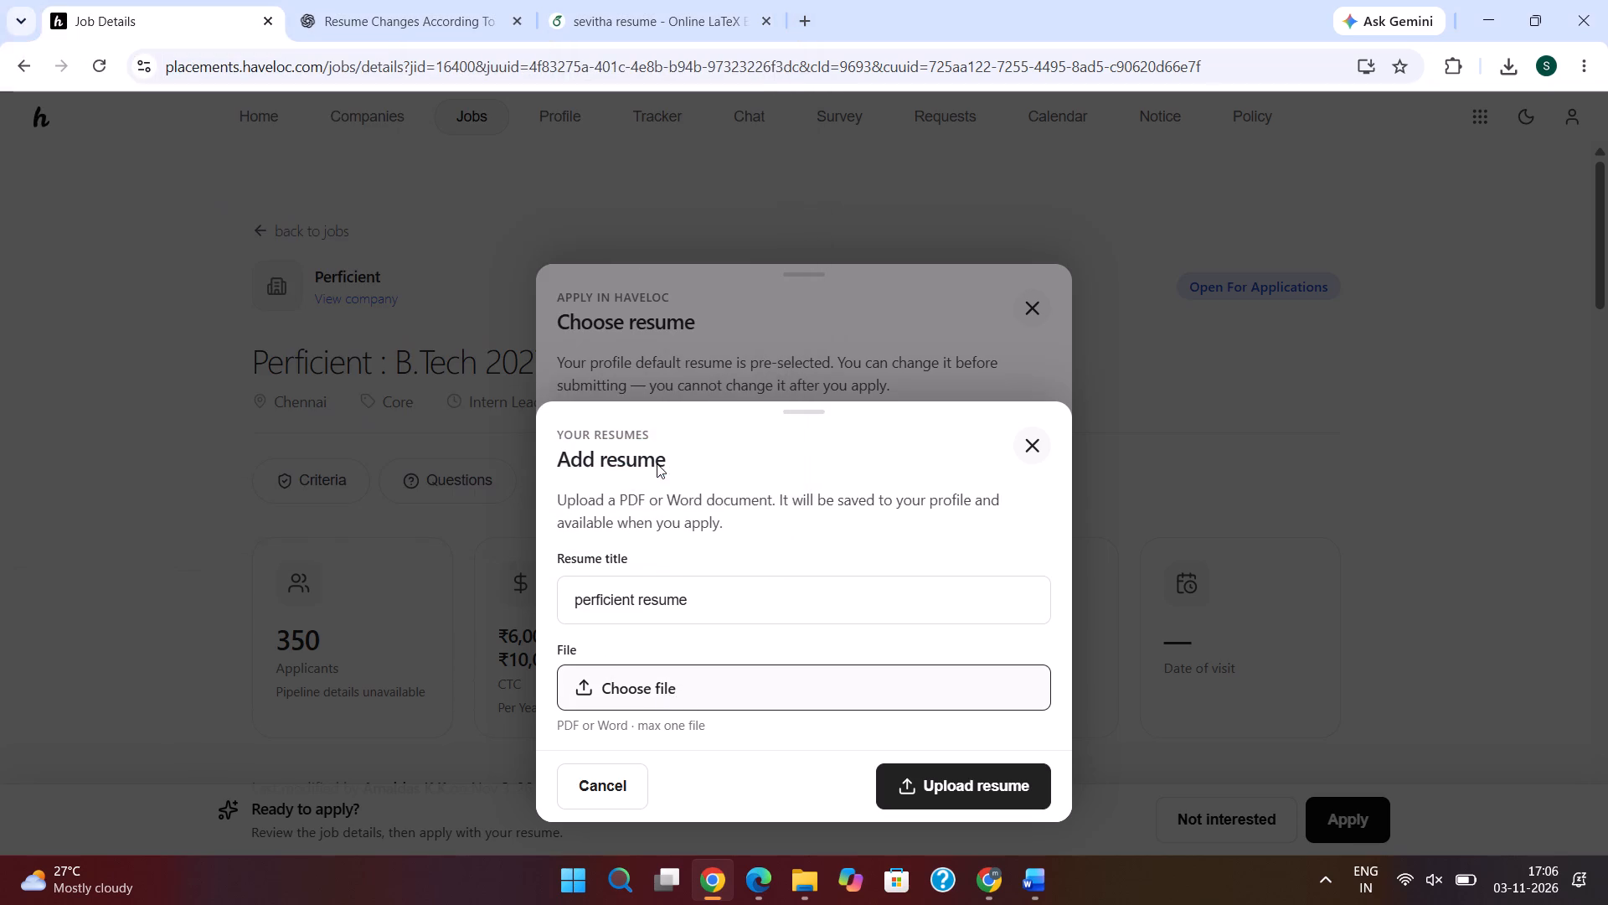
click(901, 774)
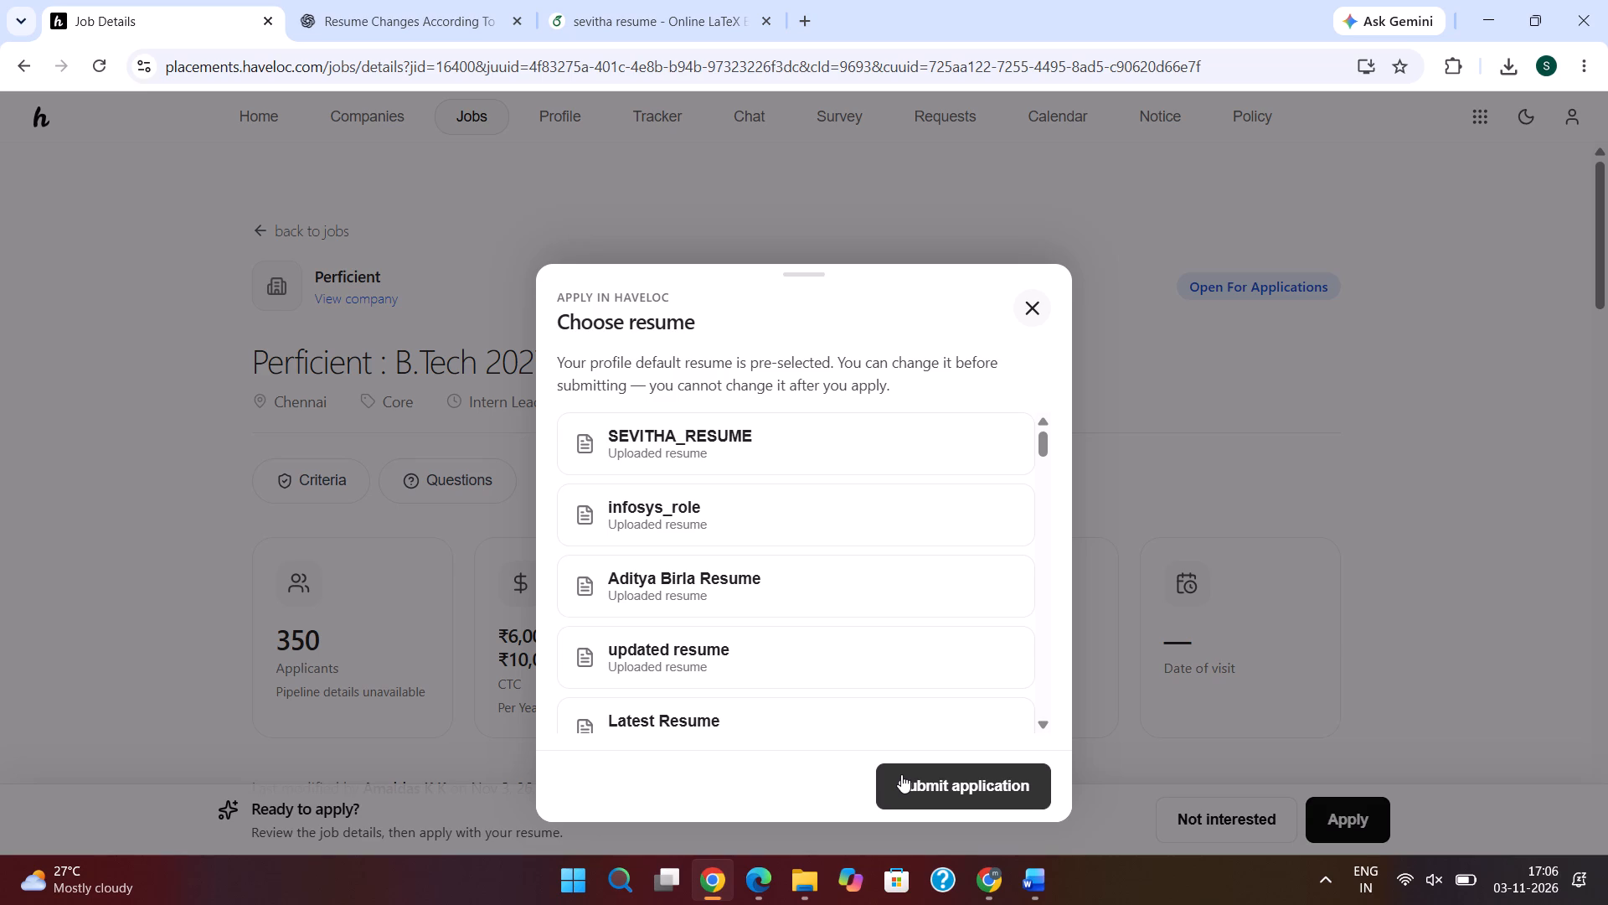
Choose "perficient resume" as the resume for the Perficient job and submit the application.
scroll(901, 774, down, 1)
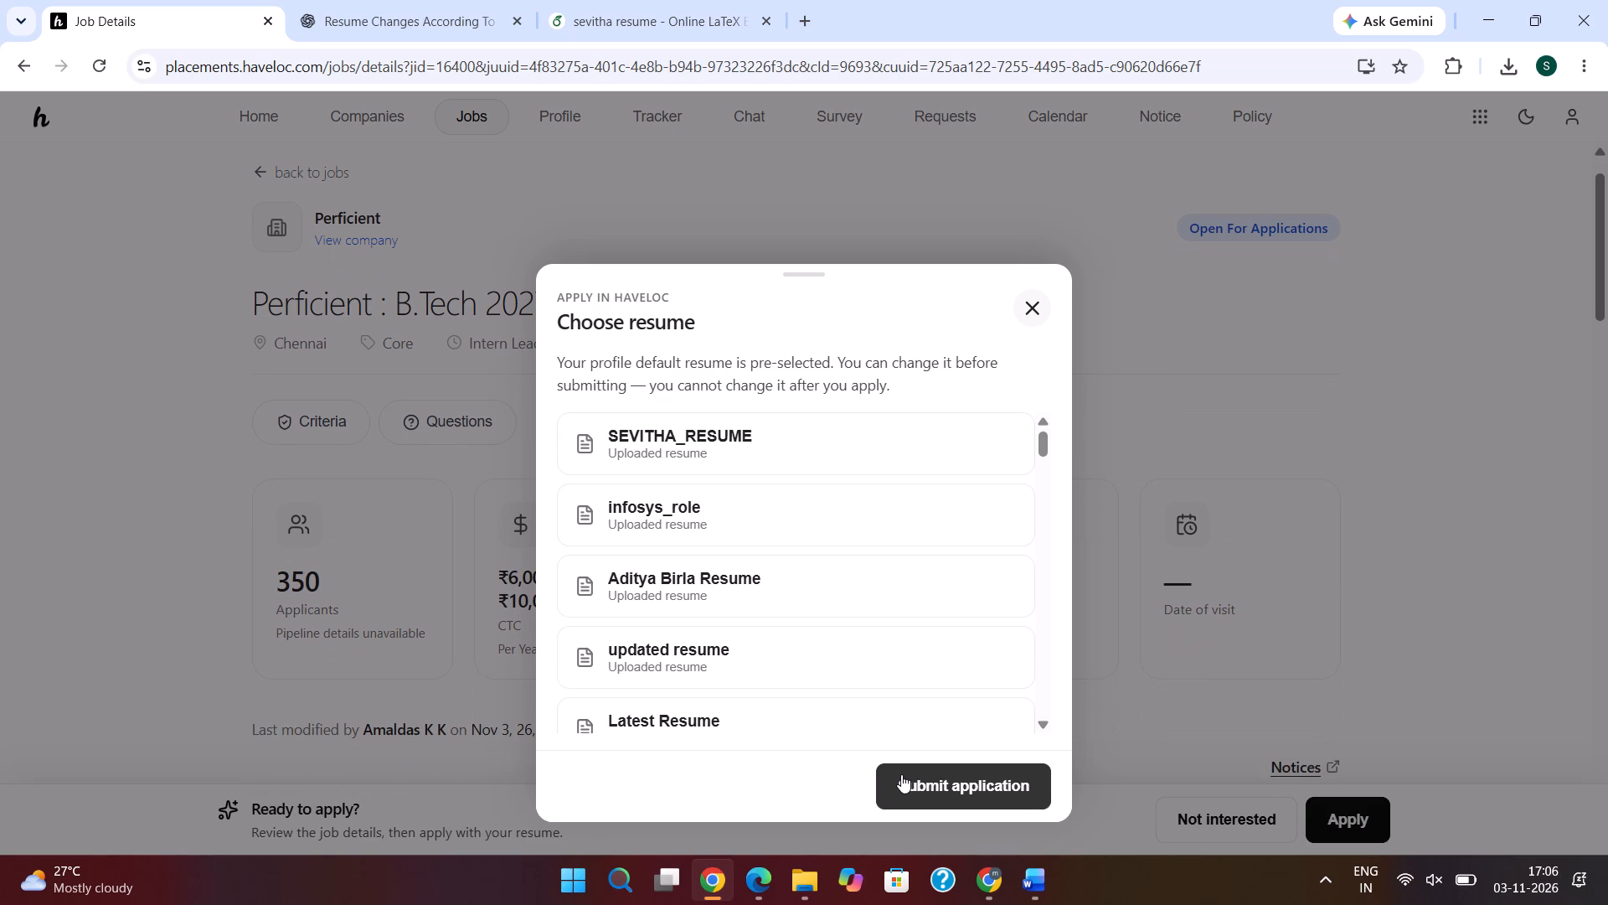
scroll(826, 663, down, 14)
click(822, 632)
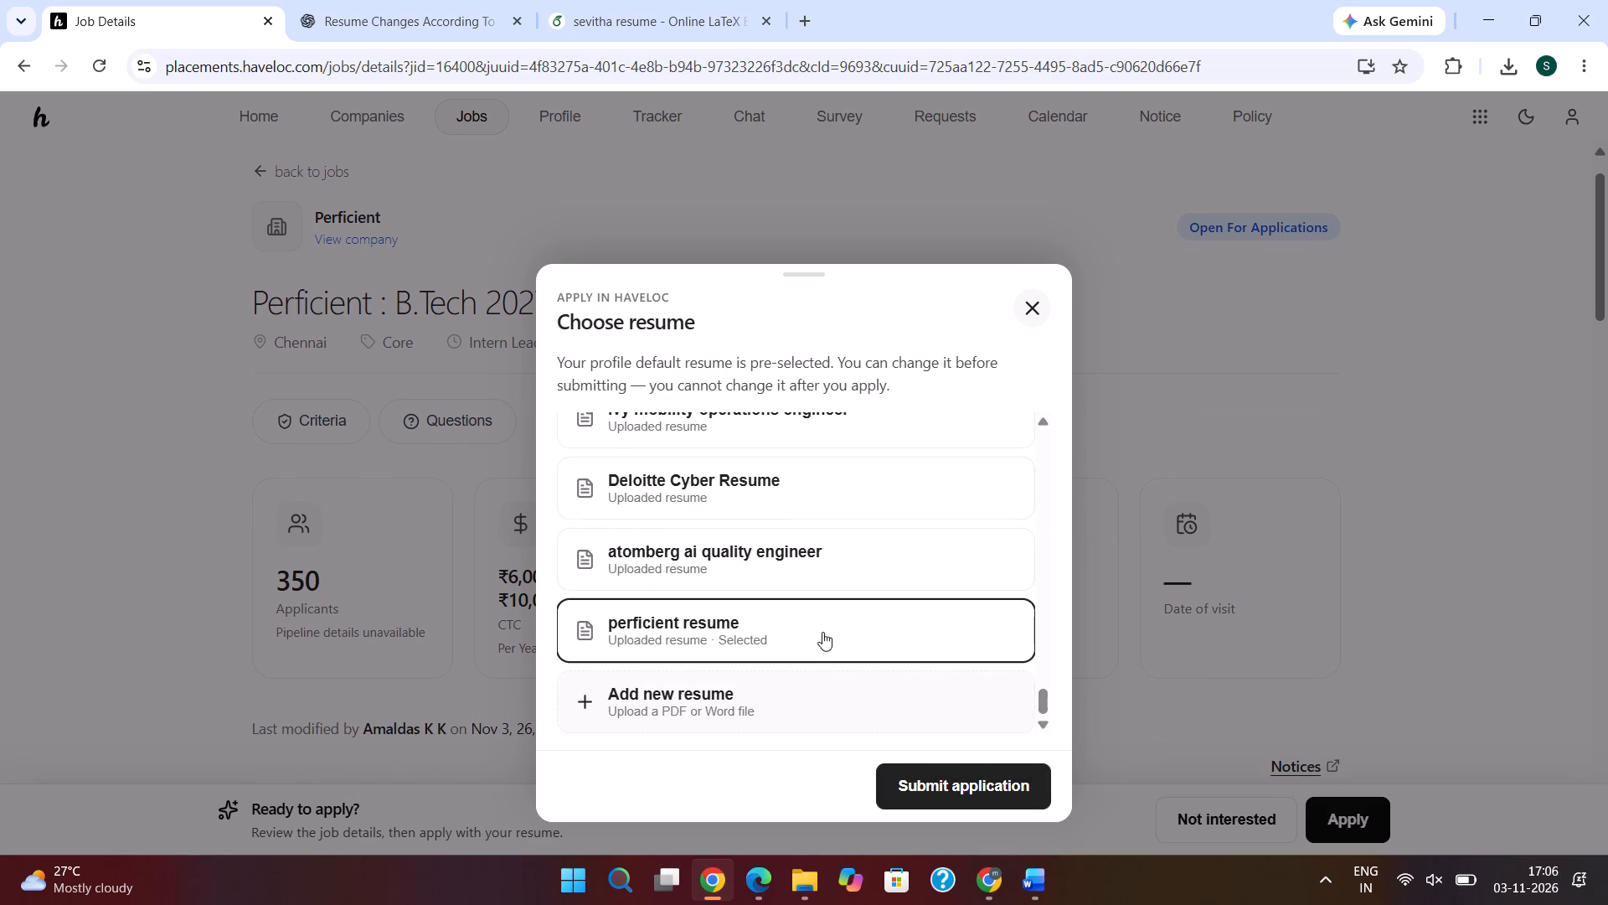
click(932, 778)
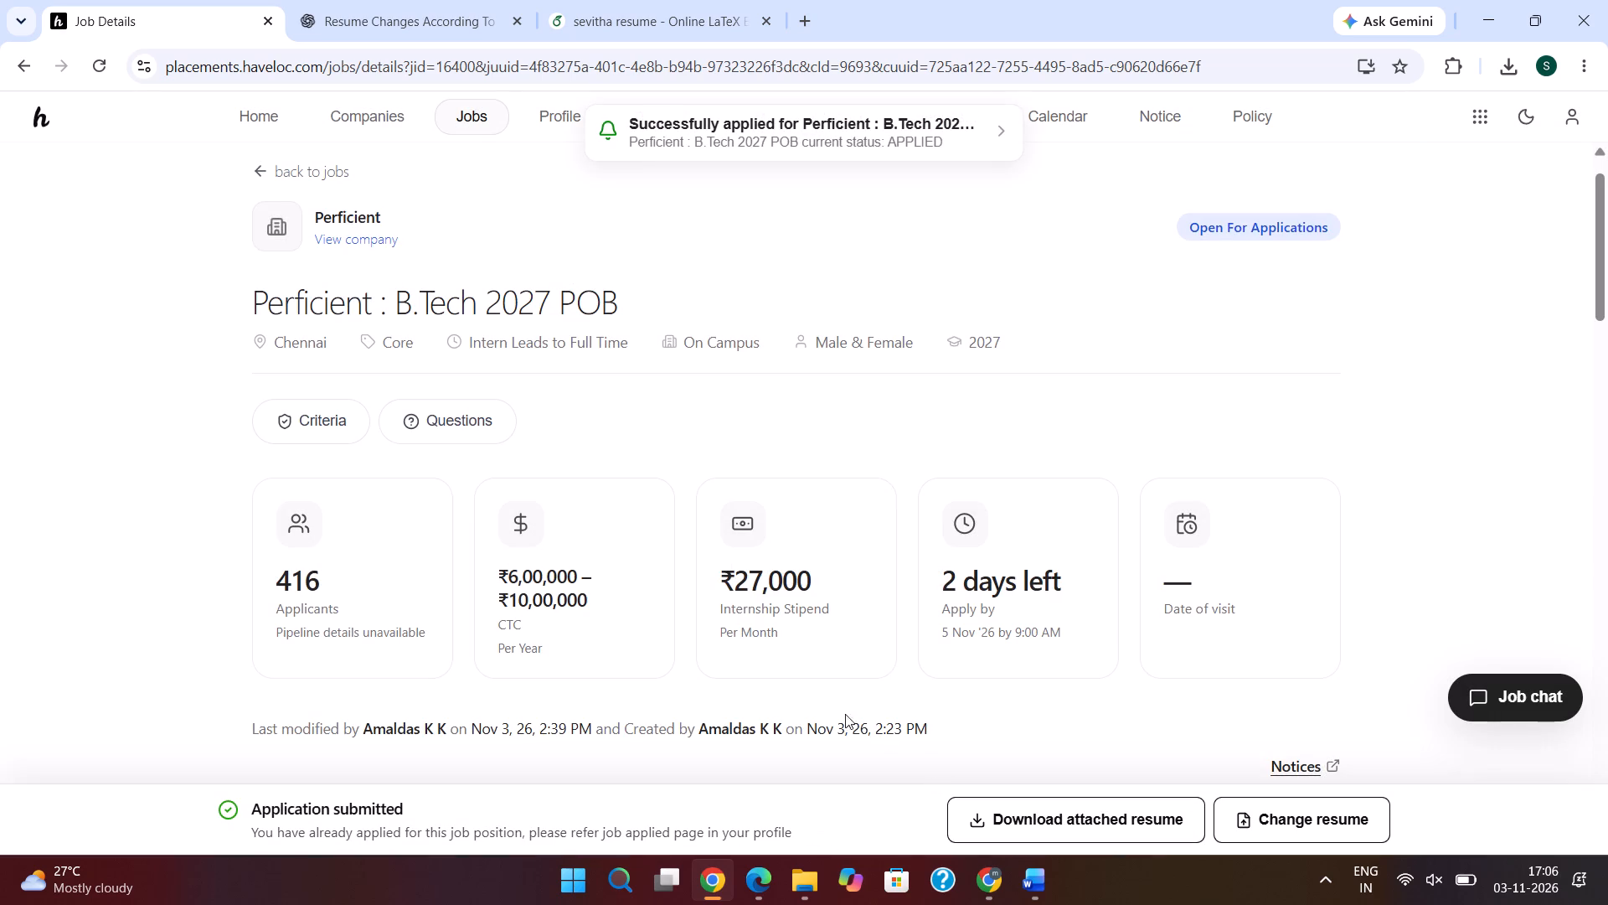
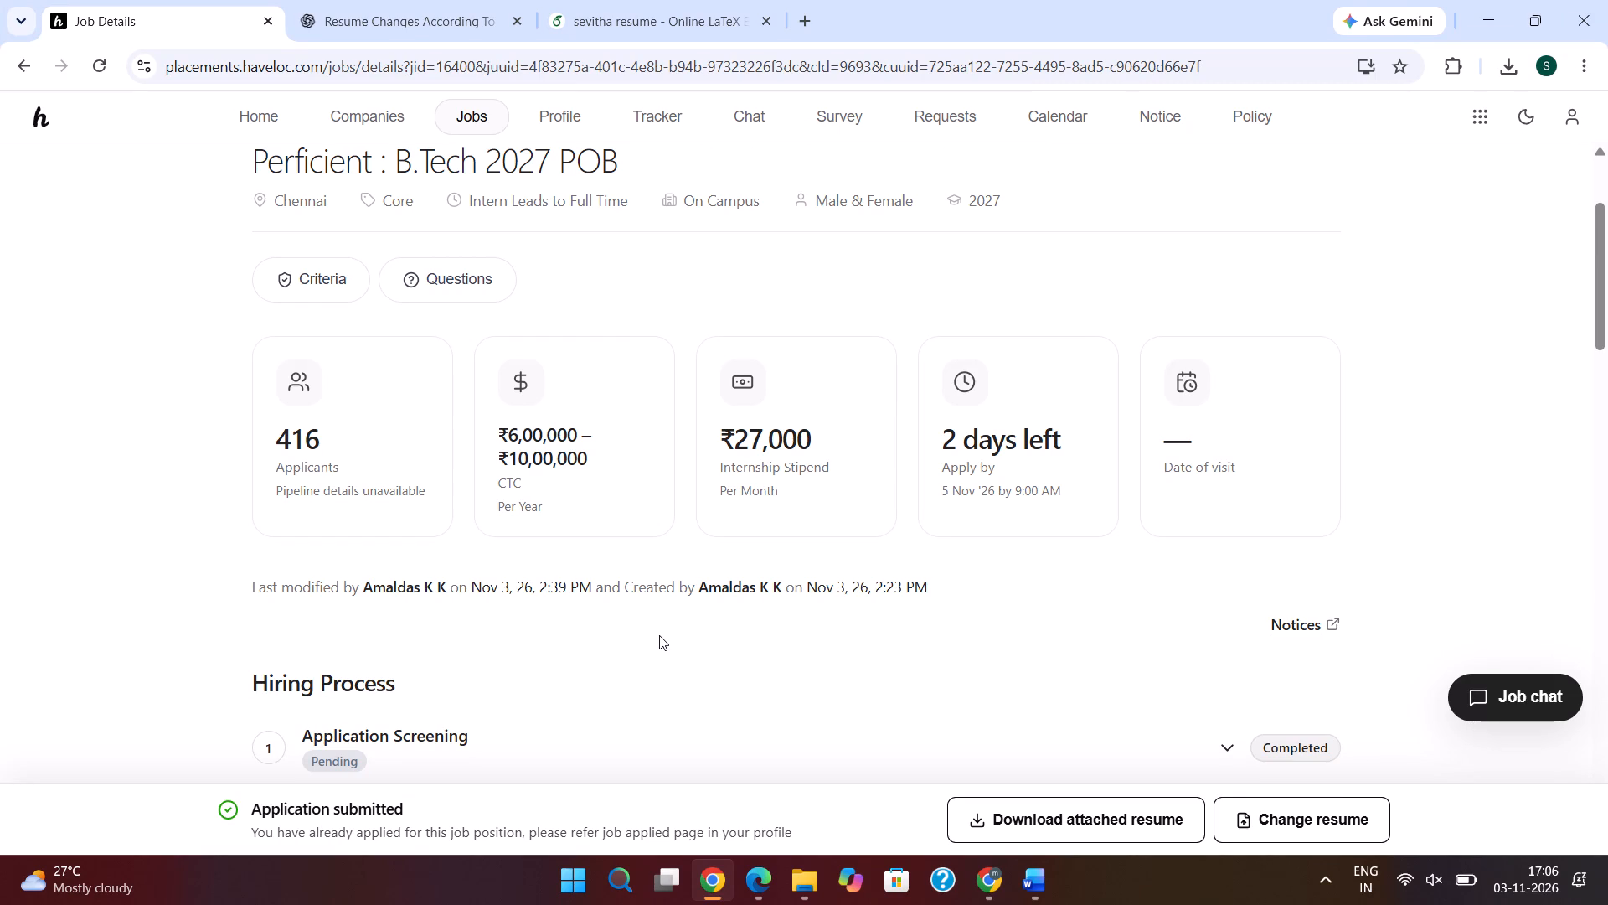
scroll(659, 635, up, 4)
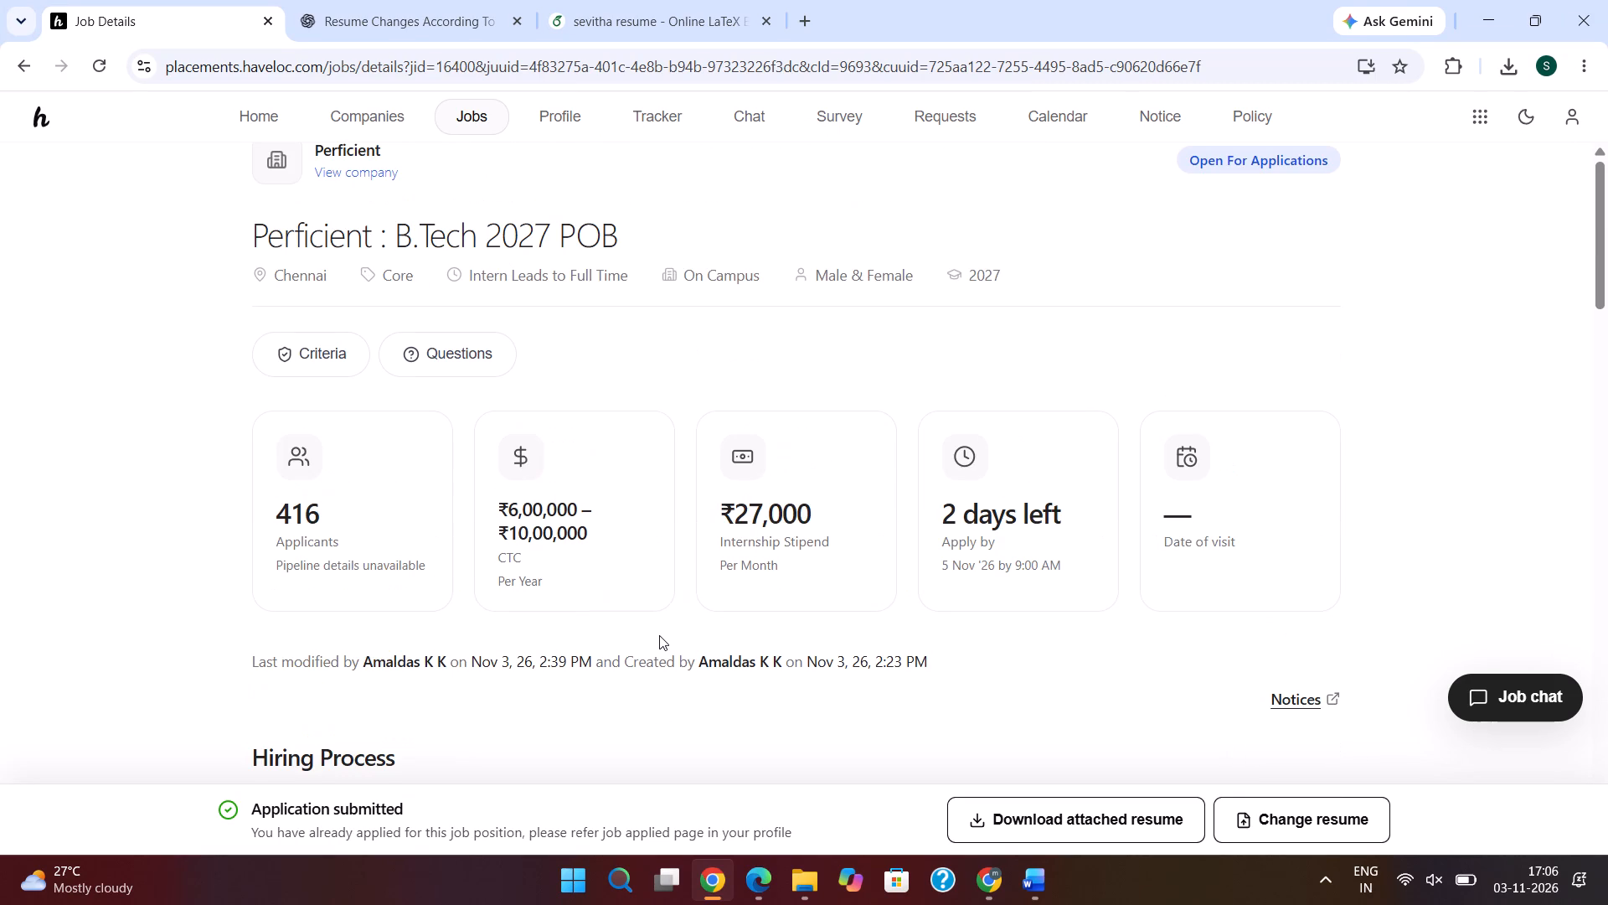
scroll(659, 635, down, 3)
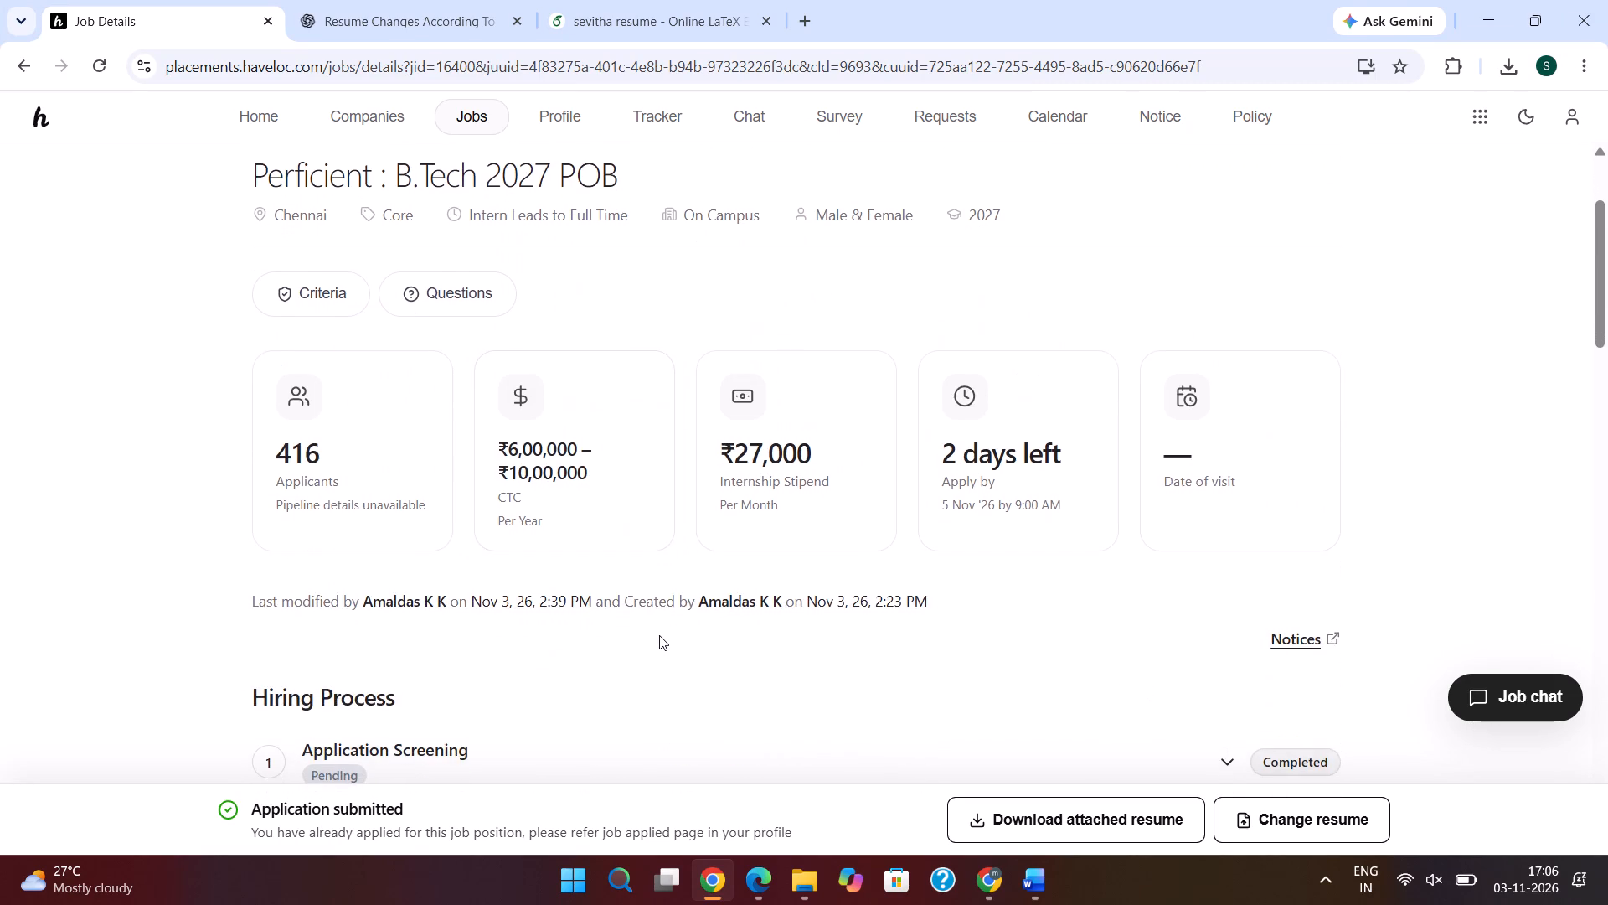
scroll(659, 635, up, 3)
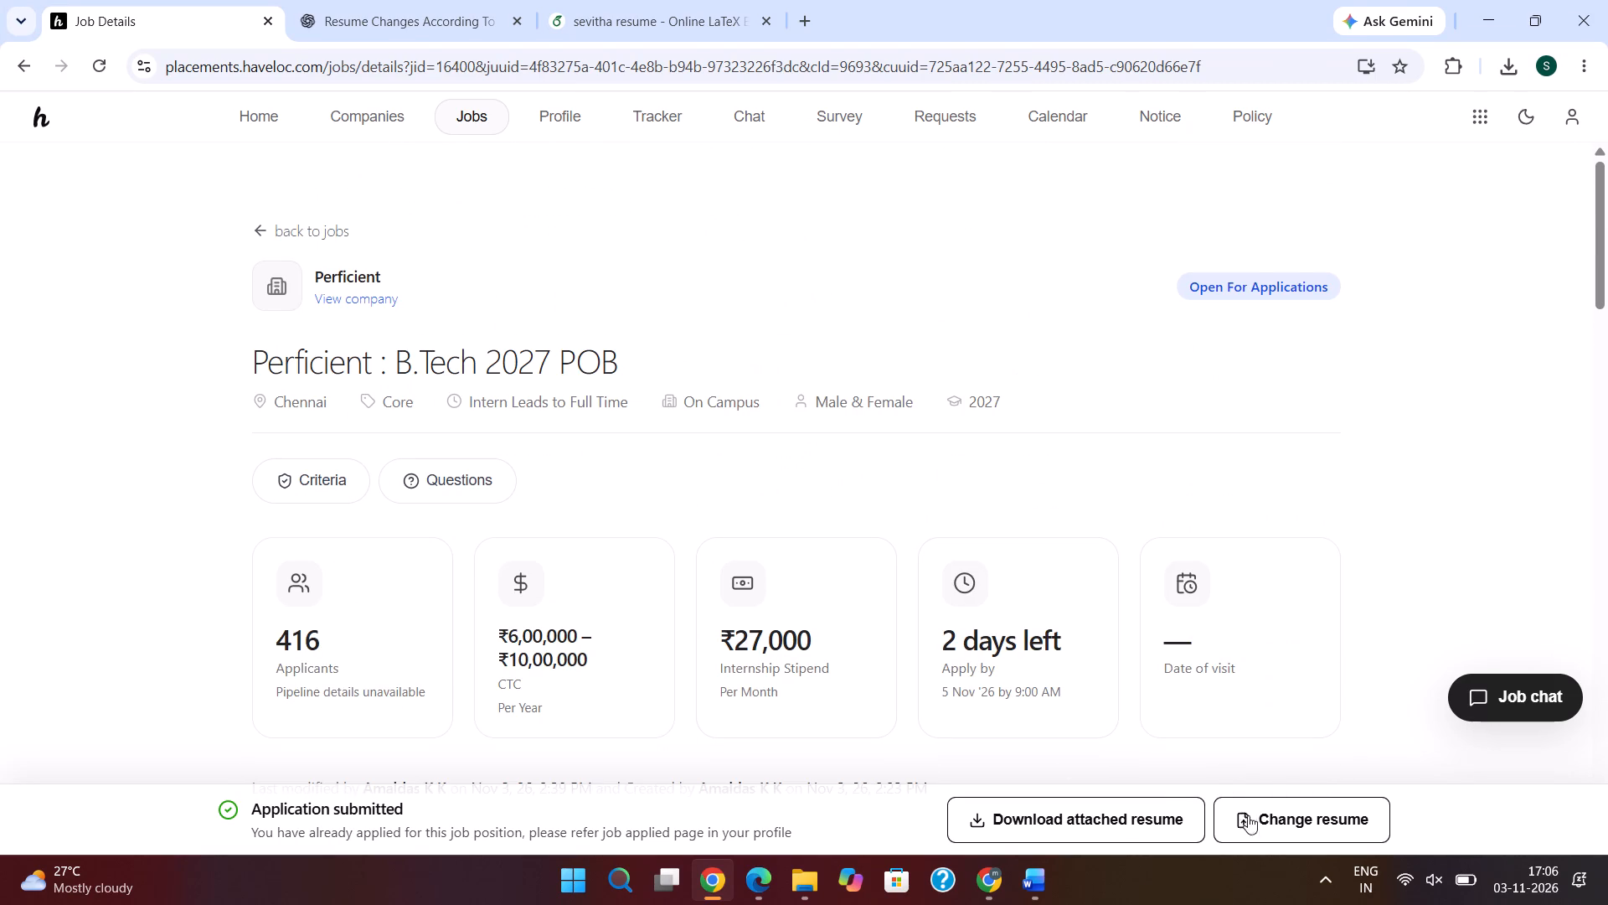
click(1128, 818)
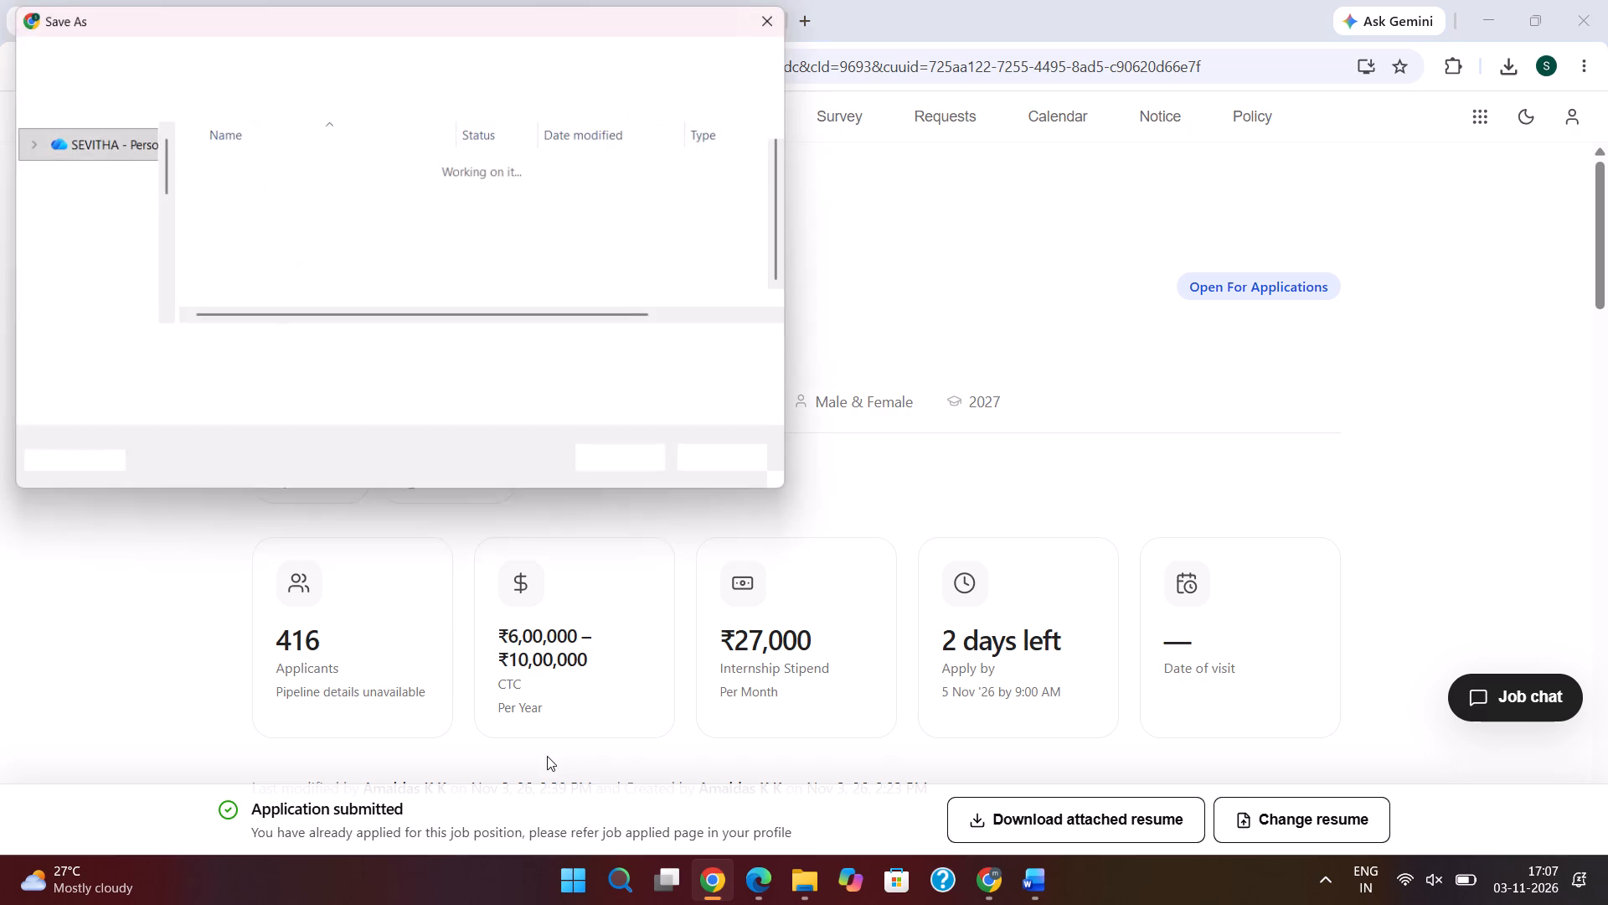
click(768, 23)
Return from the Perficient posting to the jobs list and look through the eligible job openings.
scroll(763, 446, up, 1)
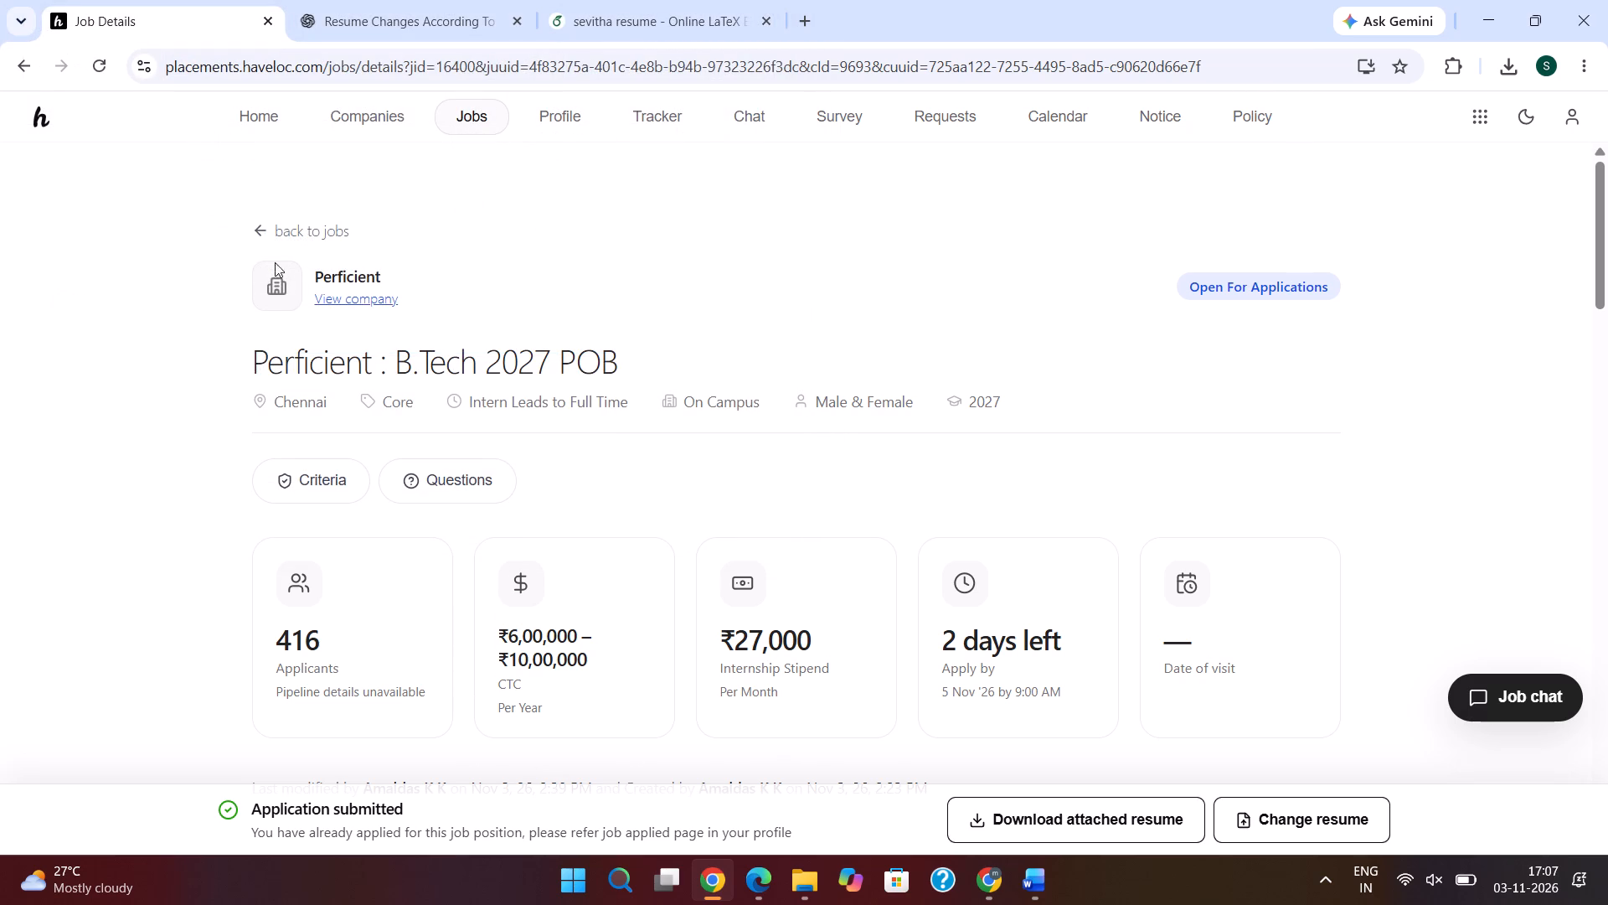
click(302, 227)
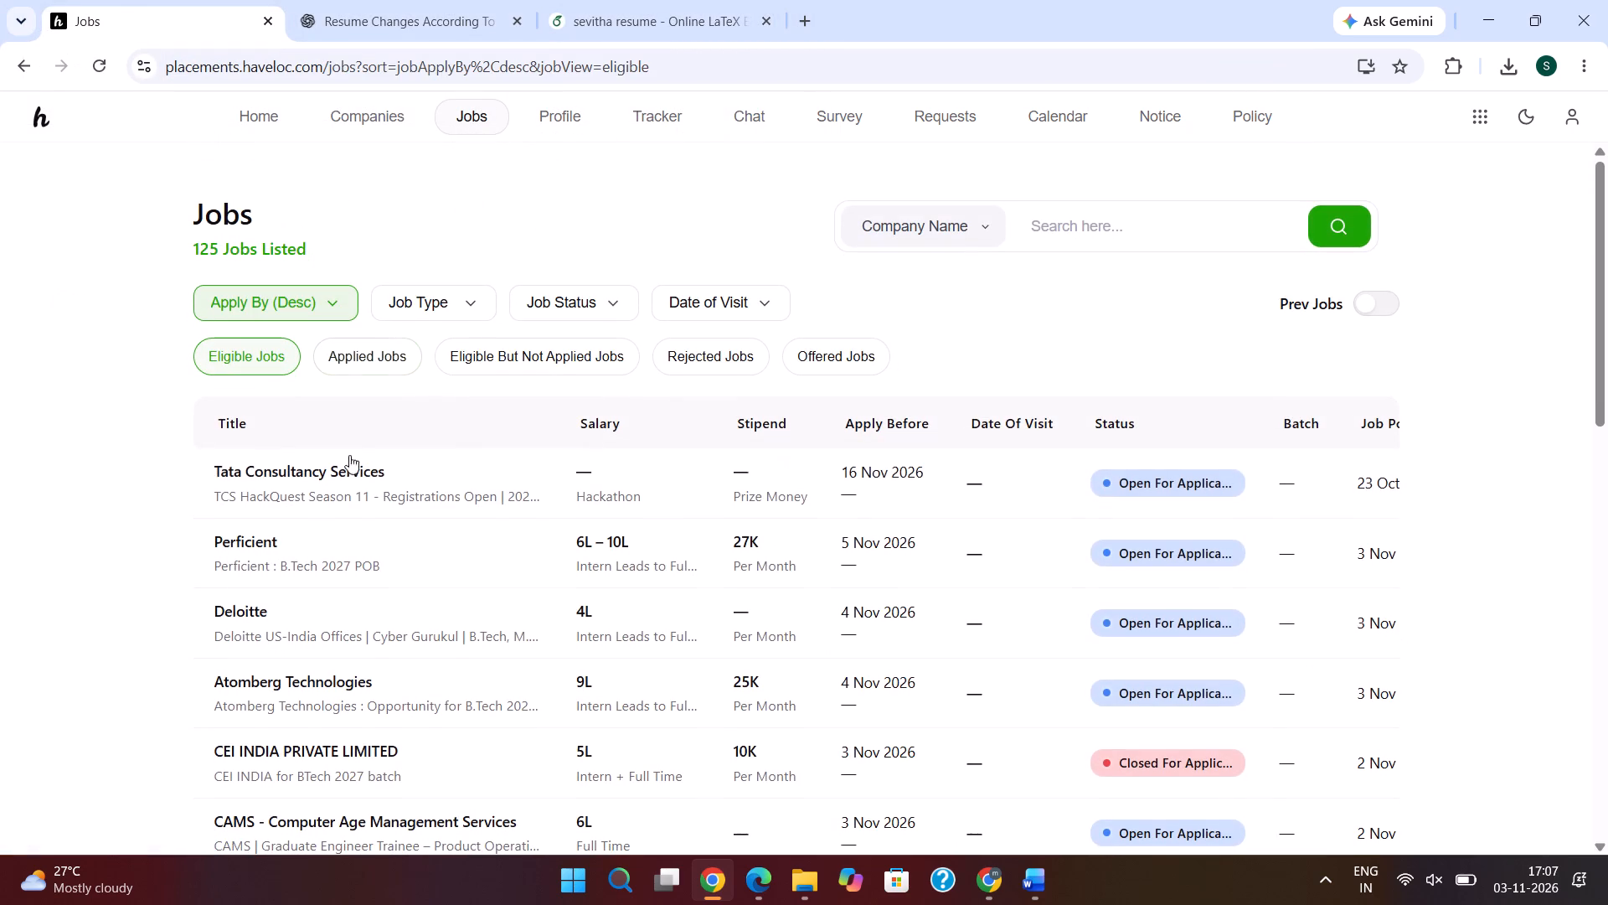
scroll(288, 539, down, 2)
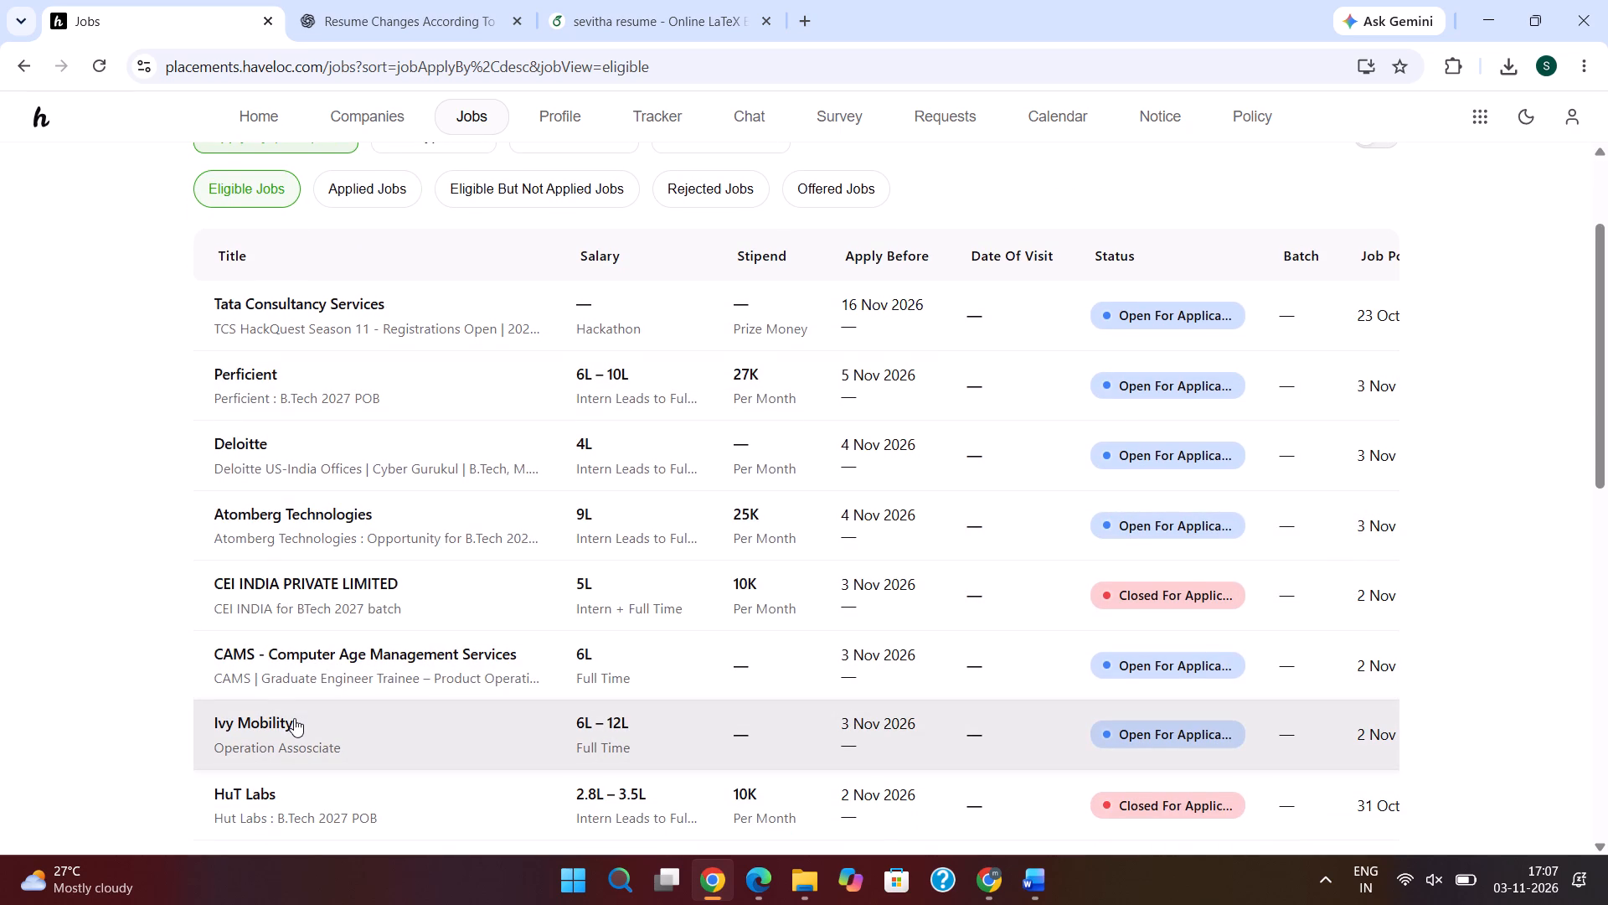
scroll(297, 666, down, 1)
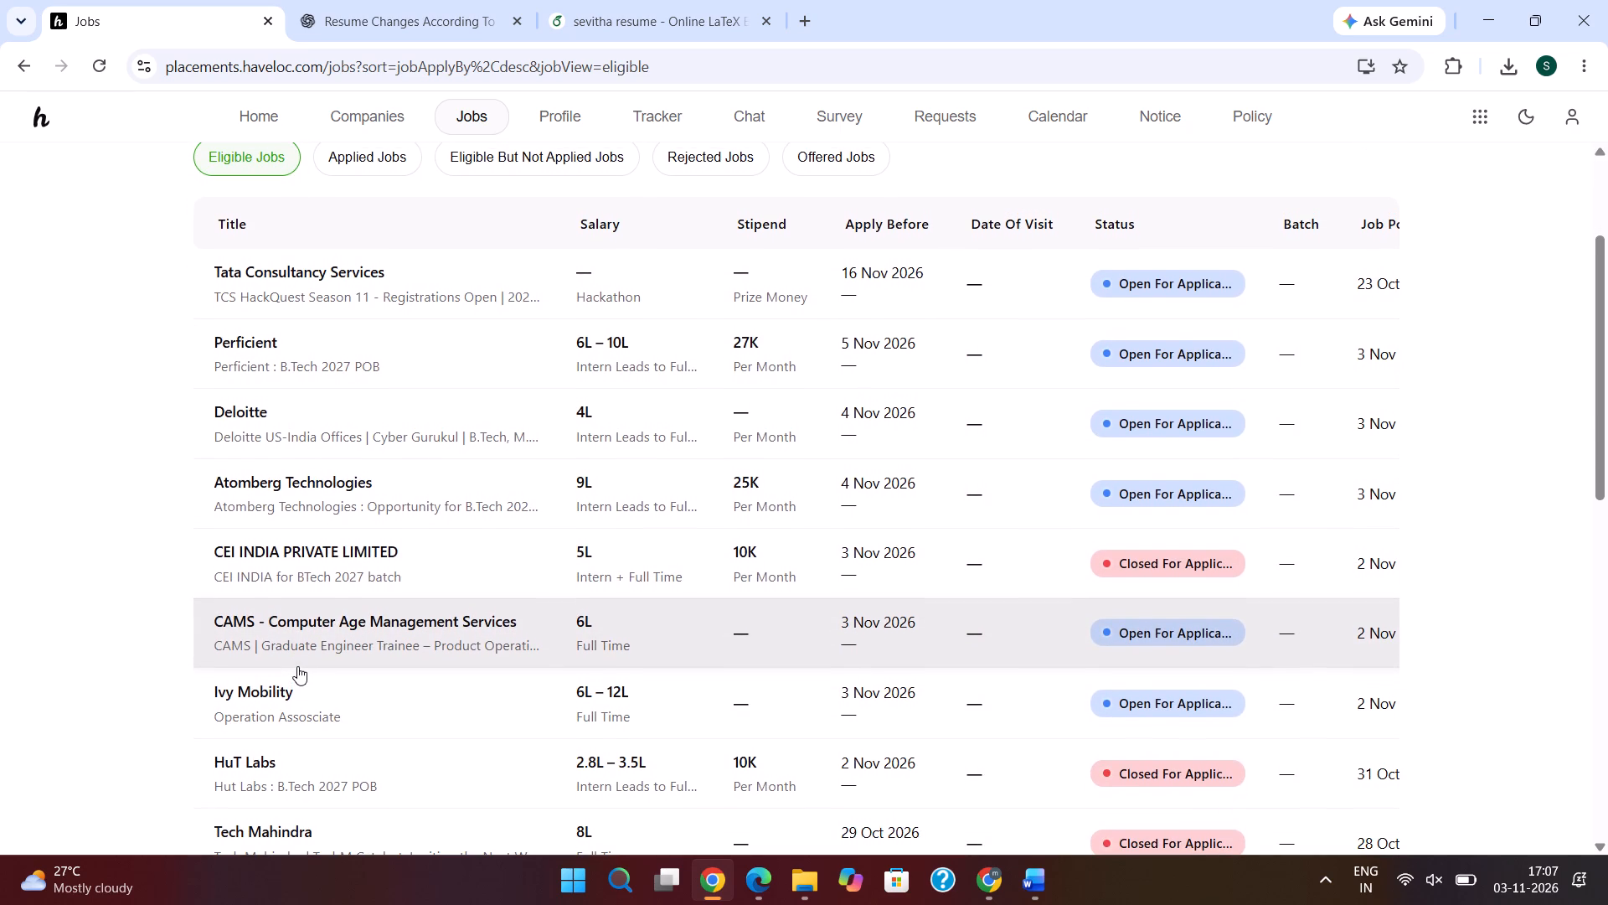
scroll(297, 666, up, 1)
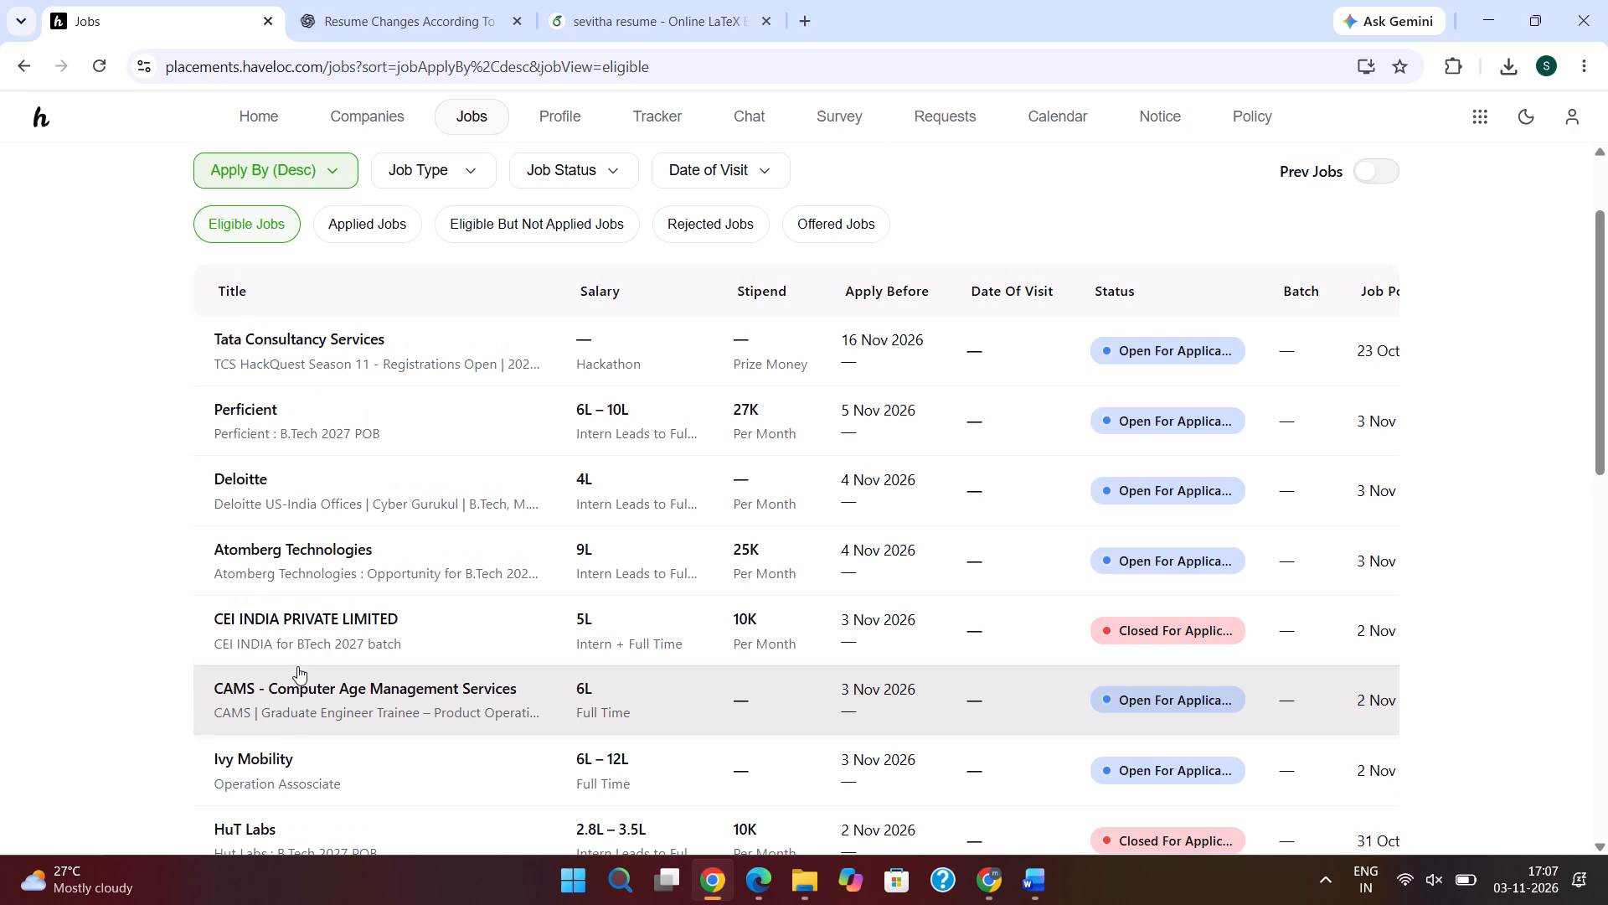
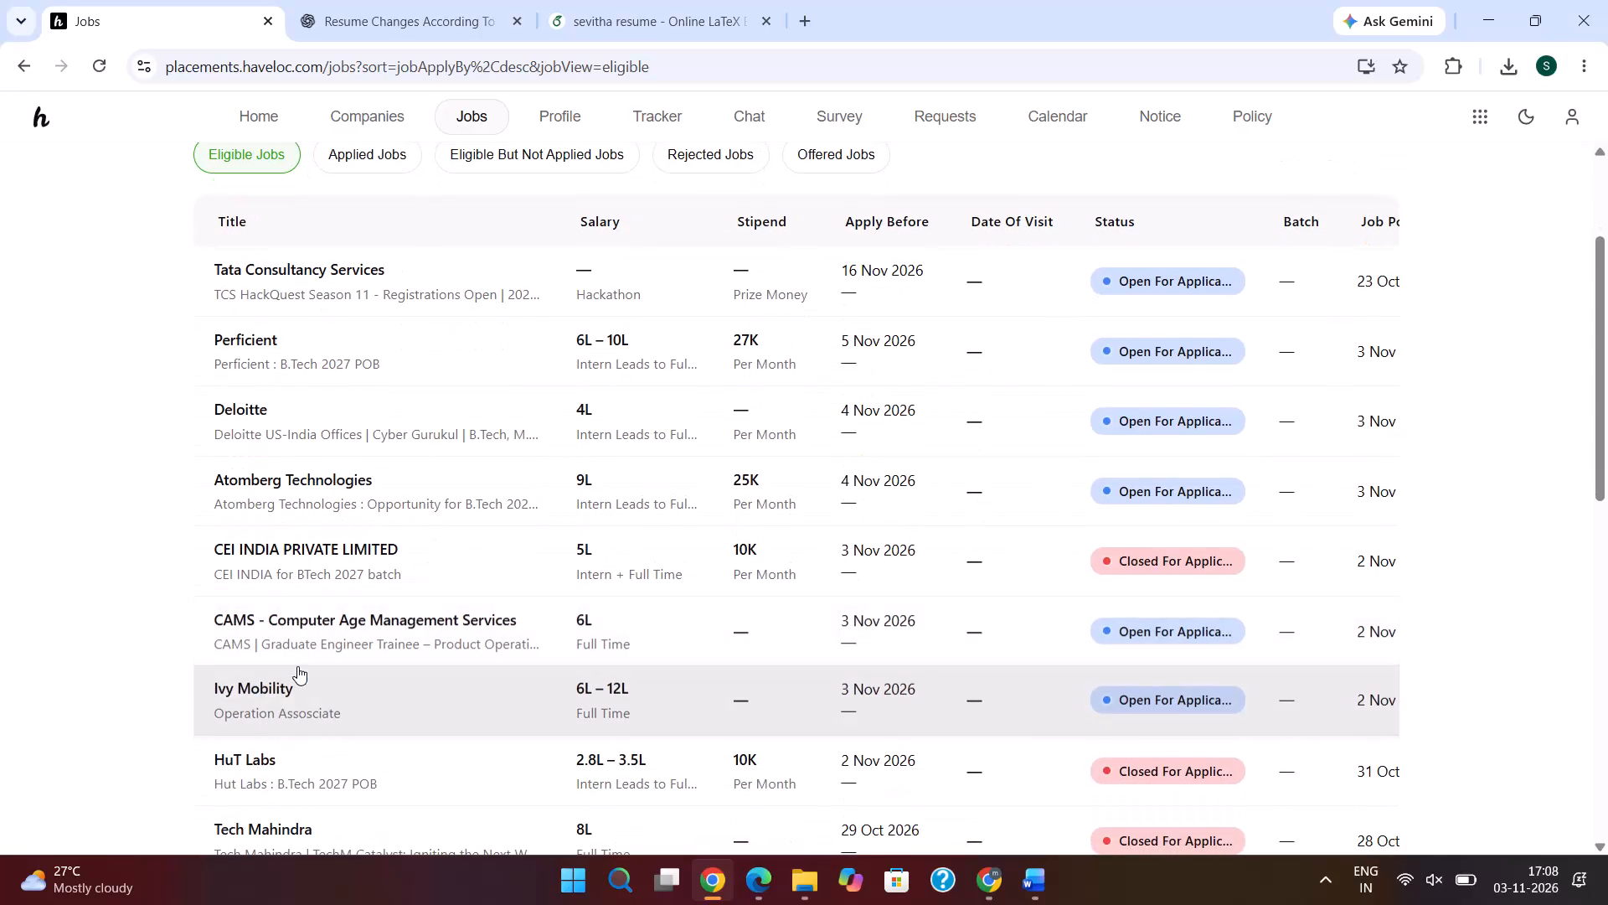
Open the Perficient B.Tech 2027 posting to check its application status, and return to the eligible jobs list.
key(ctrl+s)
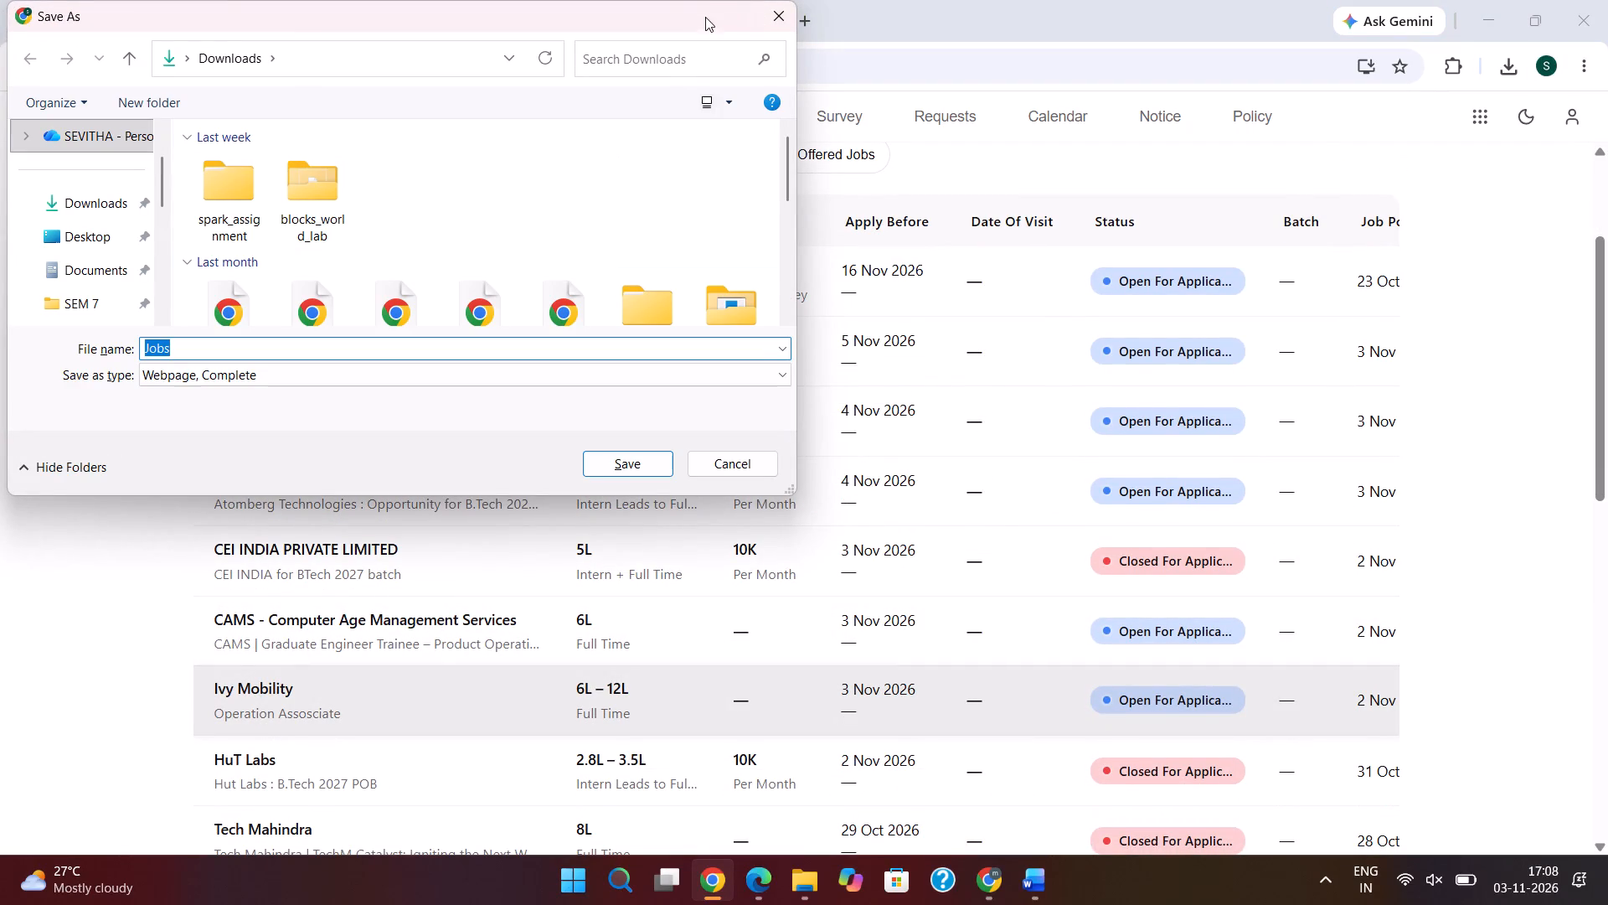
click(776, 21)
scroll(633, 331, up, 1)
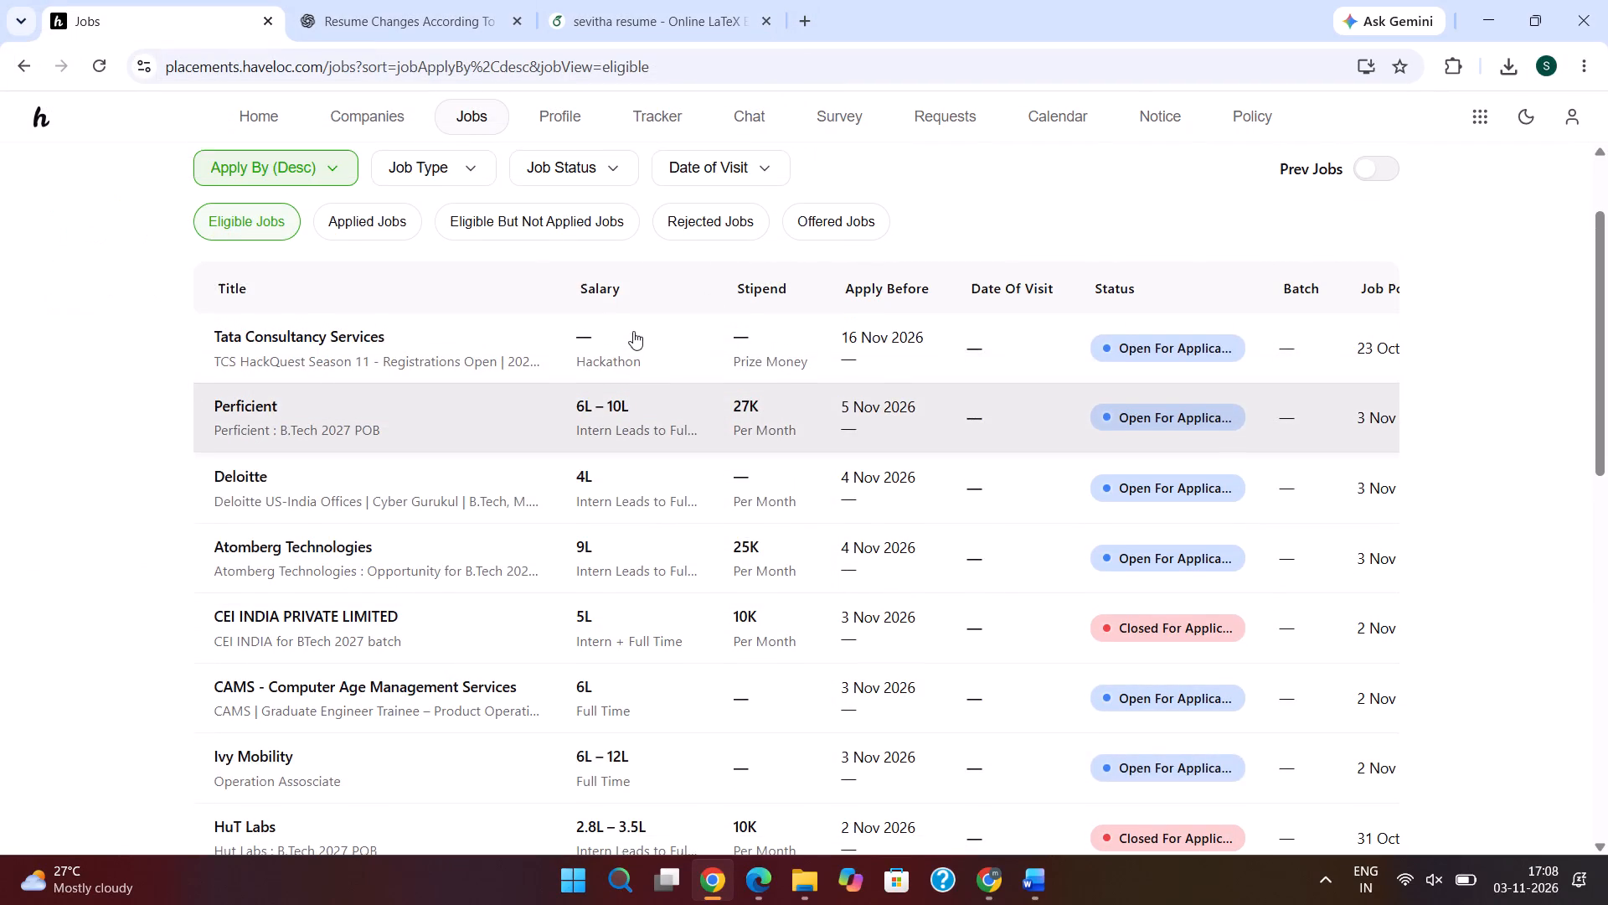
scroll(633, 331, up, 1)
click(586, 420)
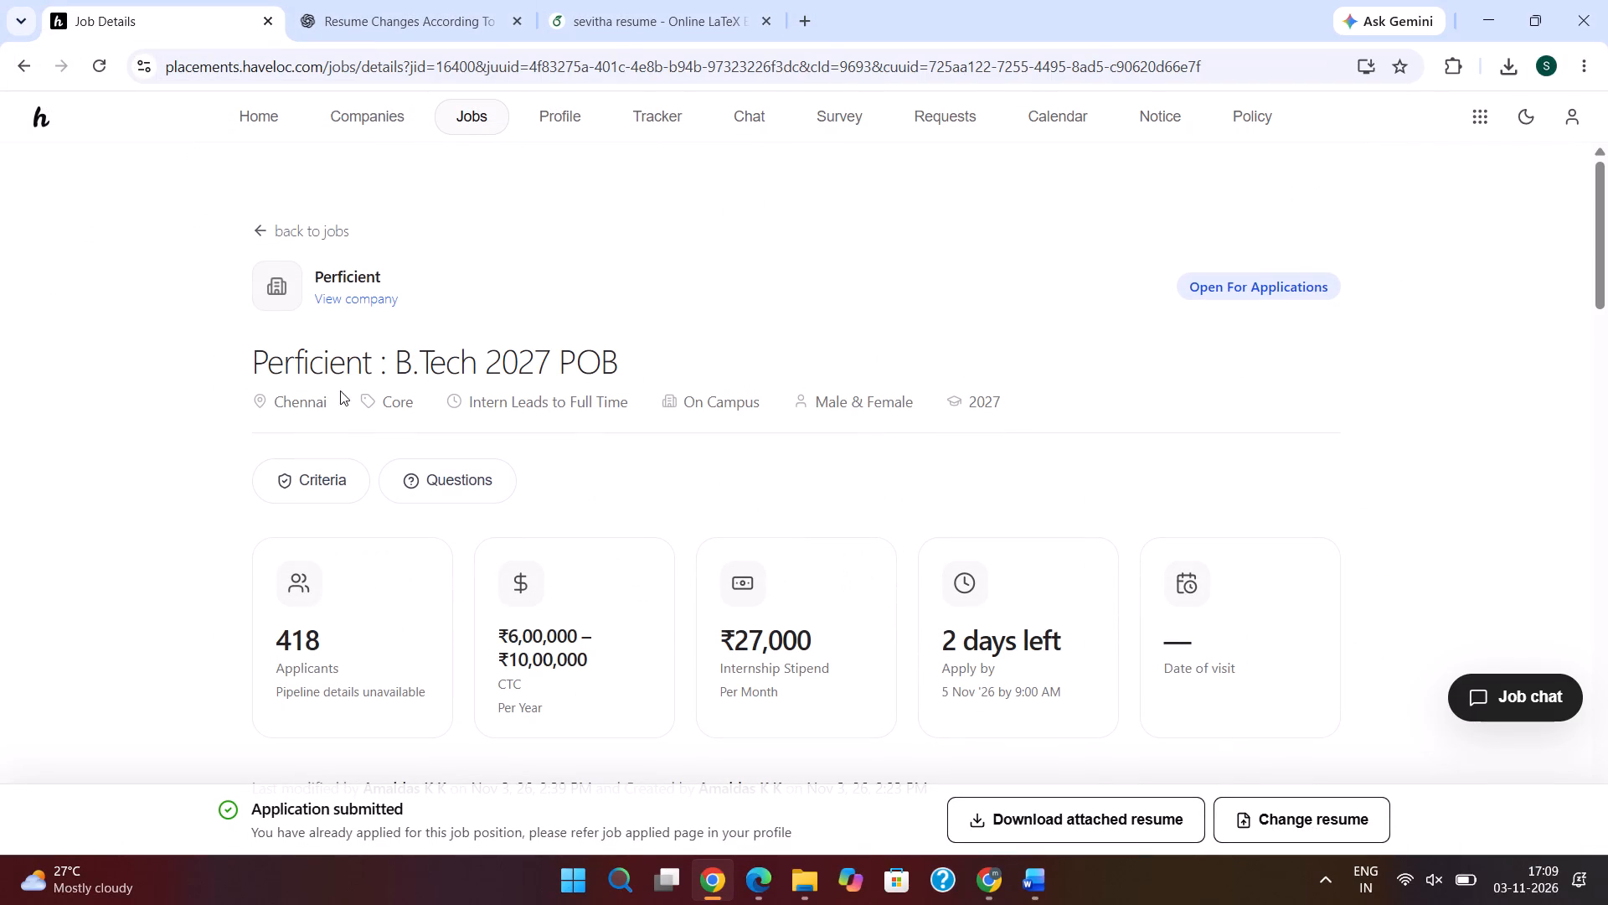
click(296, 238)
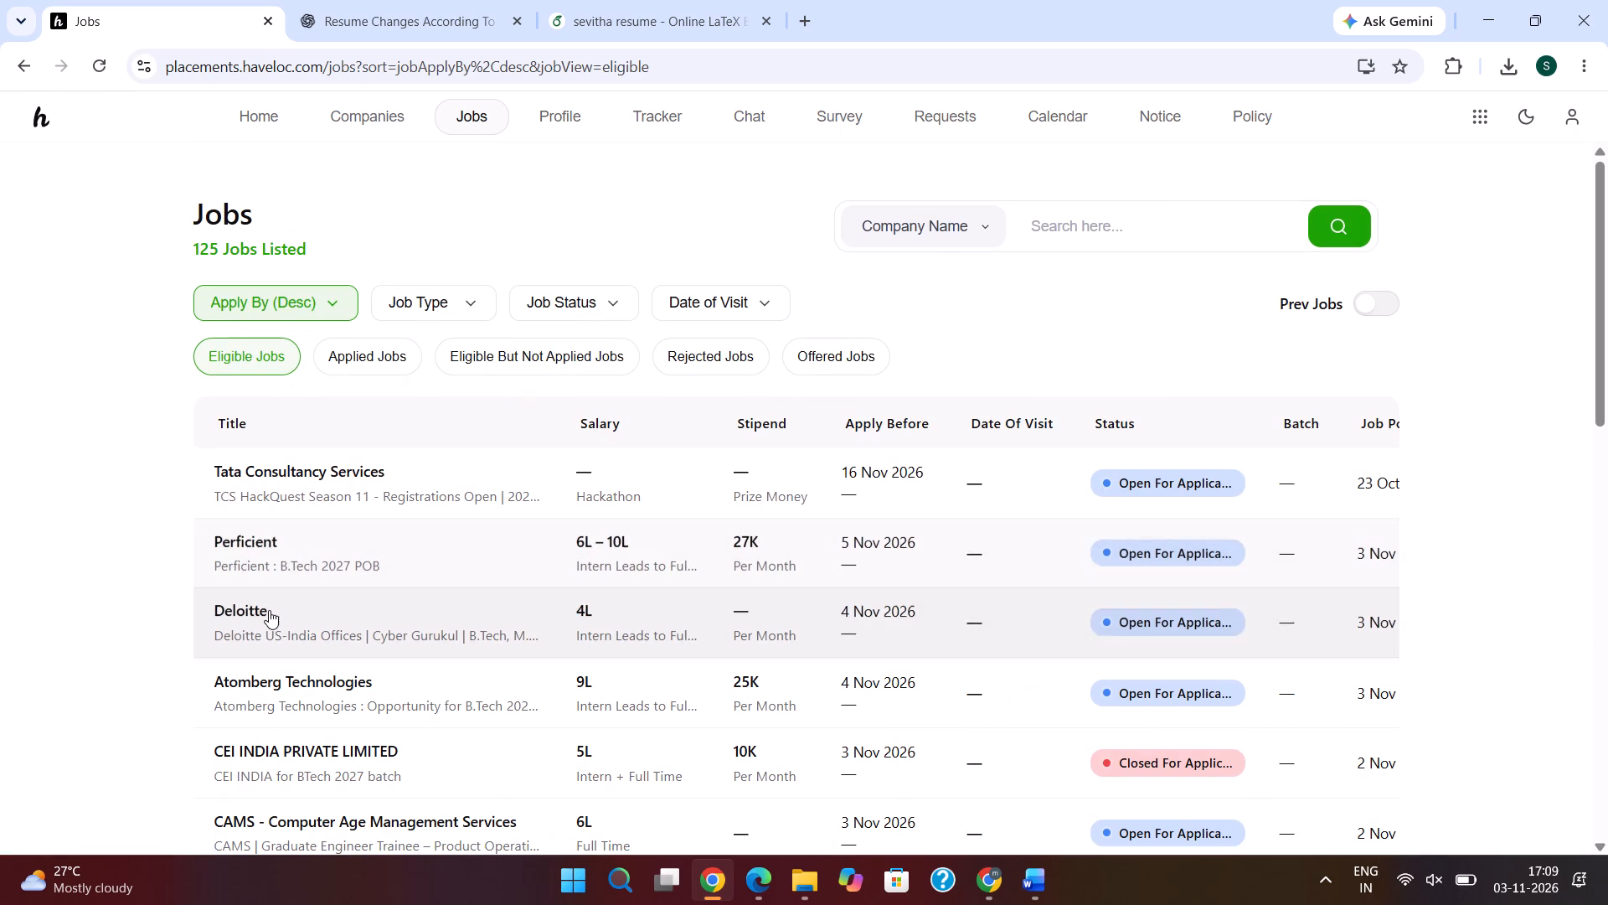
Check the application status of the Deloitte Cyber Gurukul and Atomberg Technologies postings, returning to the jobs list after each.
click(268, 612)
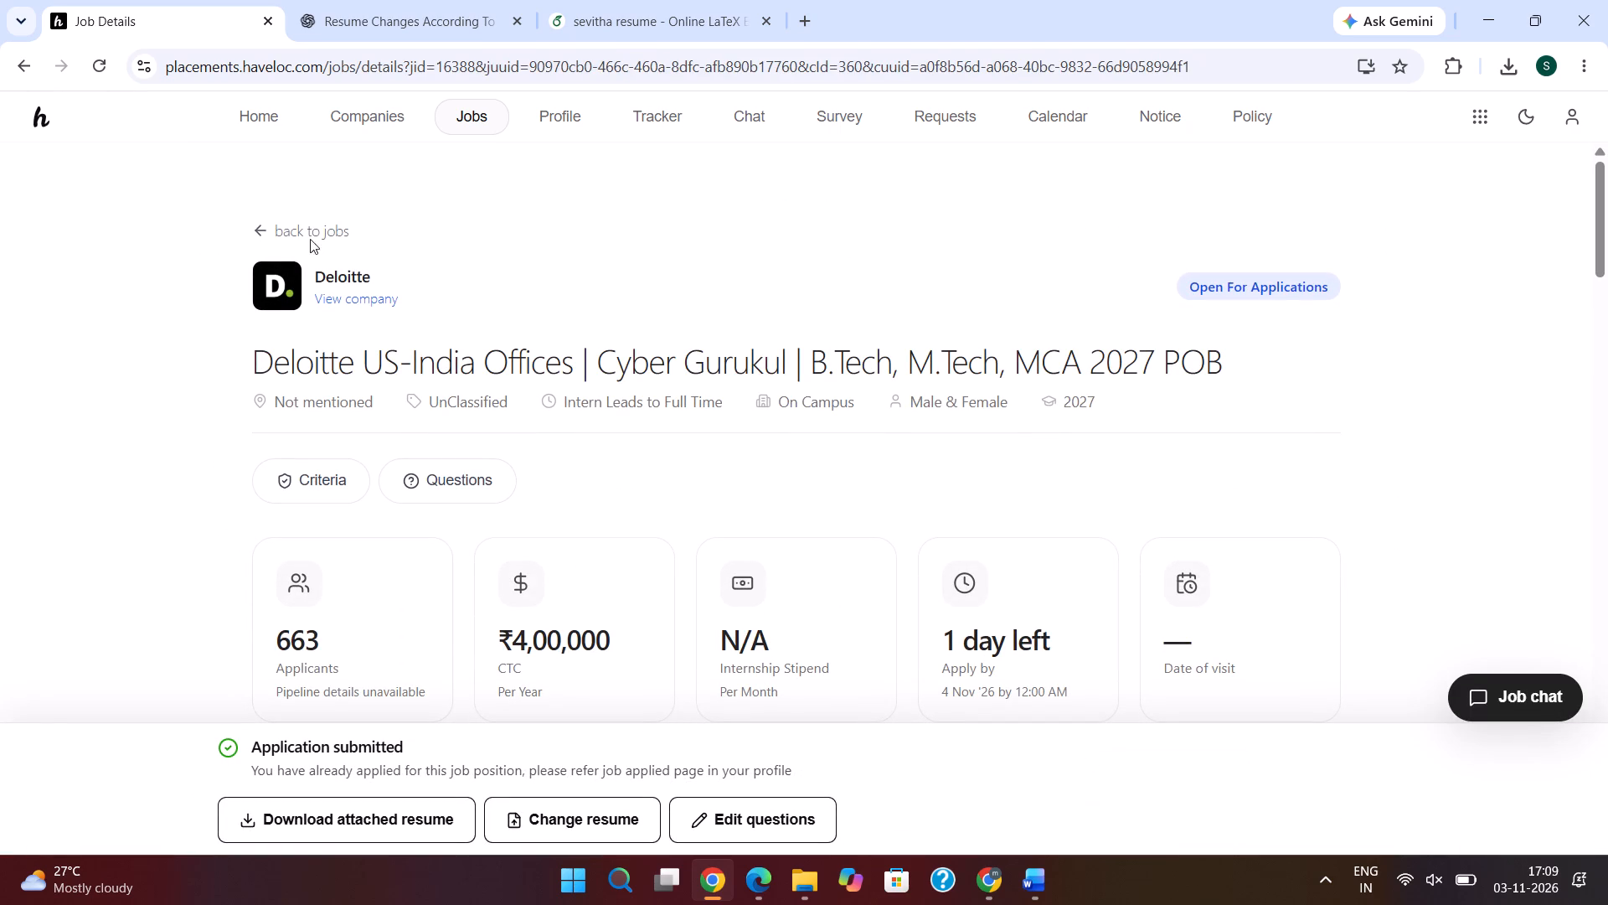
click(309, 235)
scroll(310, 606, down, 1)
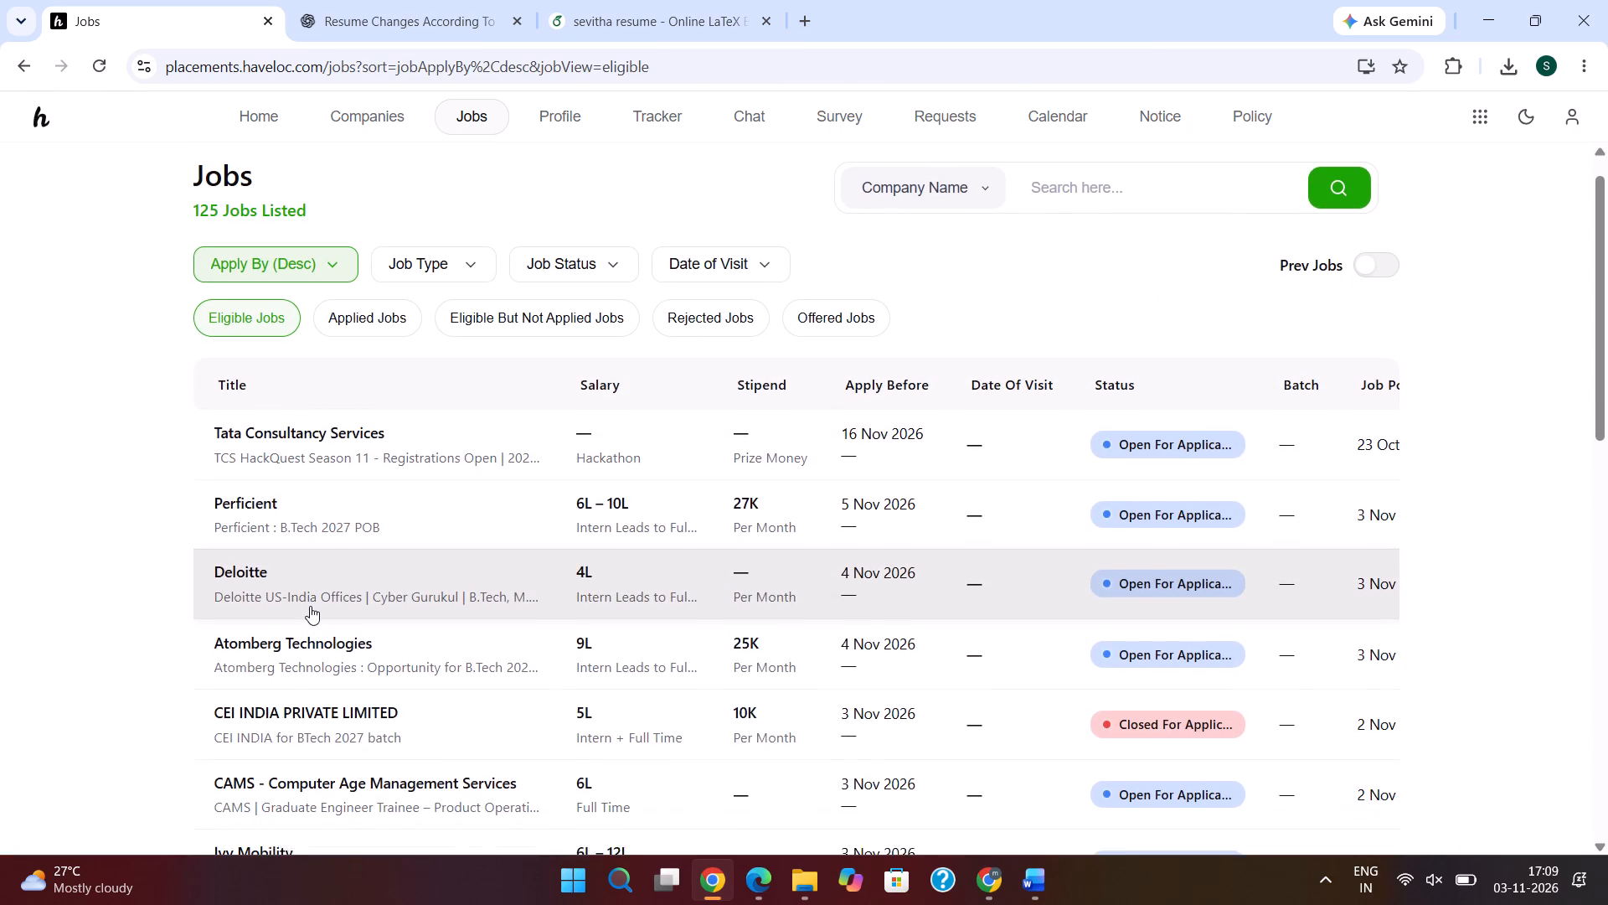
scroll(310, 606, down, 1)
click(299, 645)
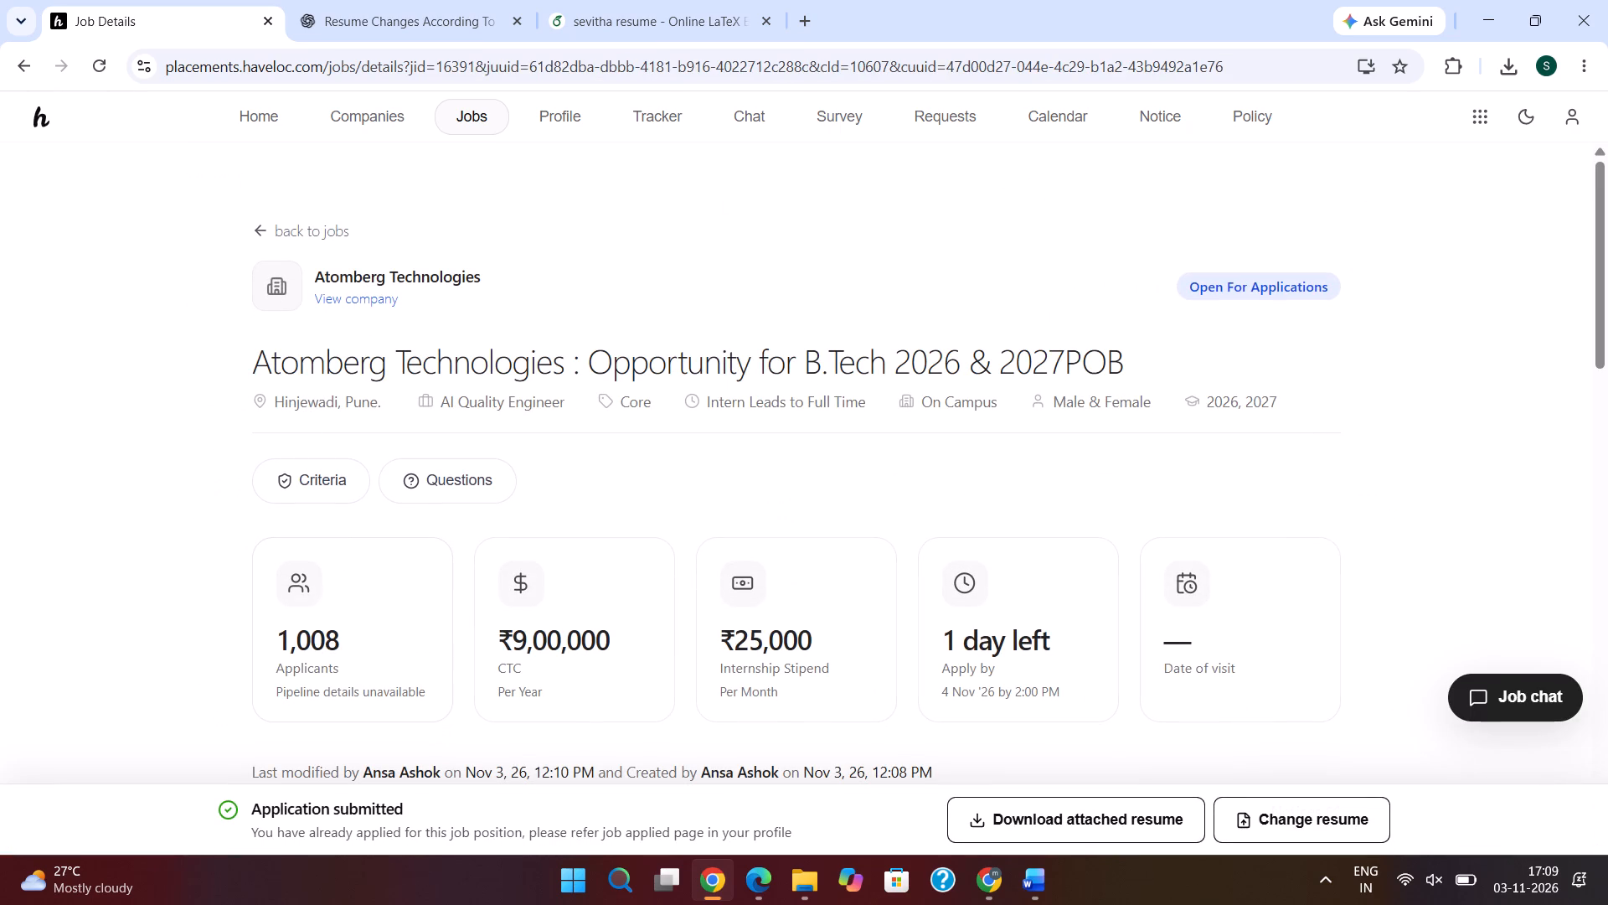
drag(327, 229, 341, 225)
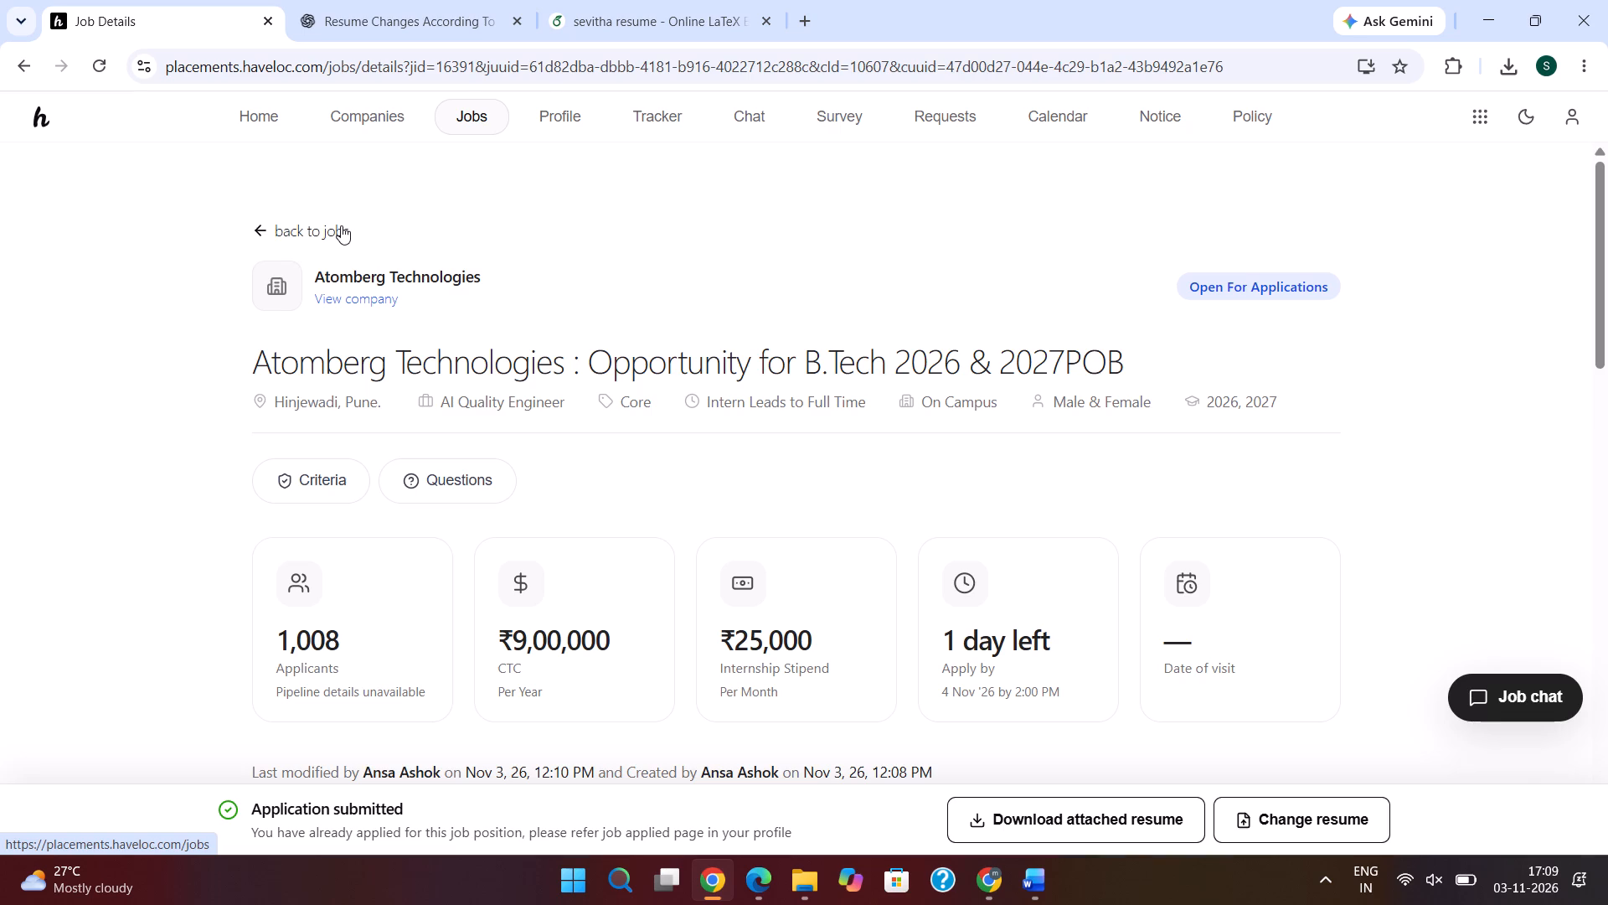
click(341, 225)
Check the application status of the CAMS Graduate Engineer Trainee and Ivy Mobility postings, returning to the jobs list after each.
scroll(285, 532, down, 3)
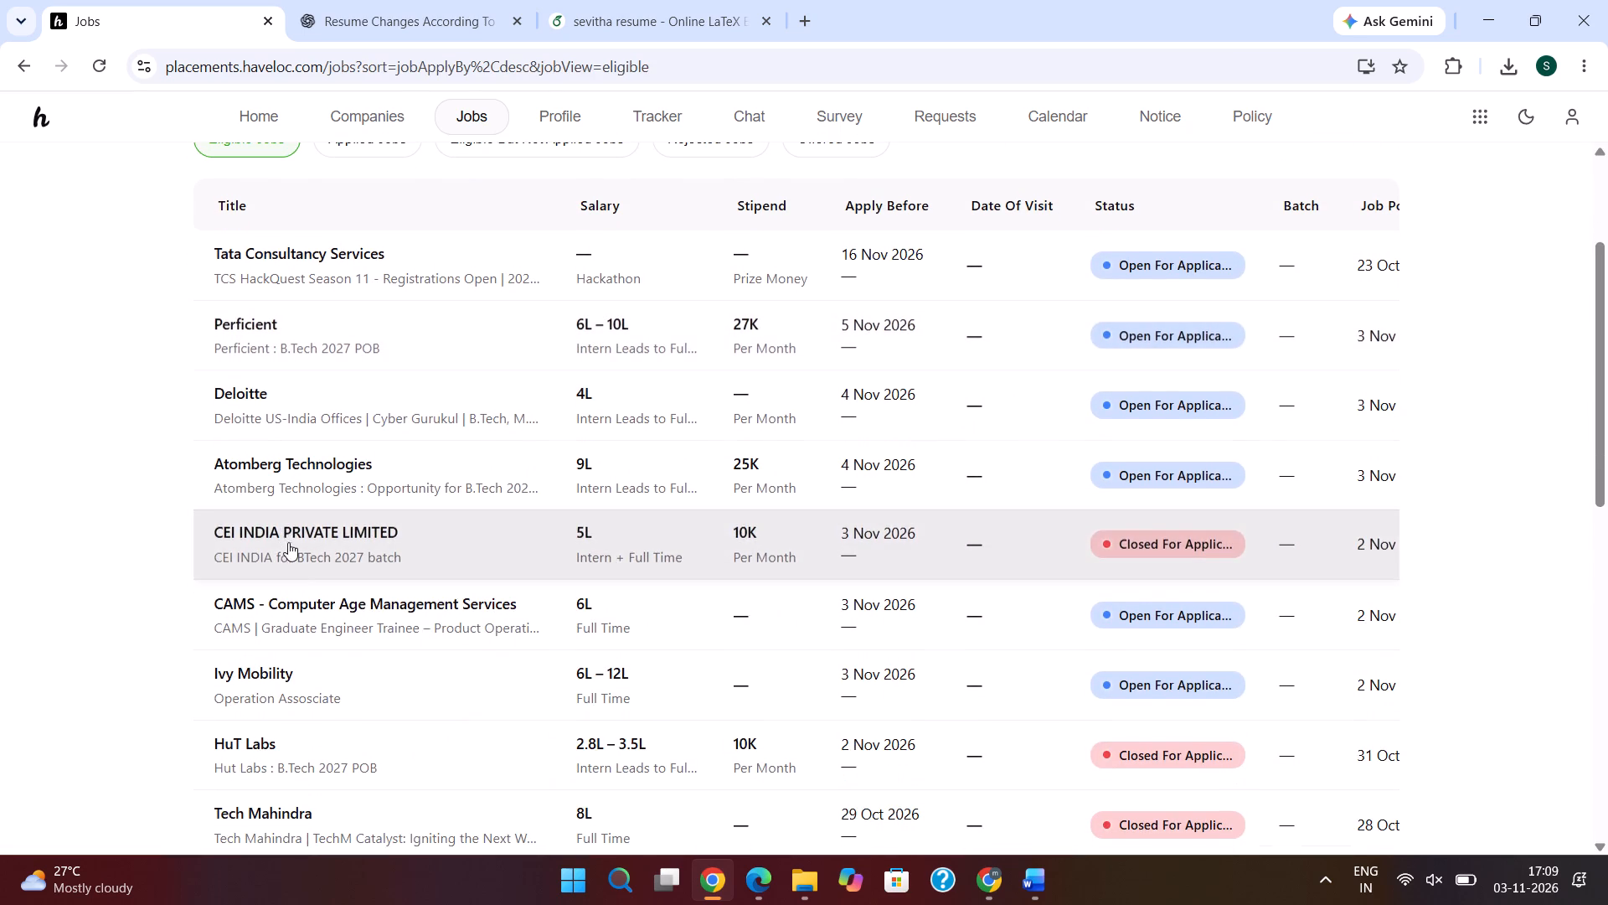
click(309, 600)
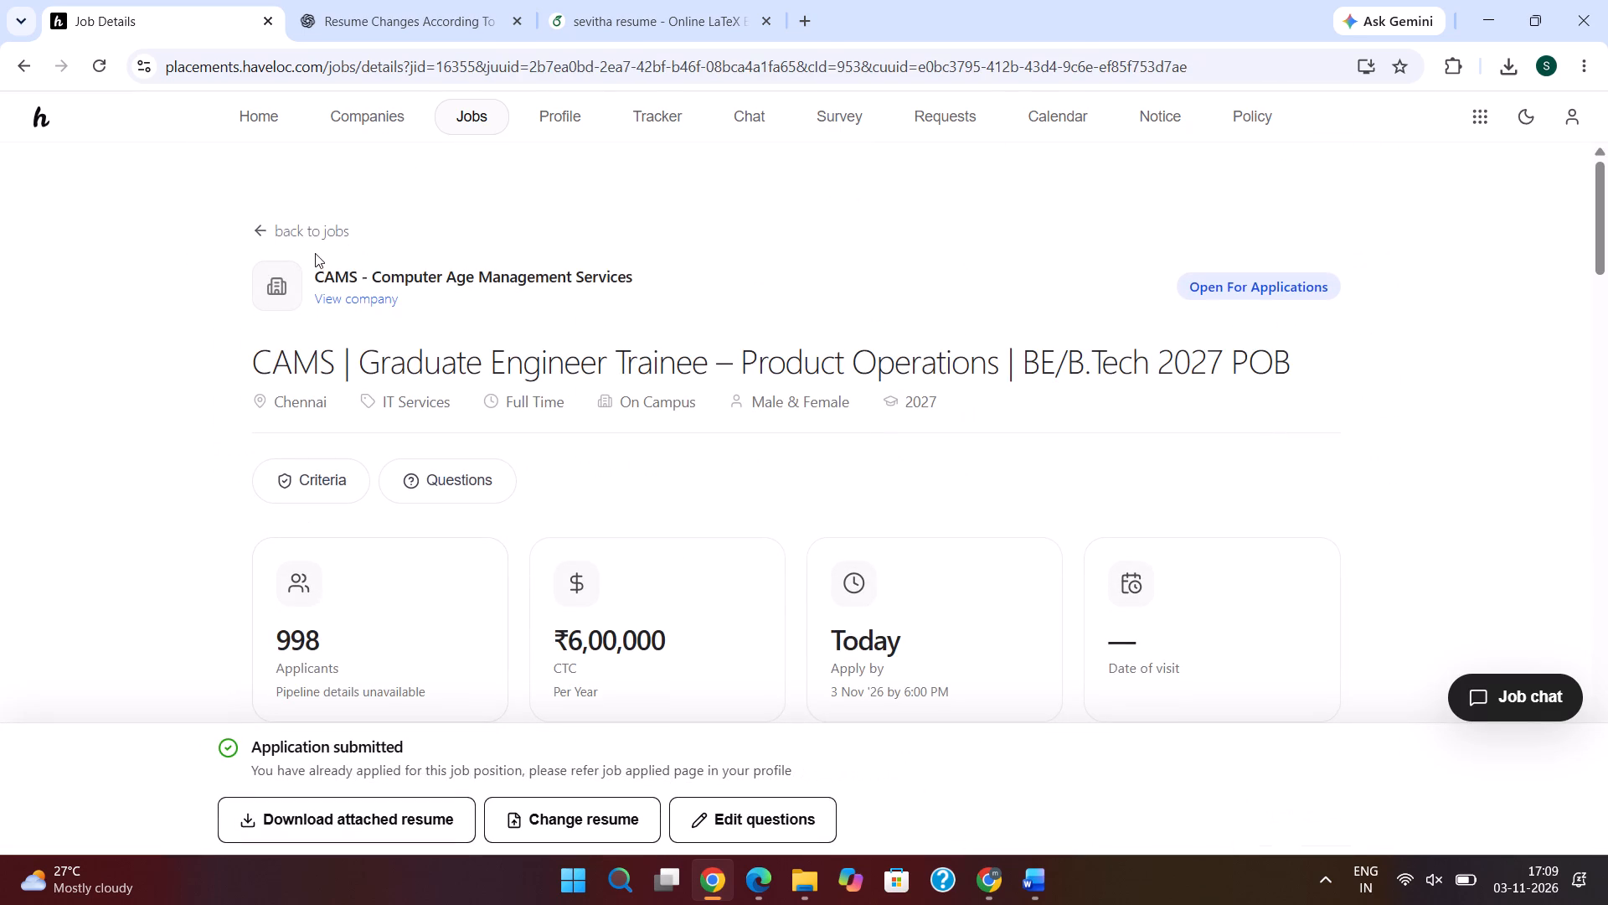
click(311, 235)
scroll(347, 587, down, 4)
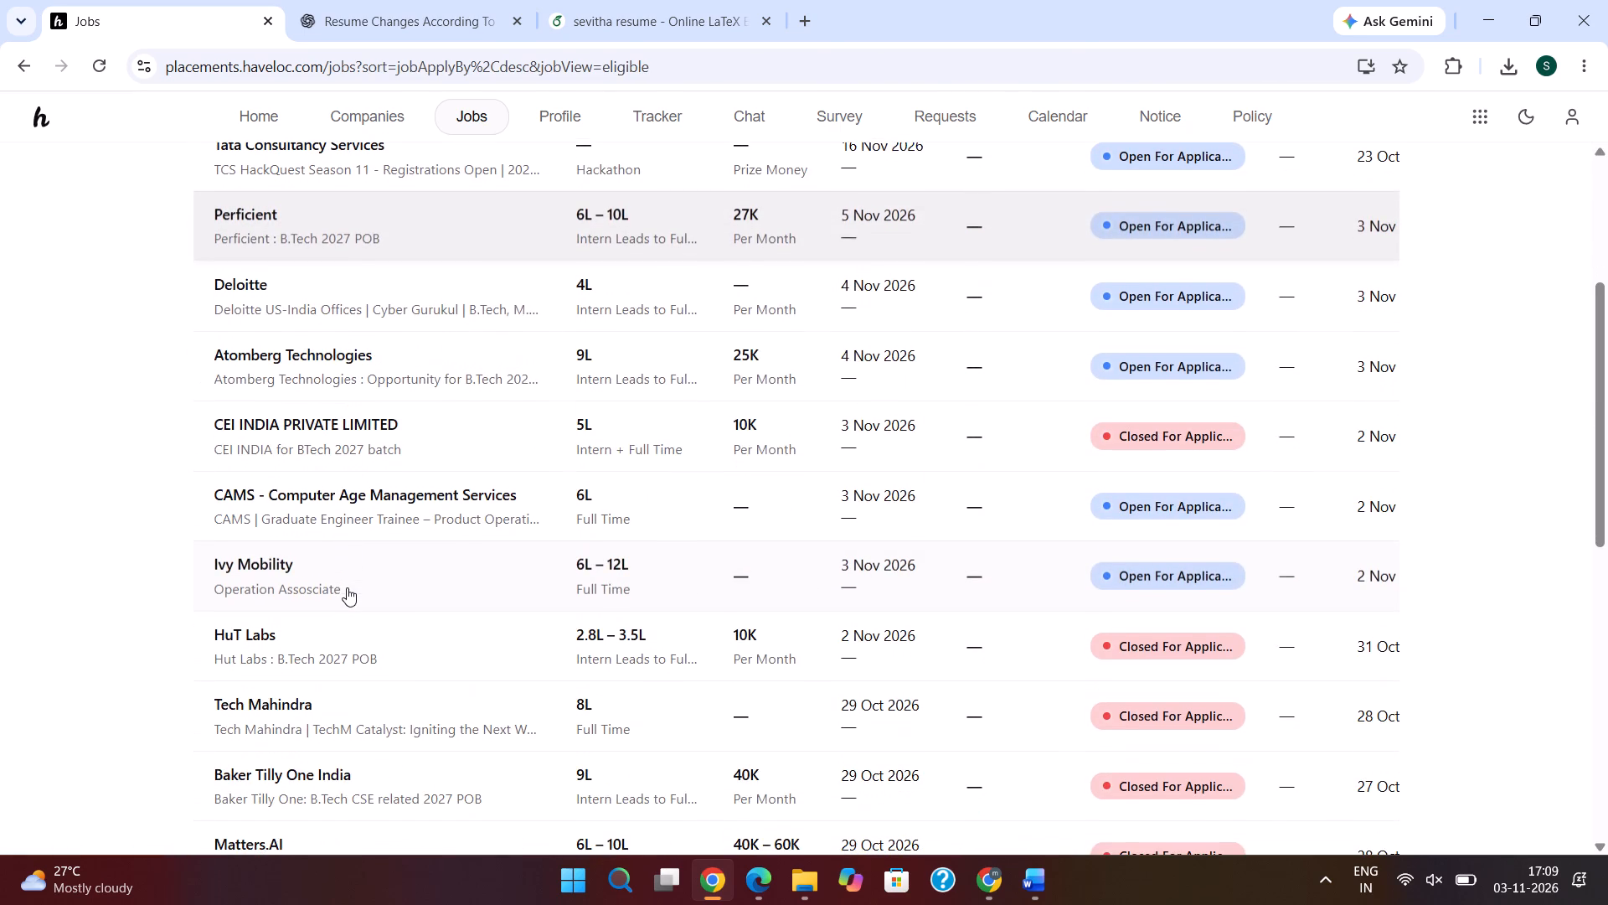
click(326, 581)
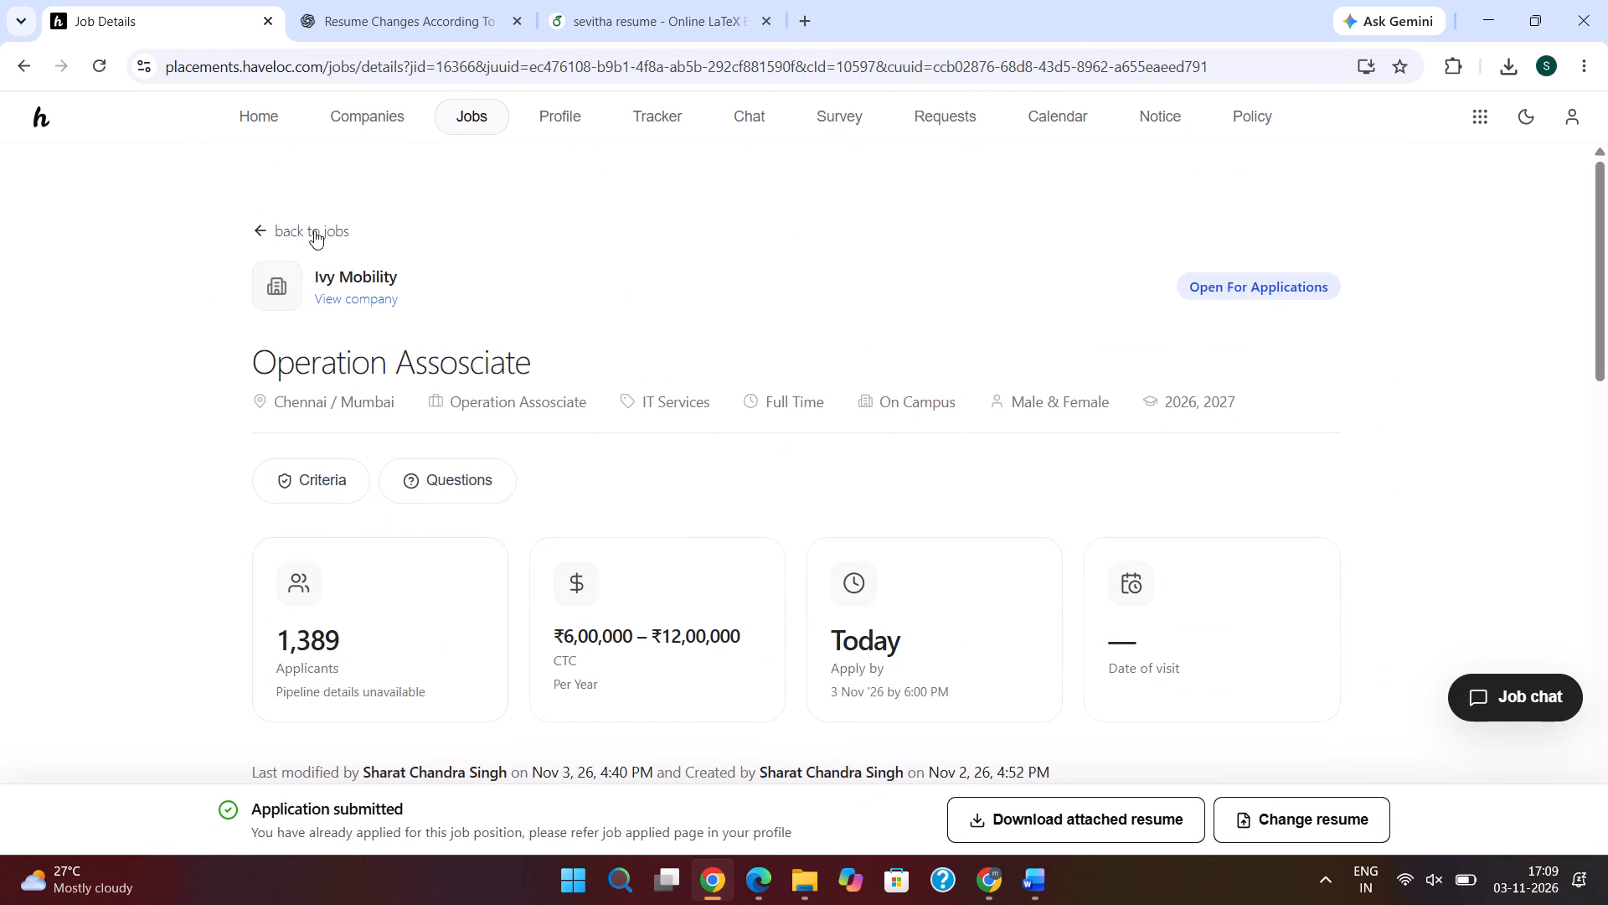
click(314, 229)
Switch from the placement portal past the ChatGPT resume conversation to the resume project in Overleaf.
click(428, 24)
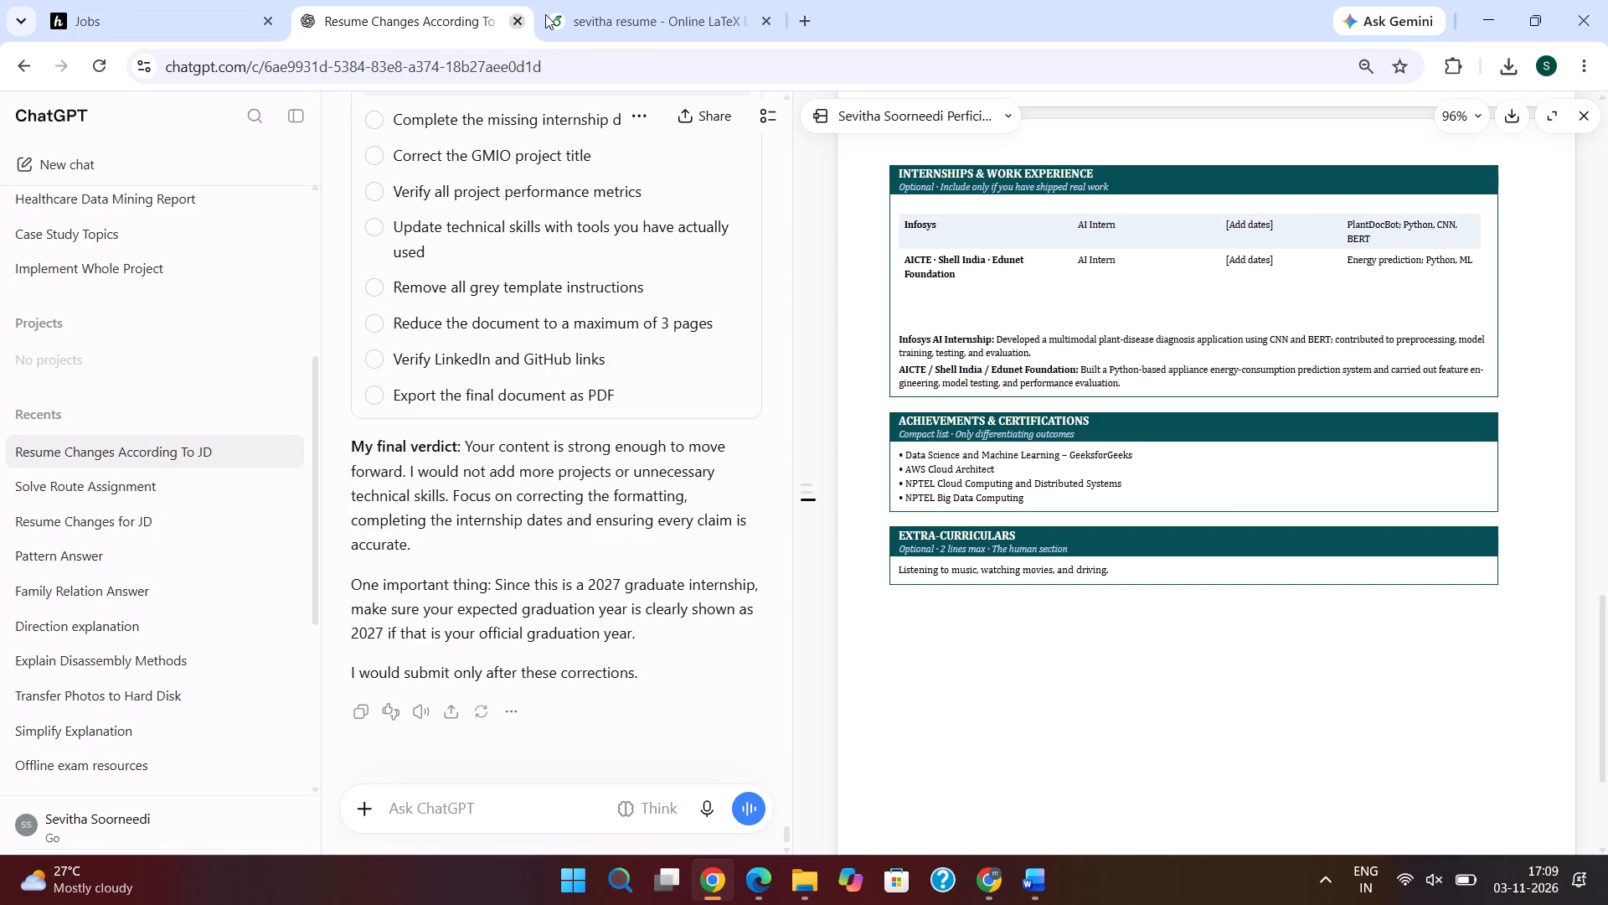
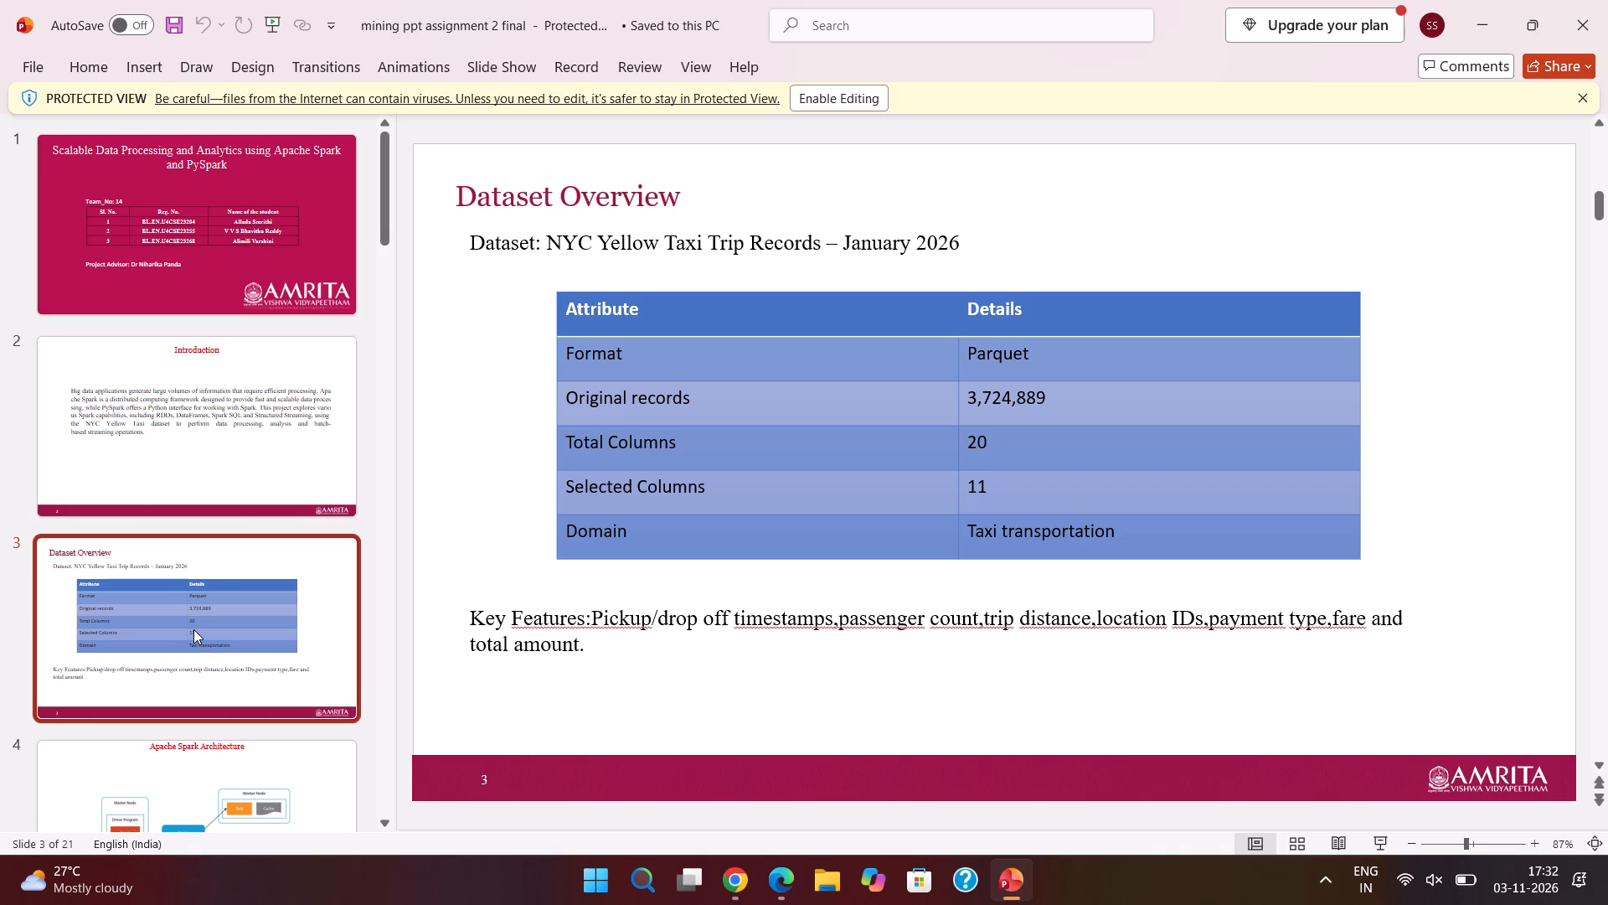
Review the slides of the mining ppt assignment 2 final presentation from Dataset Overview to the end, and return to its Introduction slide.
key(Down)
key(Down)
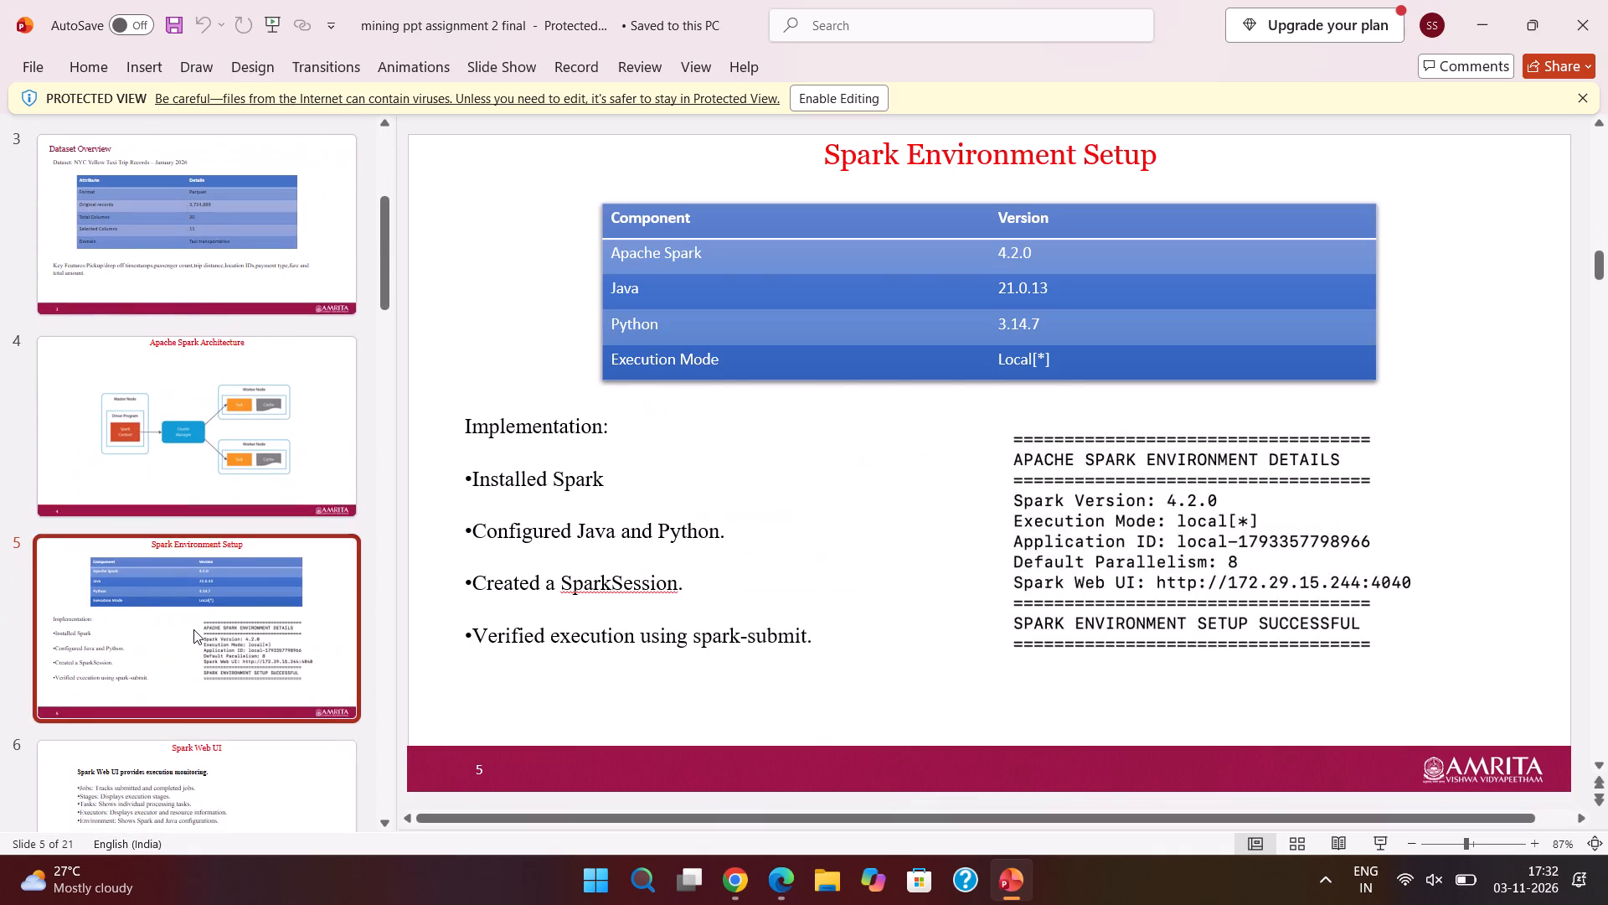
key(Down)
key(Down)
key(Down)
key(Down)
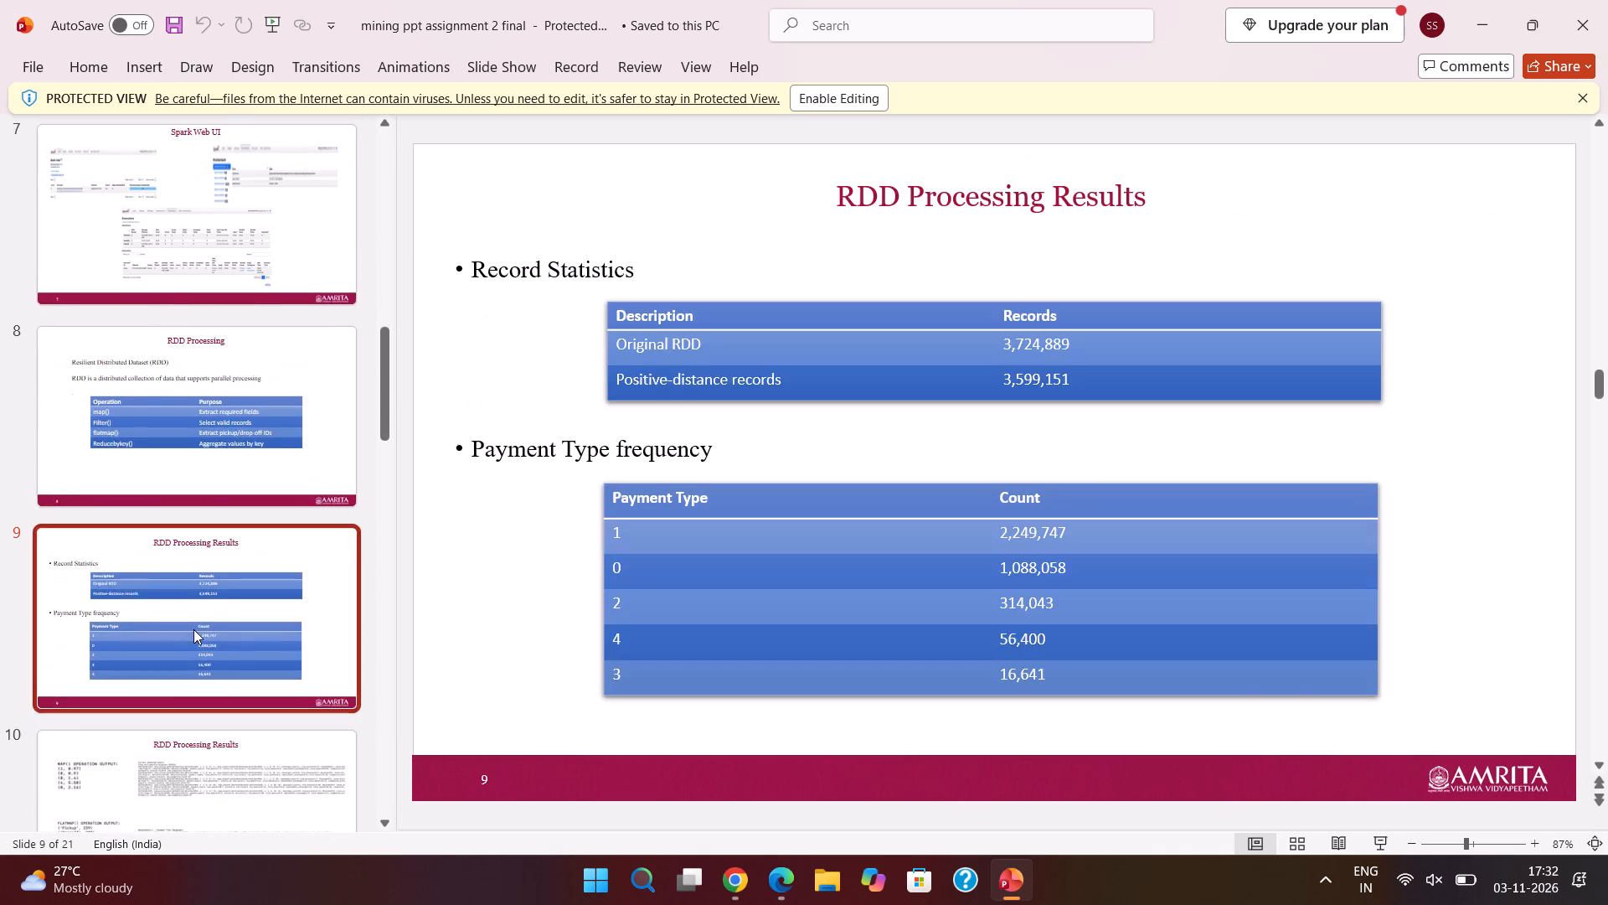
key(Down)
key(Down)
key(Down)
key(Down)
key(Down)
key(Down)
key(Down)
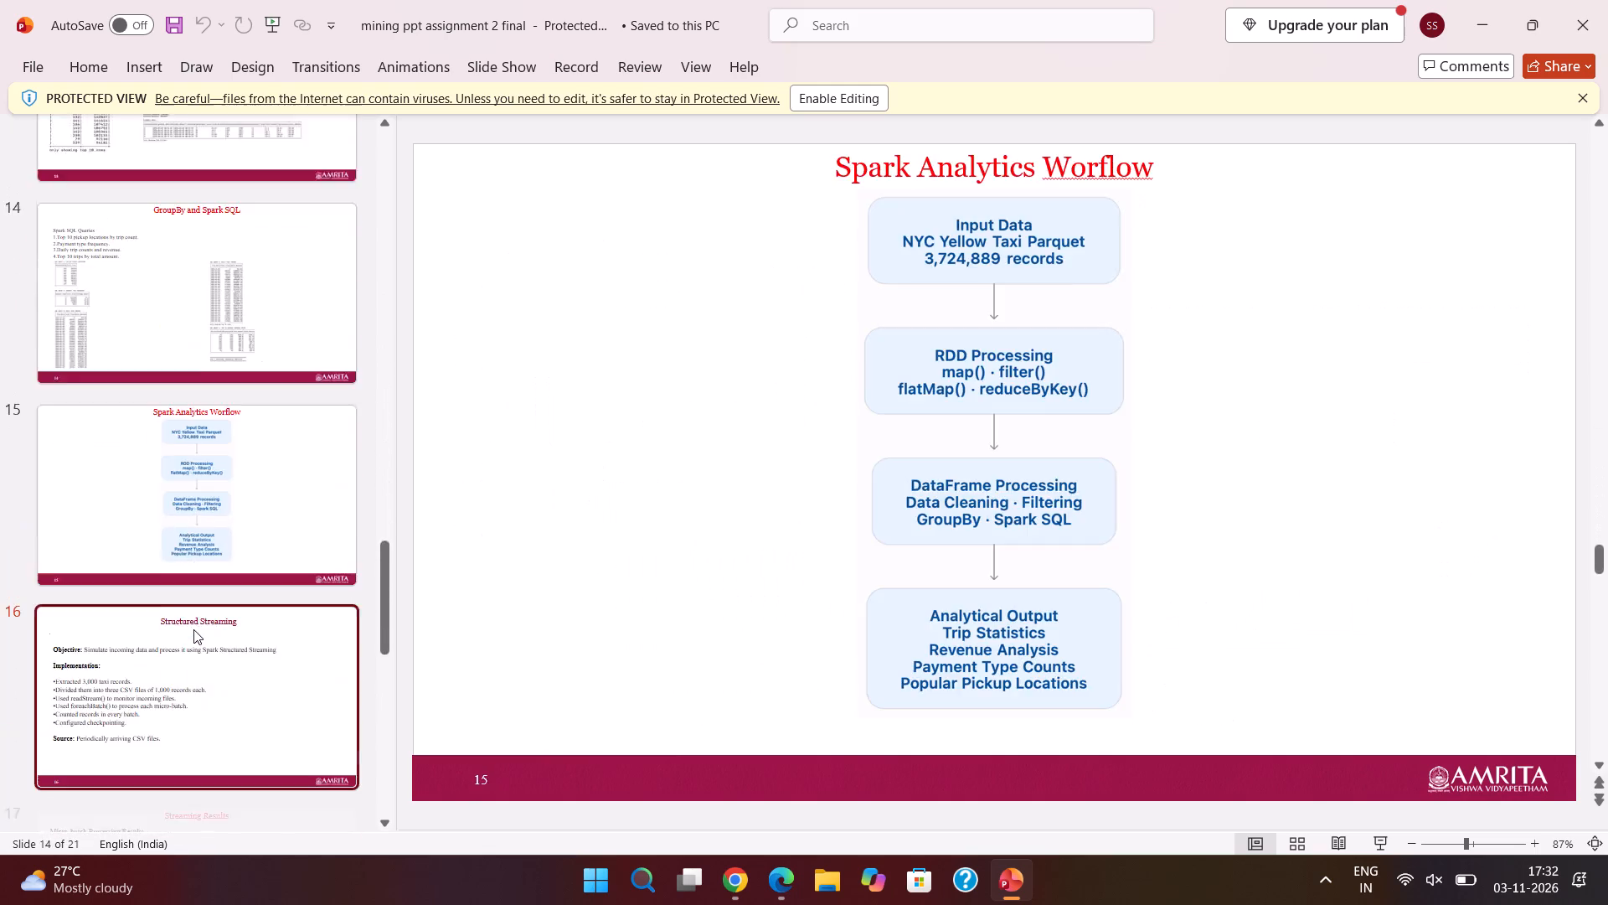
key(Down)
key(Down)
key(Down)
key(Down)
key(Down)
key(Down)
key(Down)
key(Down)
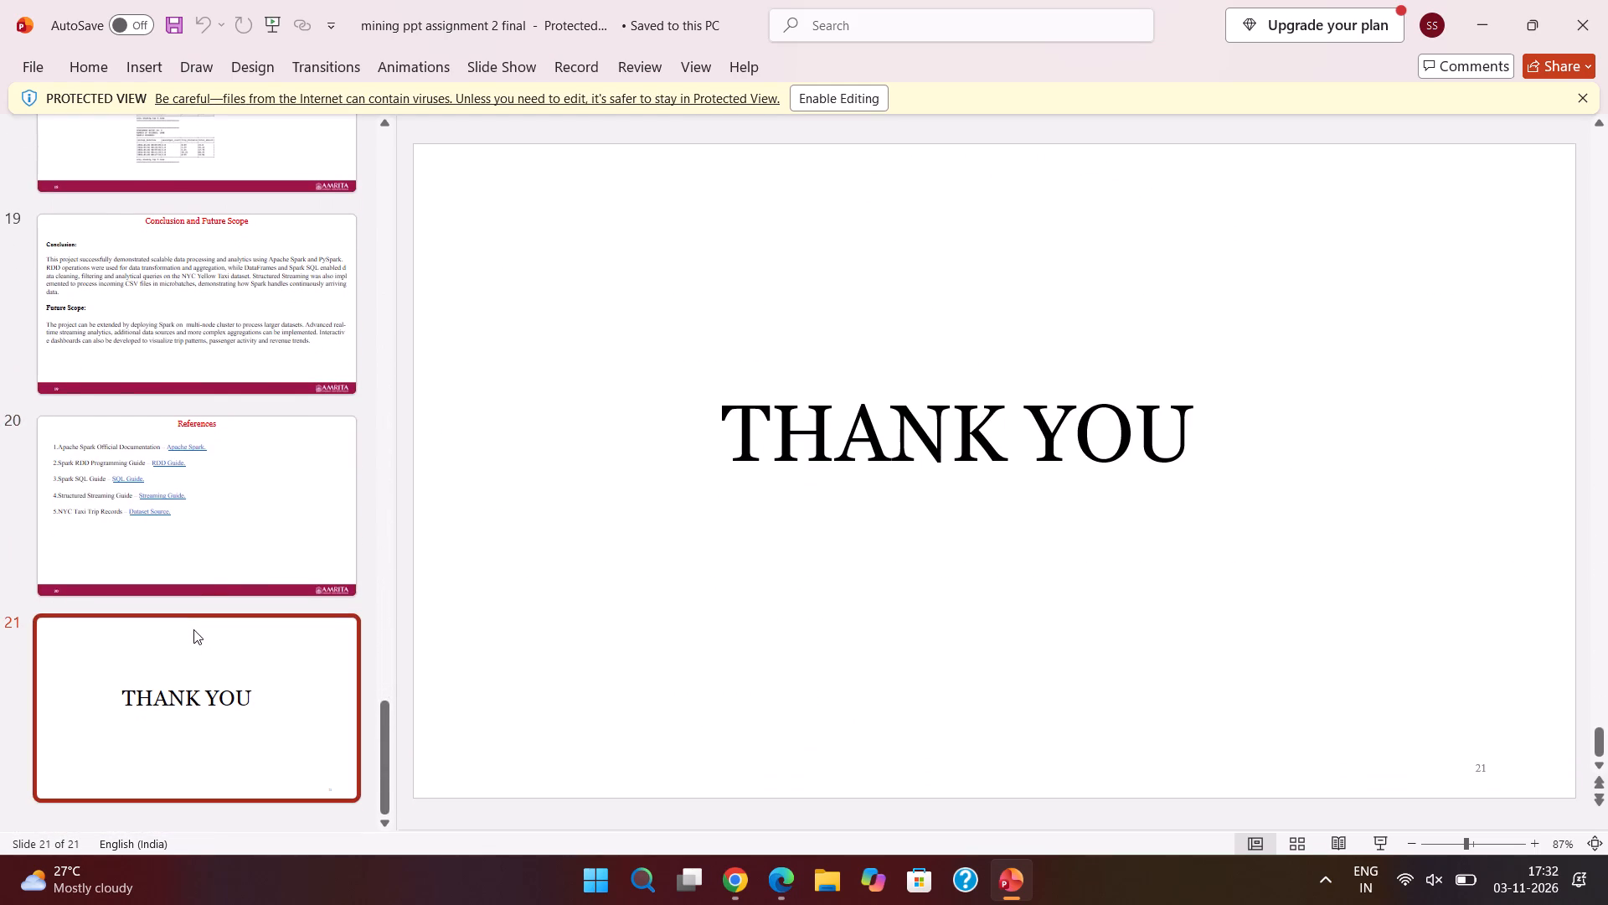
scroll(225, 565, up, 20)
click(244, 448)
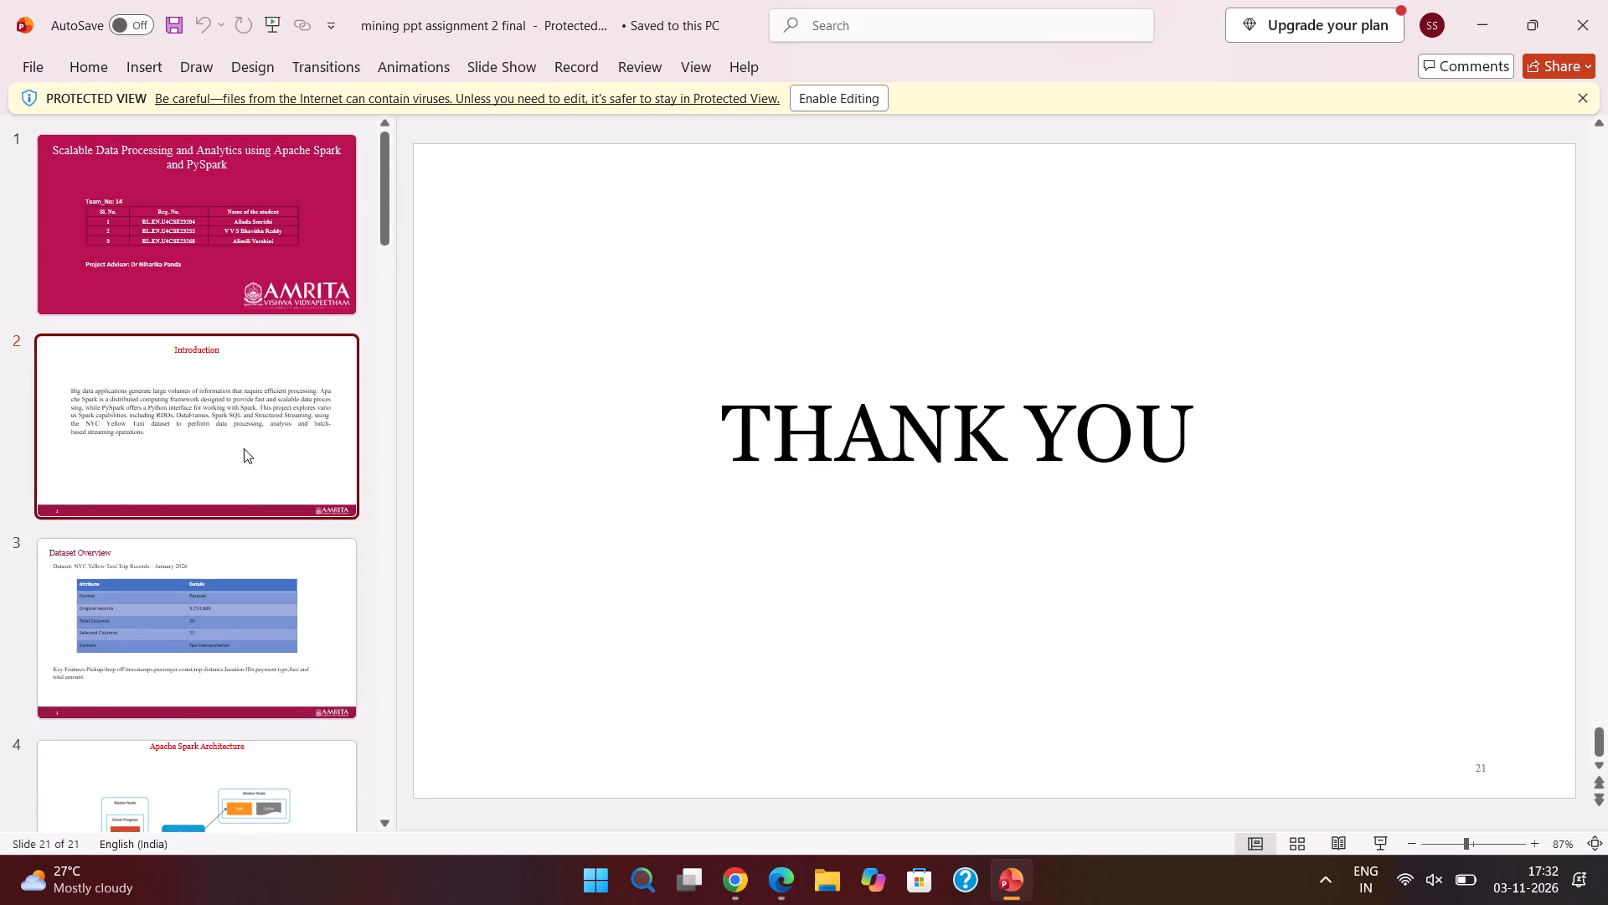
Open the MMDS ASSIGNMENT-2 PPT presentation from the Downloads folder and go to its Introduction slide.
double_click(807, 881)
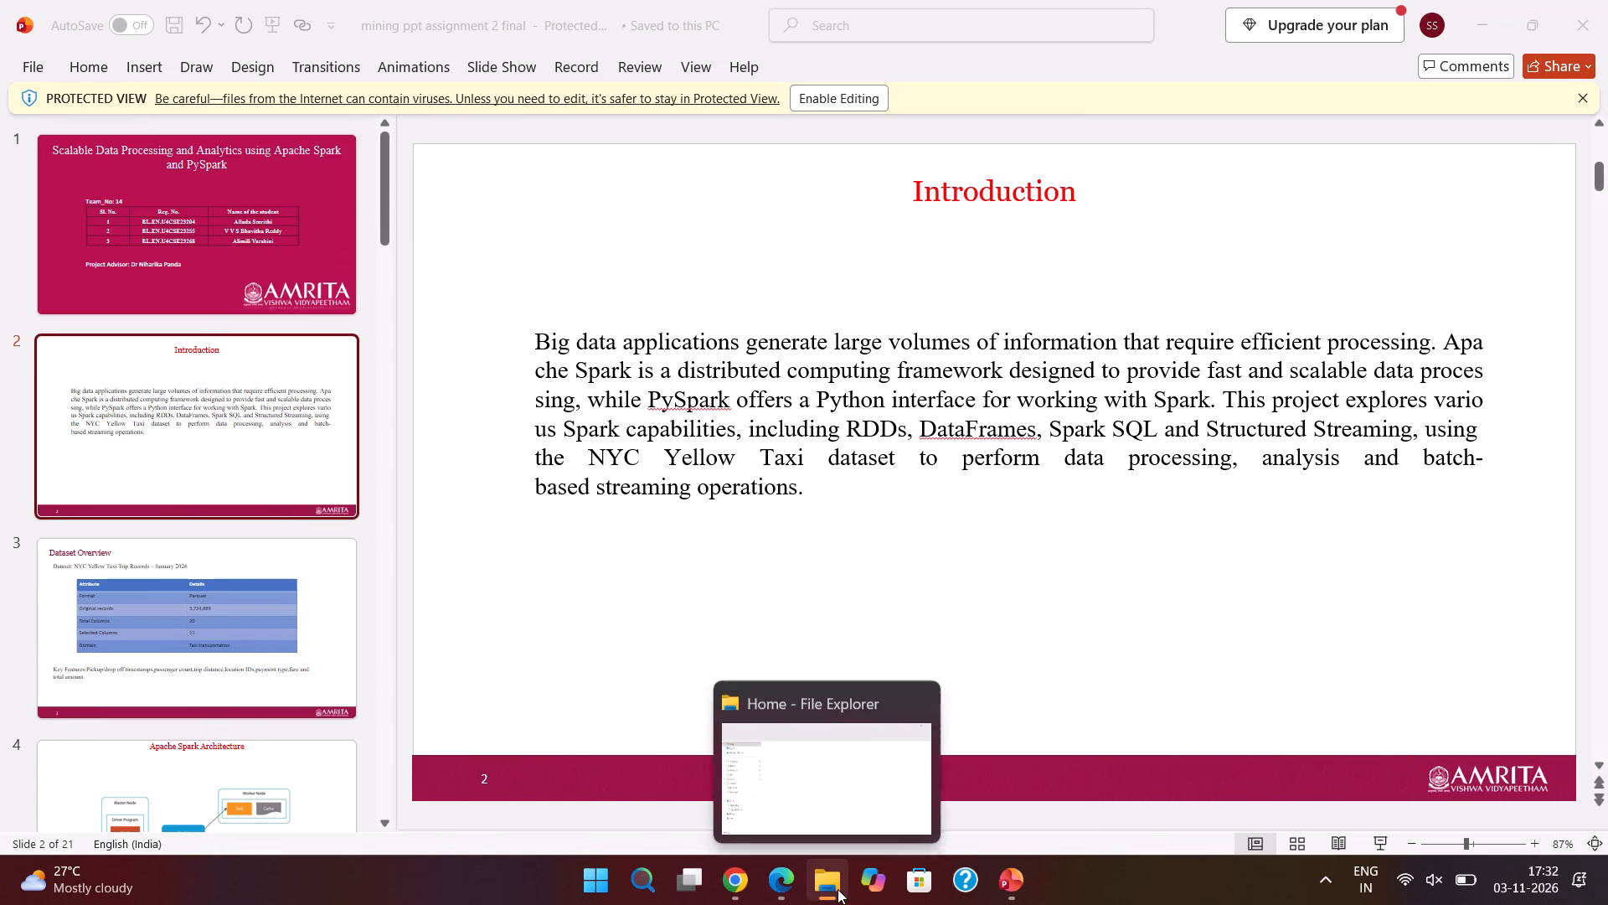
click(837, 889)
double_click(224, 308)
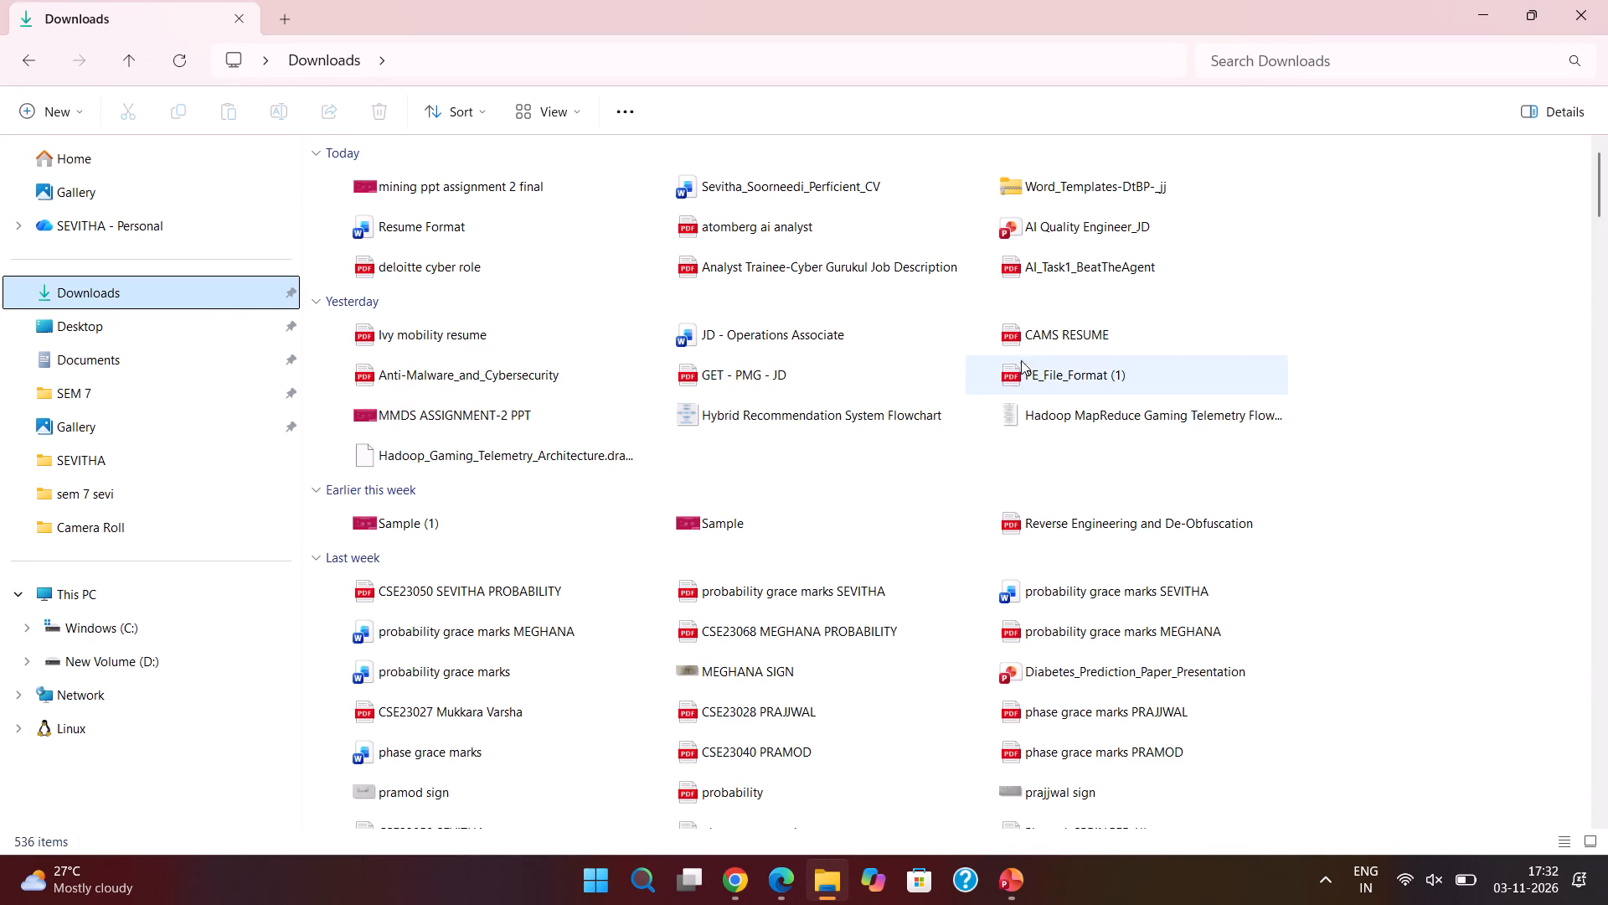
double_click(436, 412)
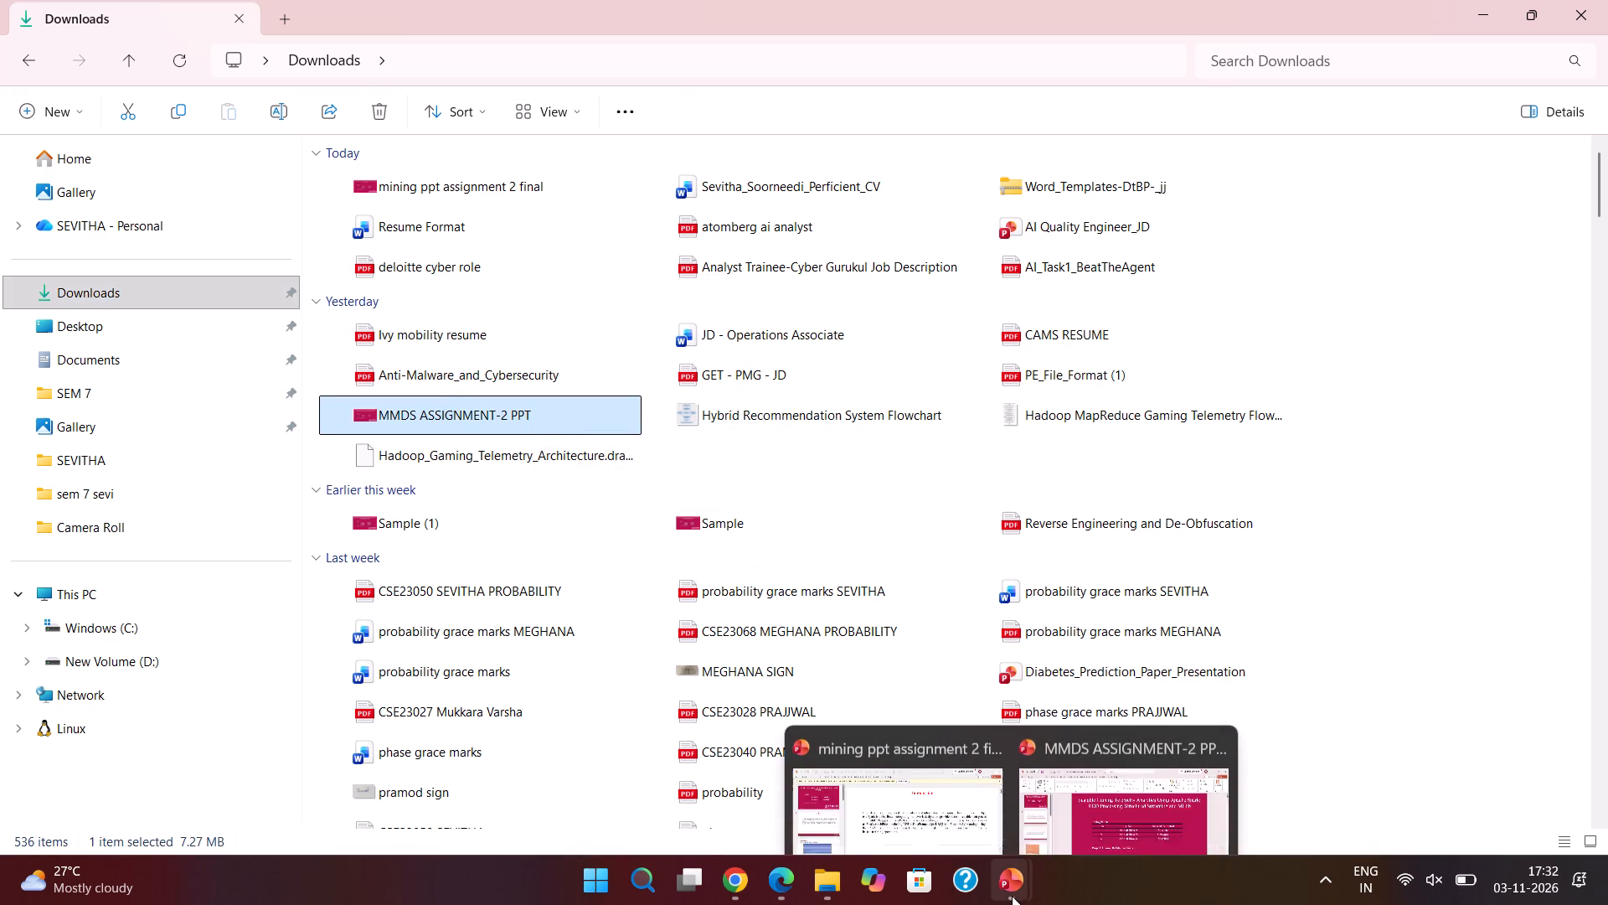
click(1097, 762)
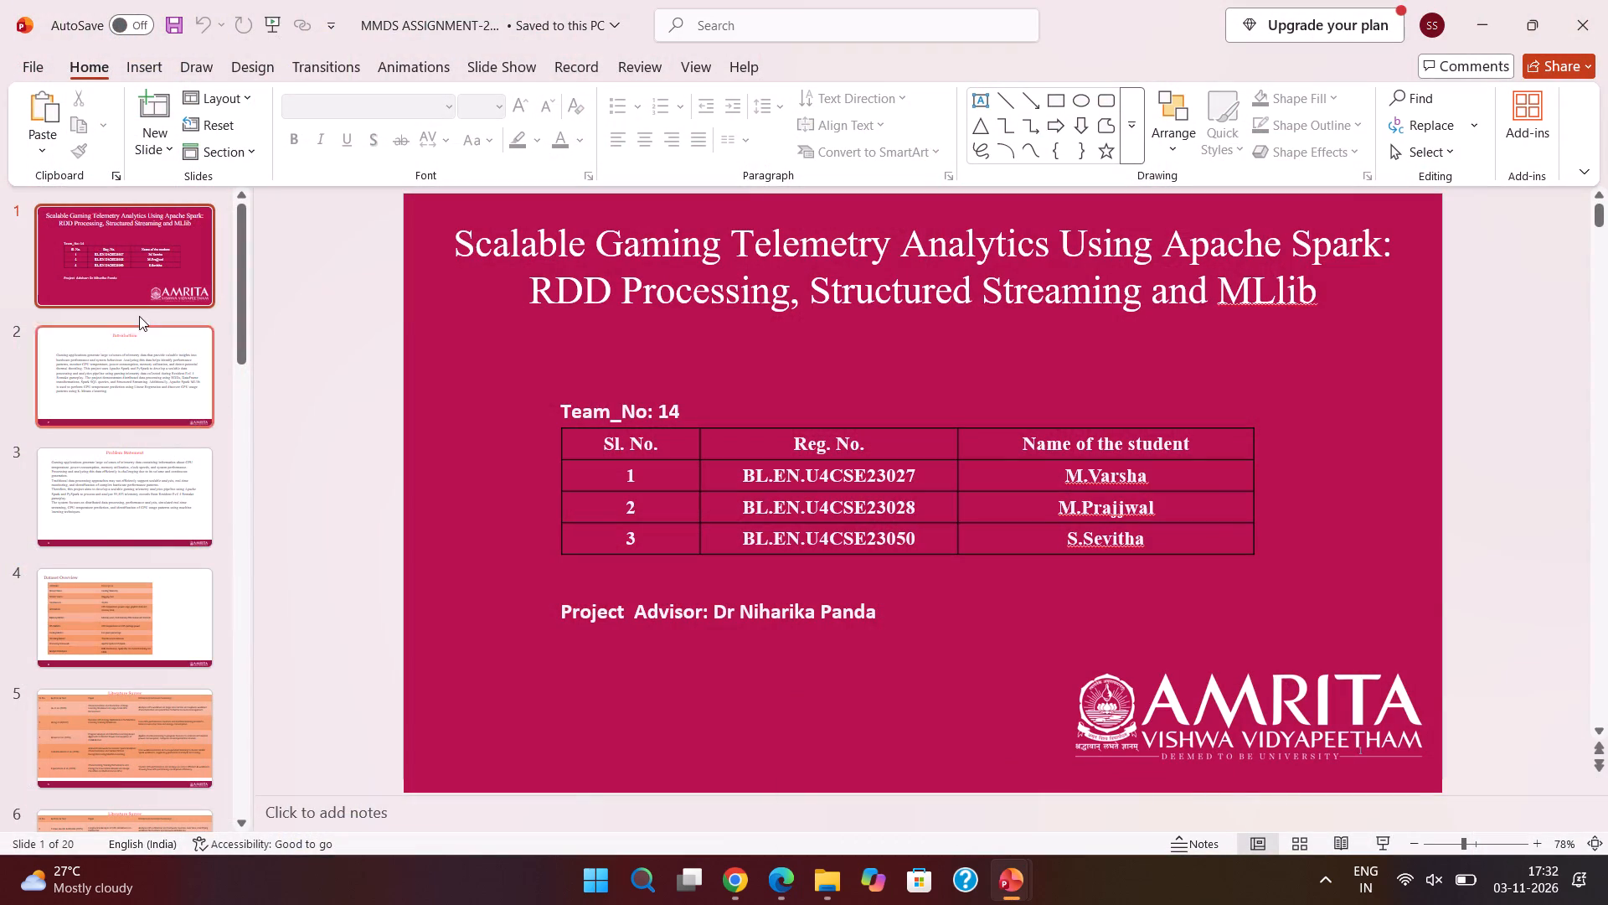
click(123, 358)
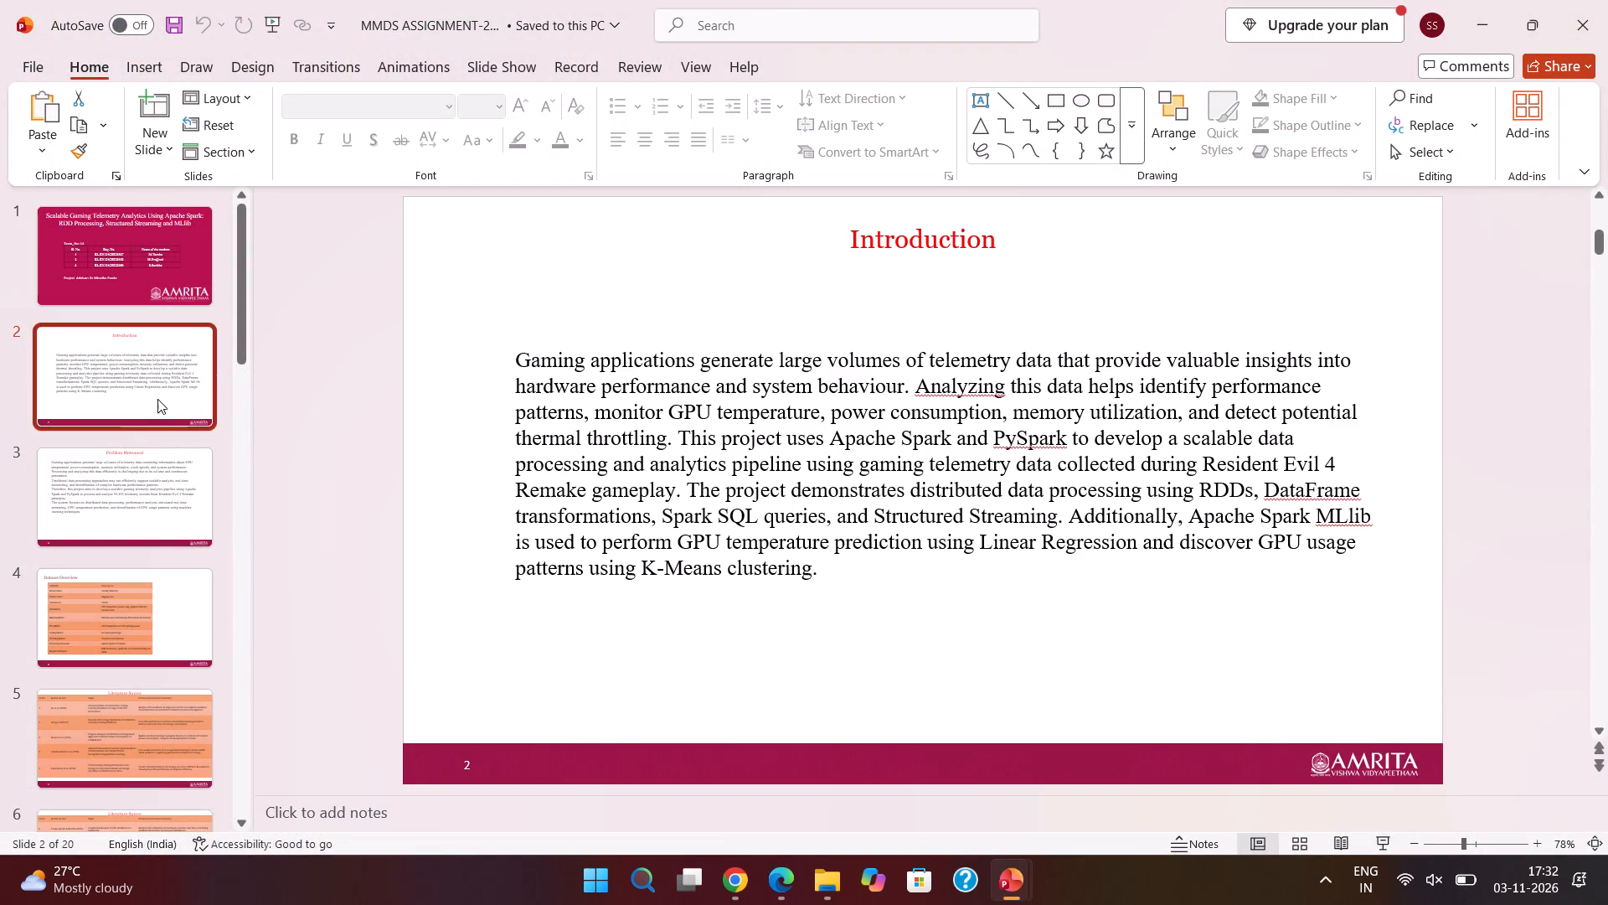
Switch to the Downloads folder window and close it, returning to the MMDS ASSIGNMENT-2 PPT presentation.
key(alt+Tab)
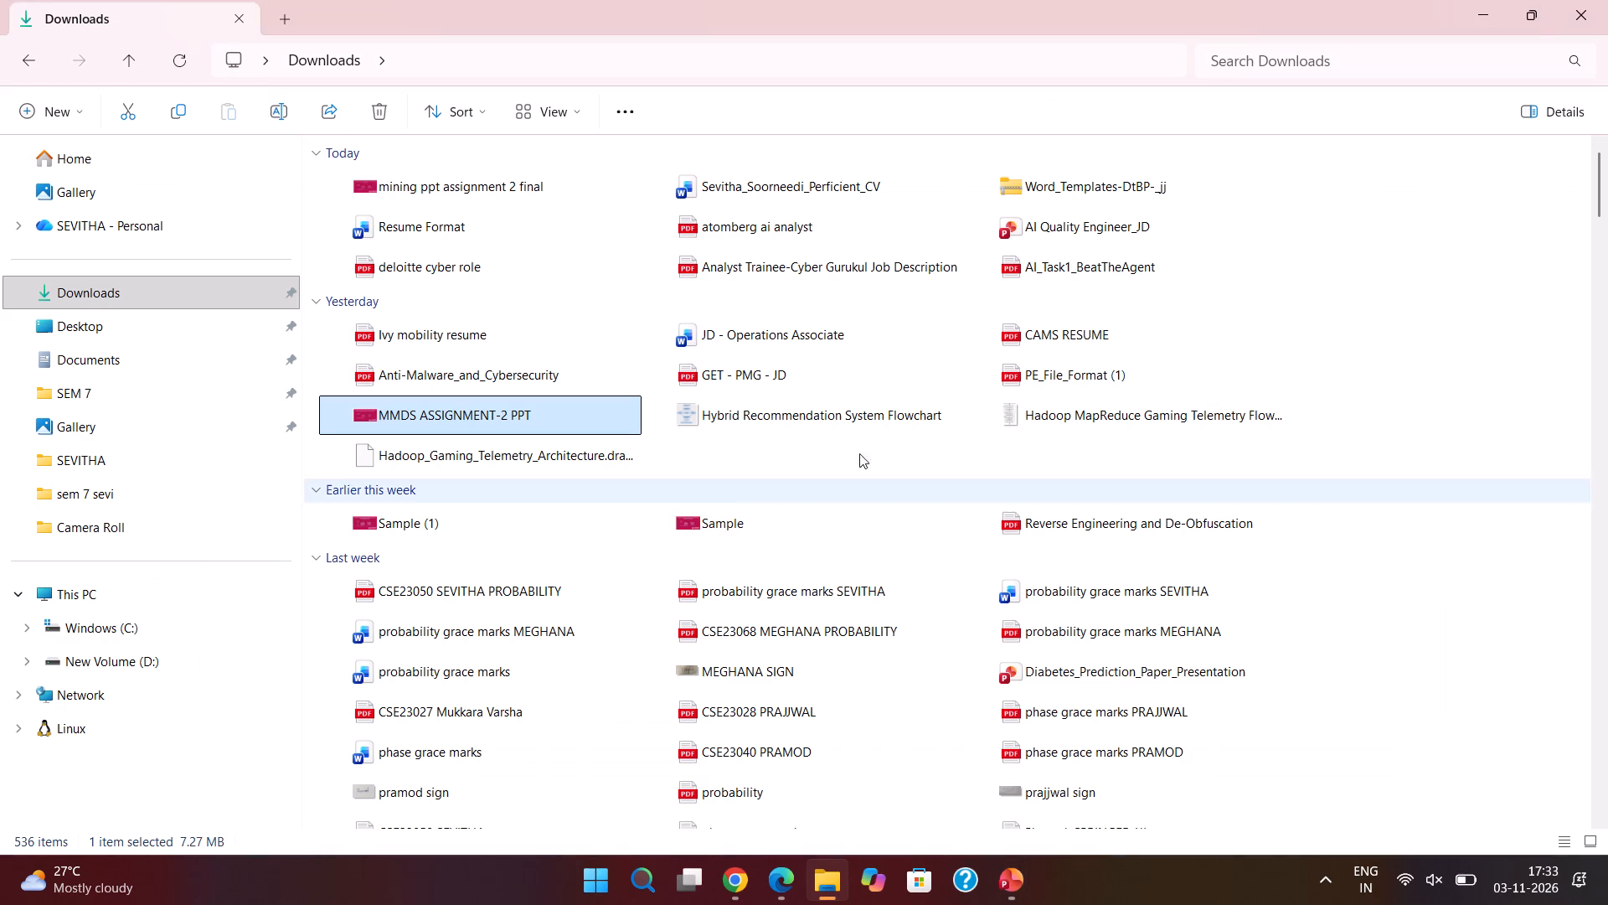
click(1567, 6)
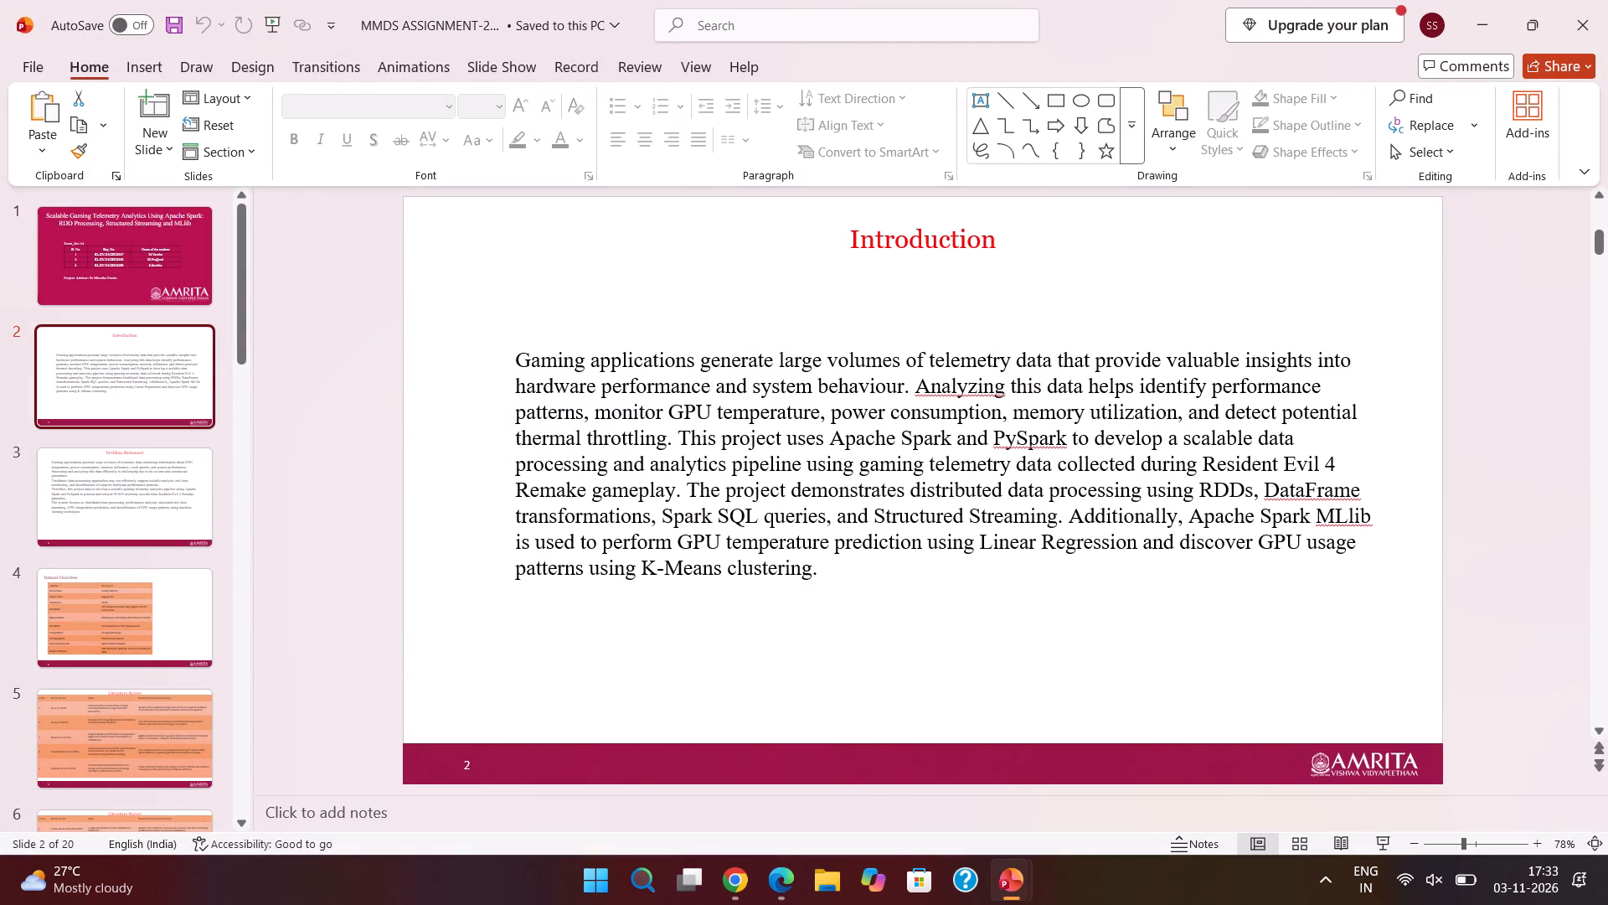
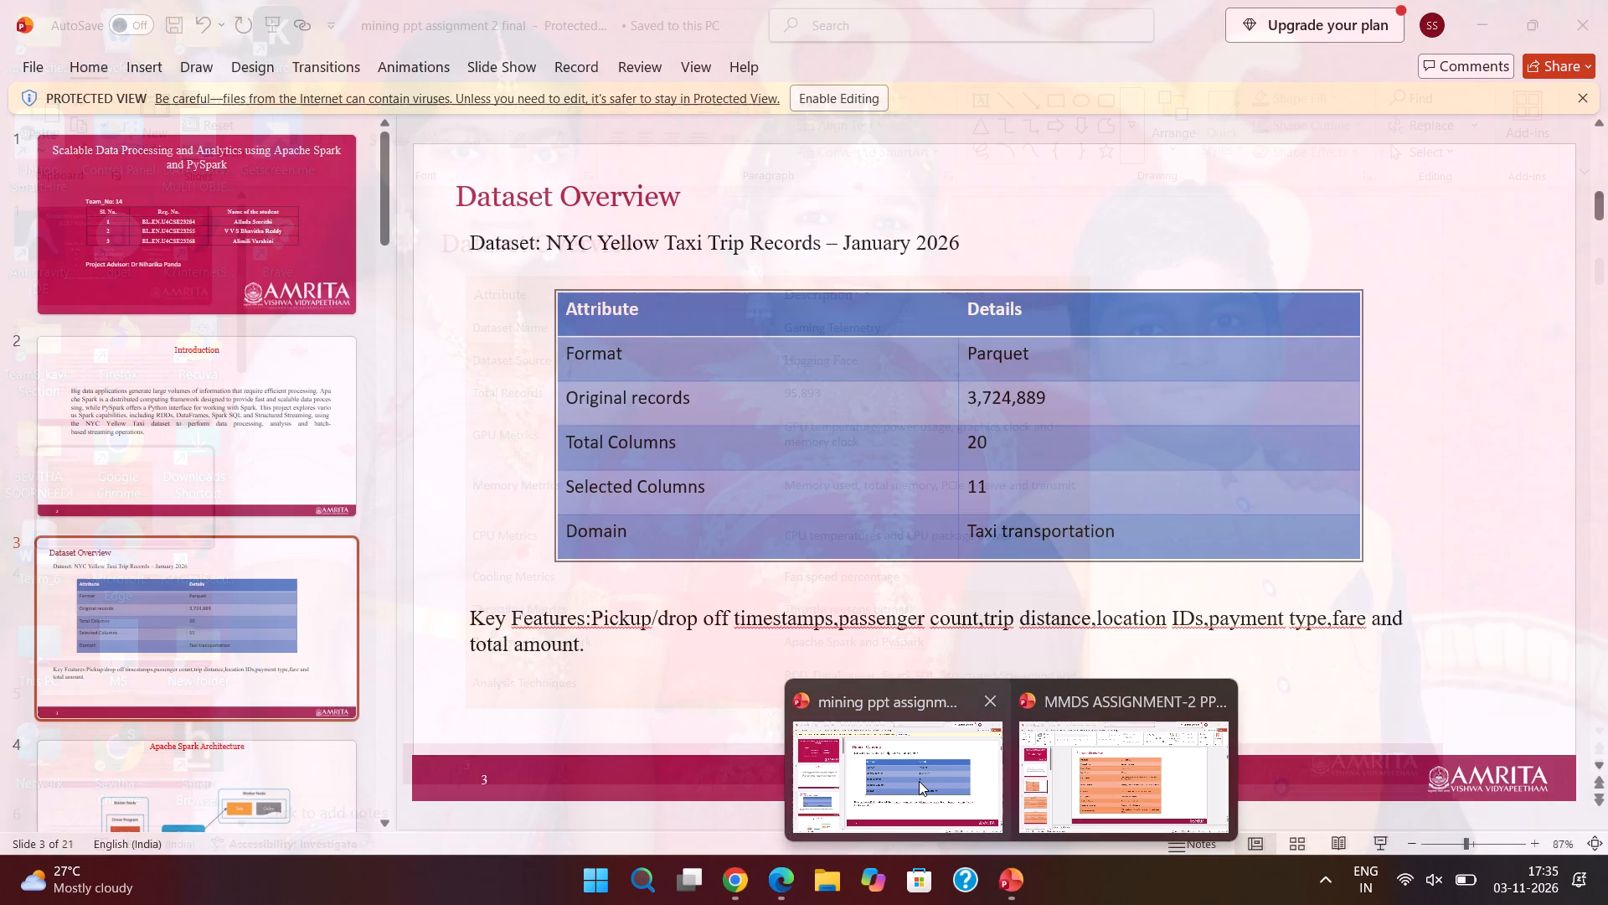
click(919, 781)
scroll(141, 533, down, 1)
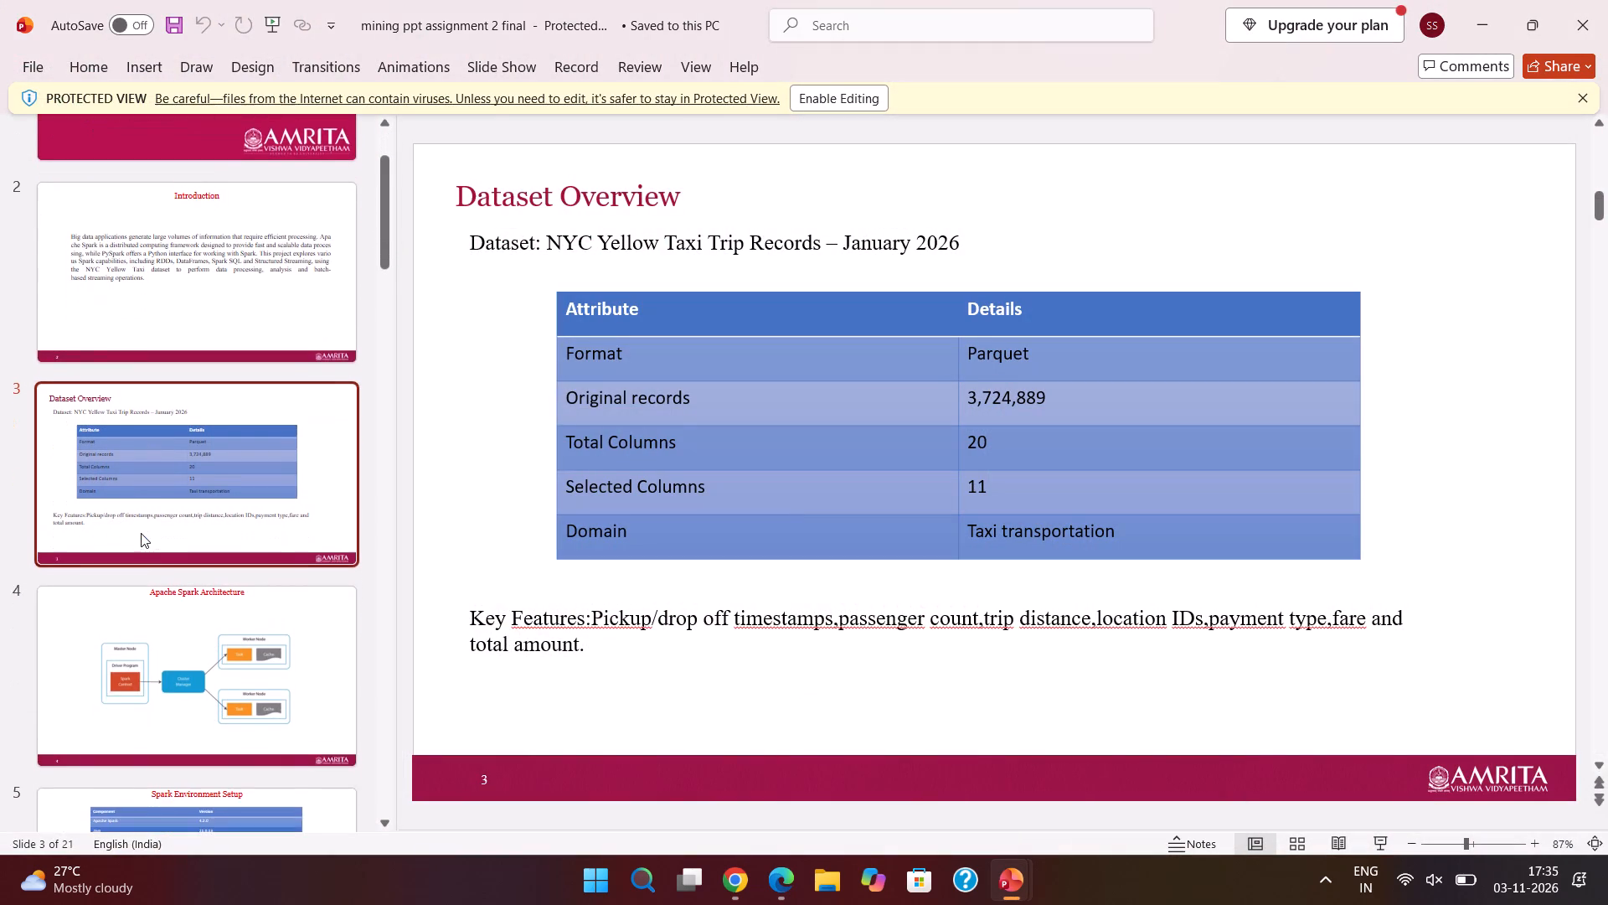
scroll(141, 533, down, 1)
click(215, 468)
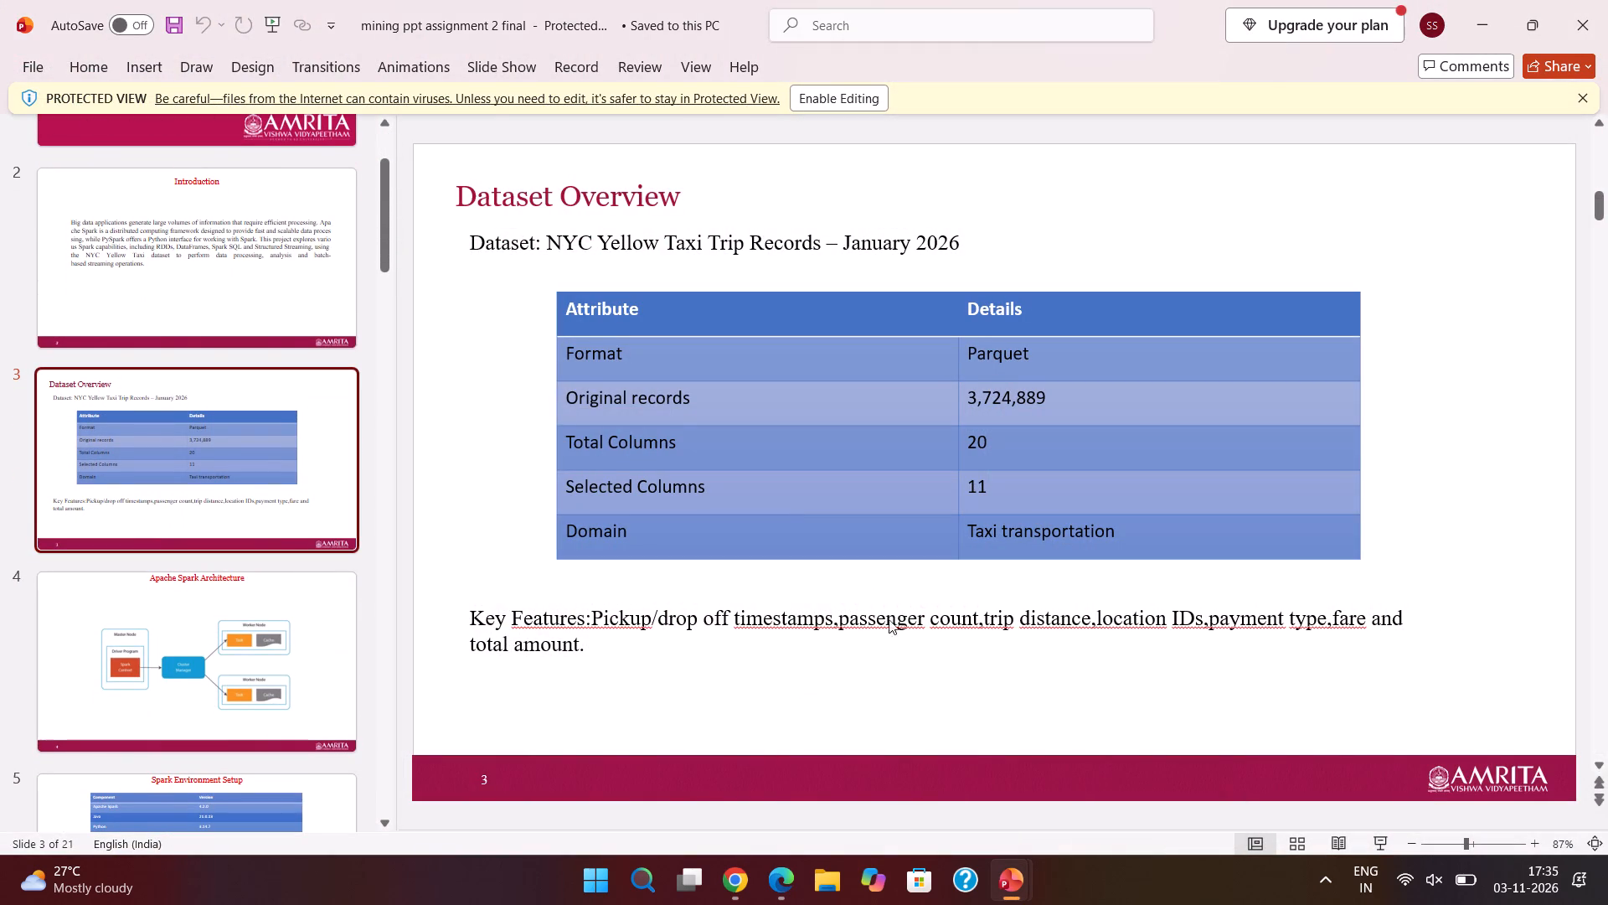
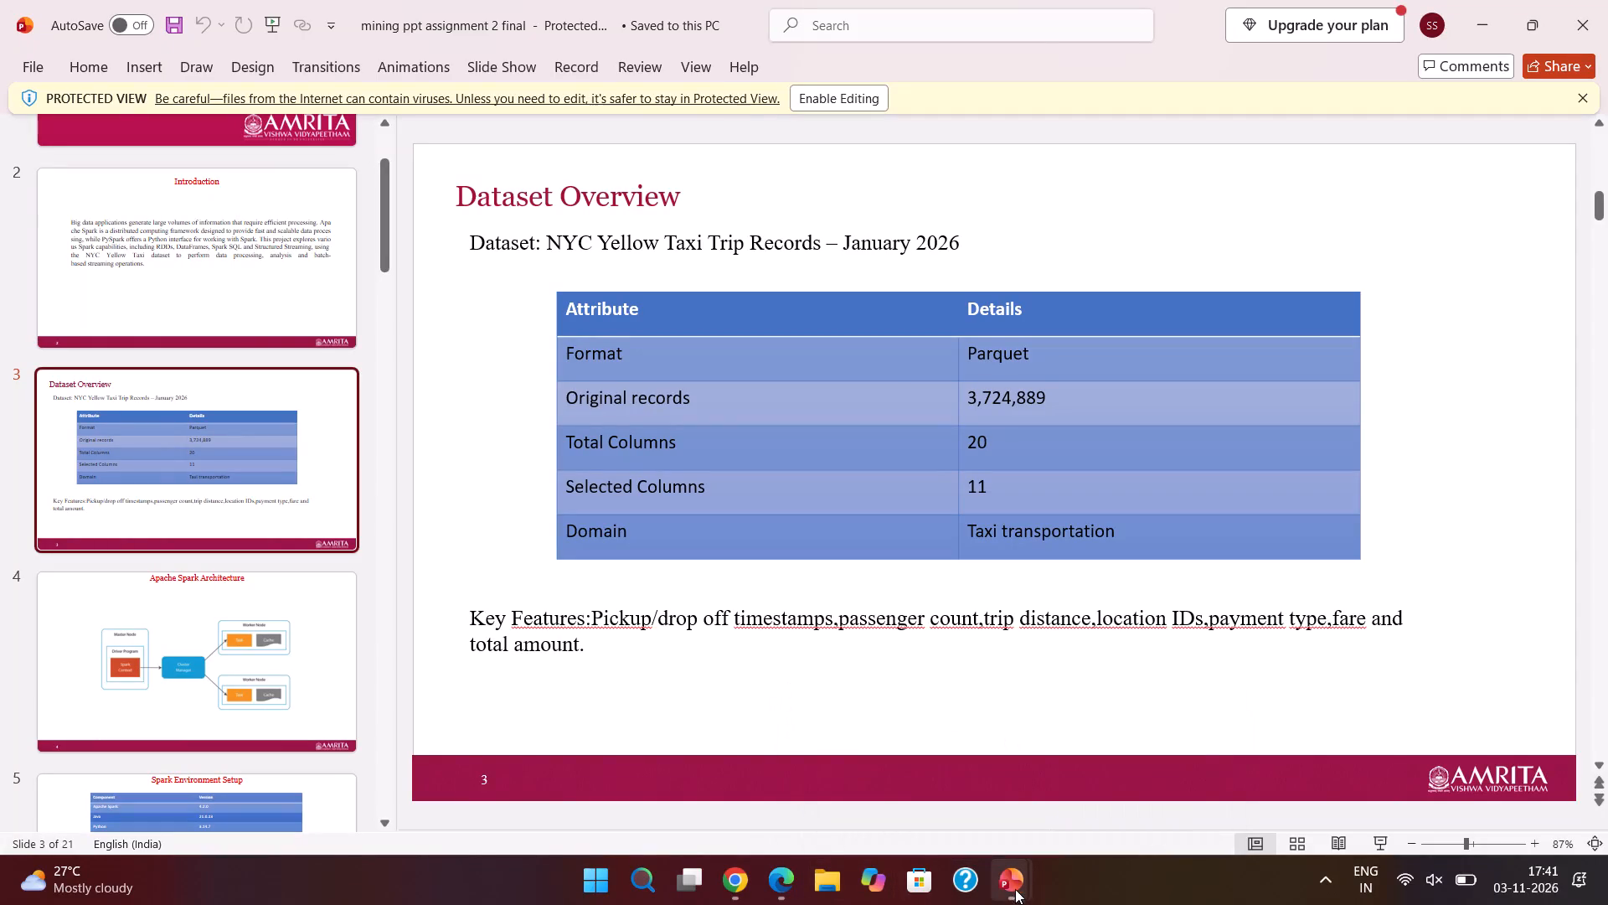
Switch to the MMDS ASSIGNMENT-2 presentation and examine the output screenshots on the Results slide, slide 16.
click(1064, 769)
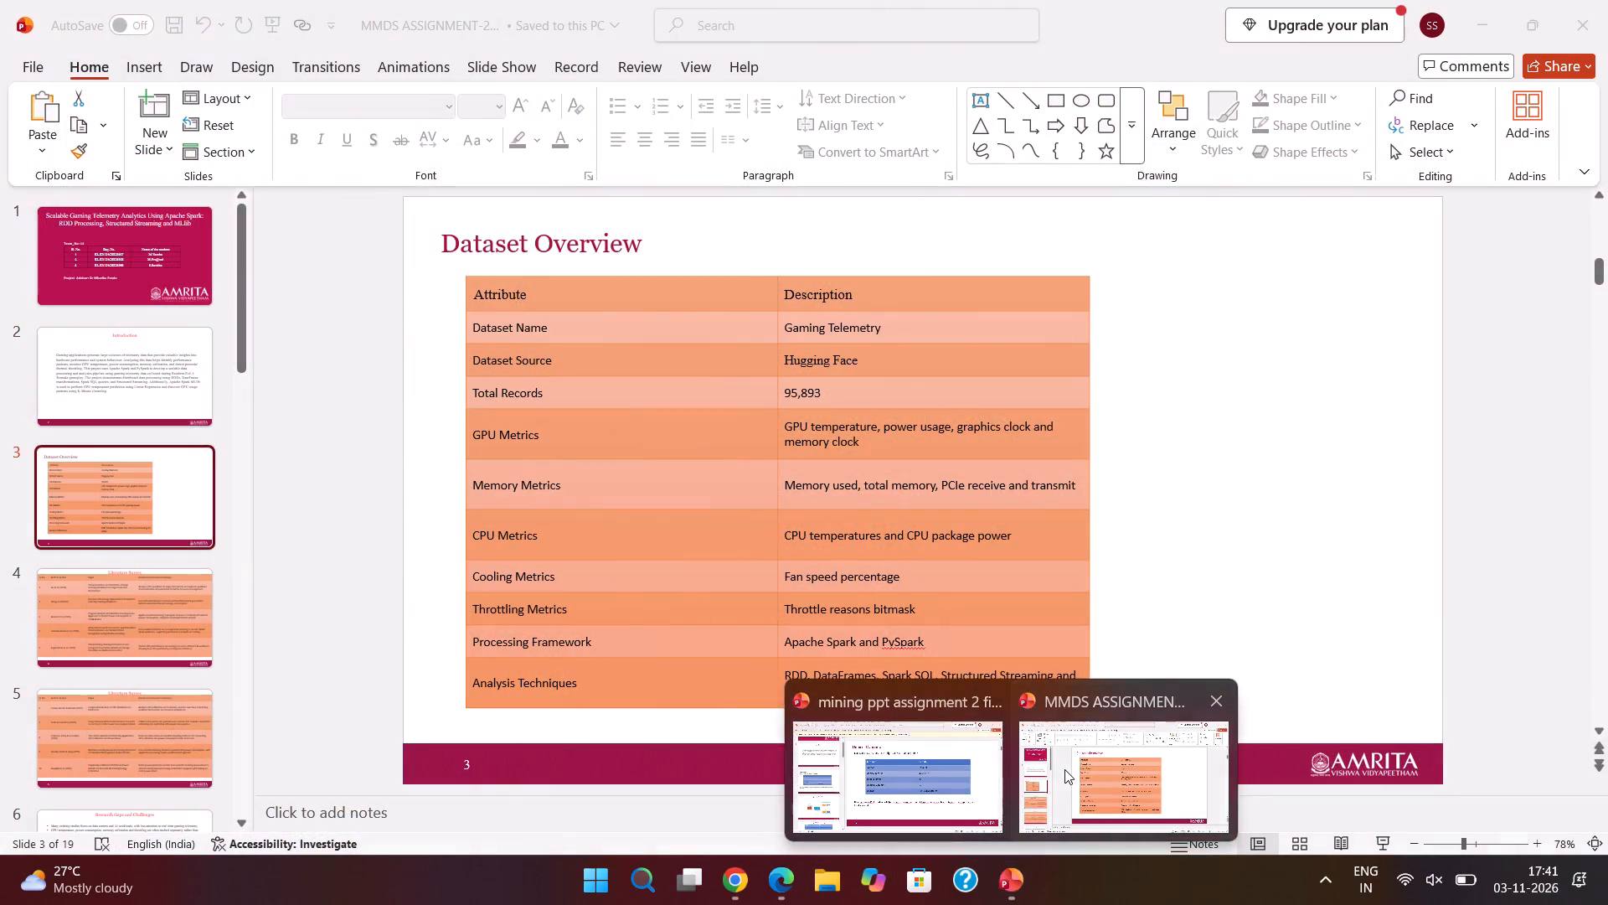
scroll(8, 591, down, 9)
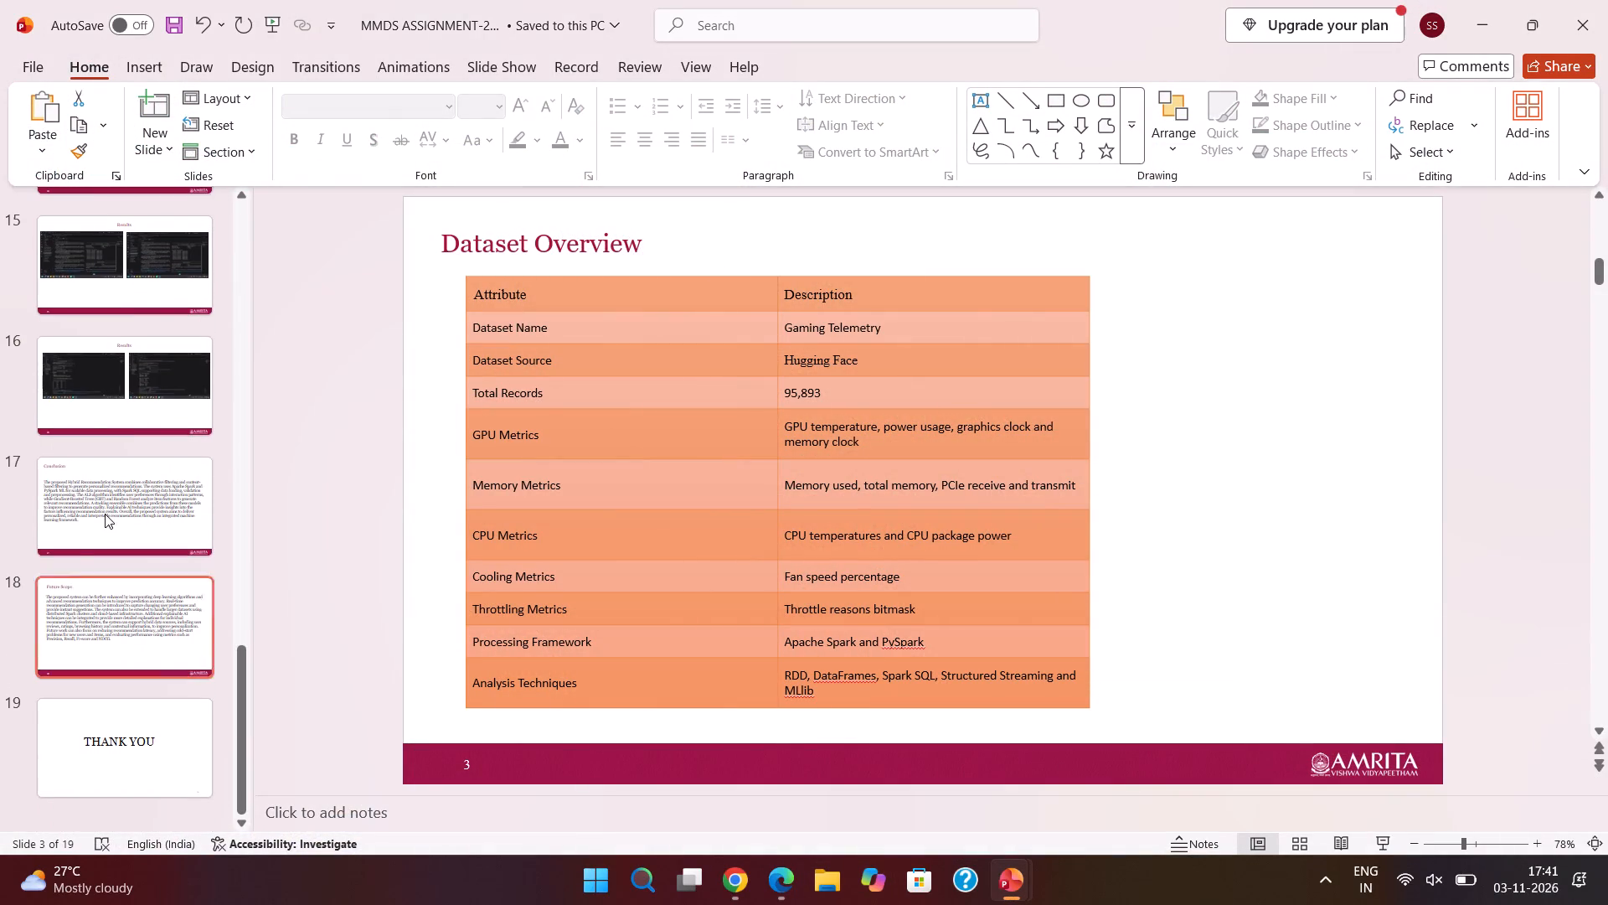
click(142, 374)
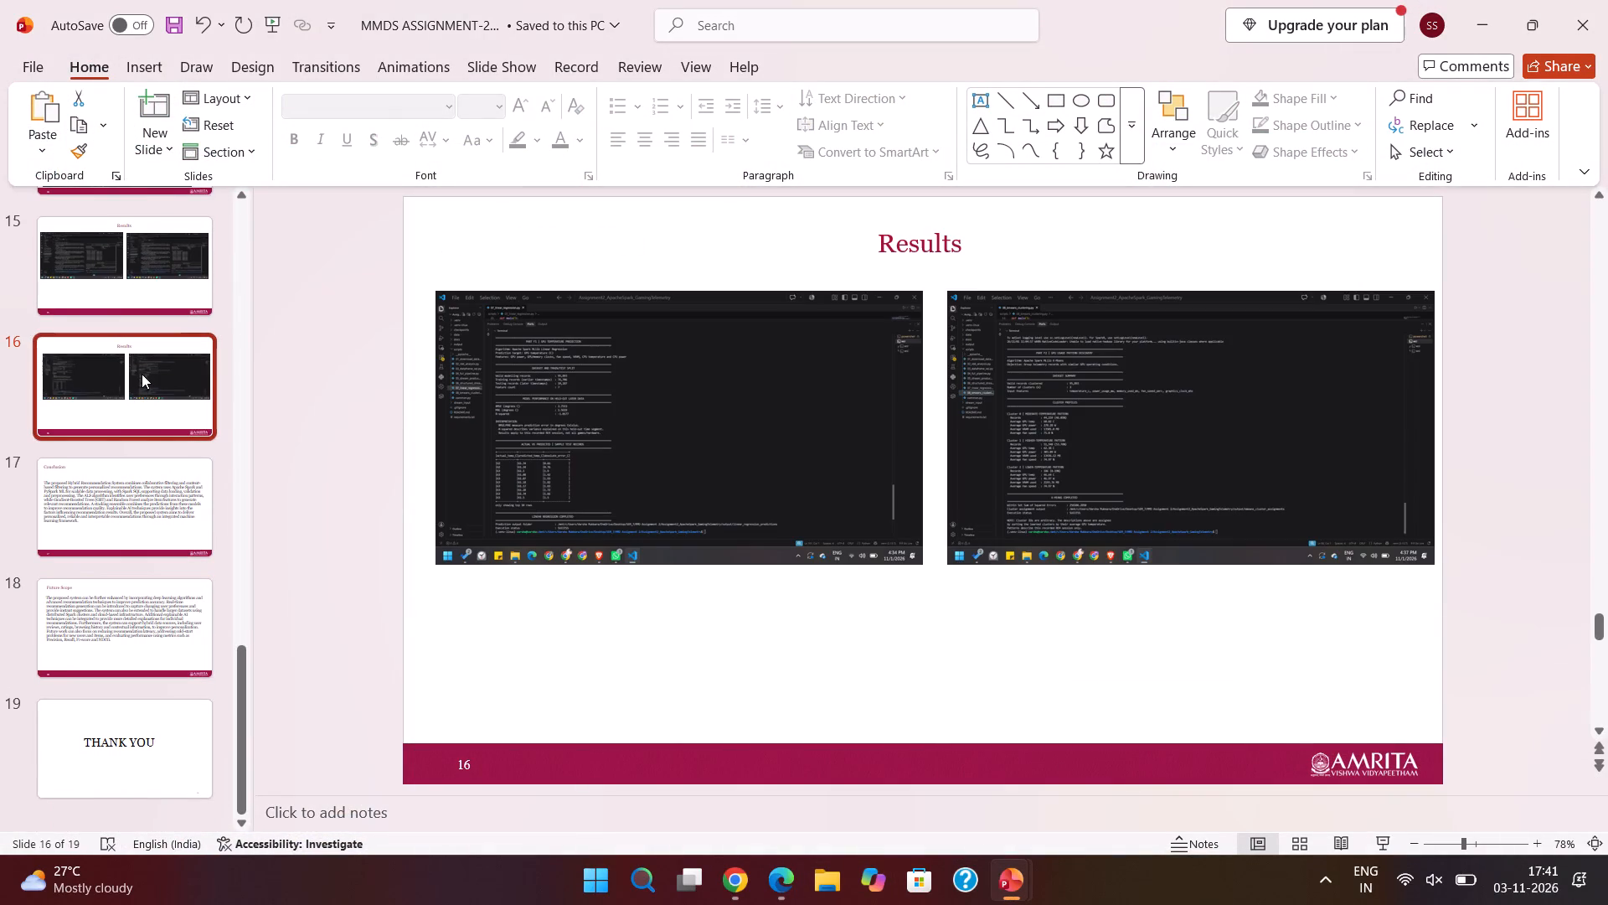
ctrl+scroll(520, 418, up, 1)
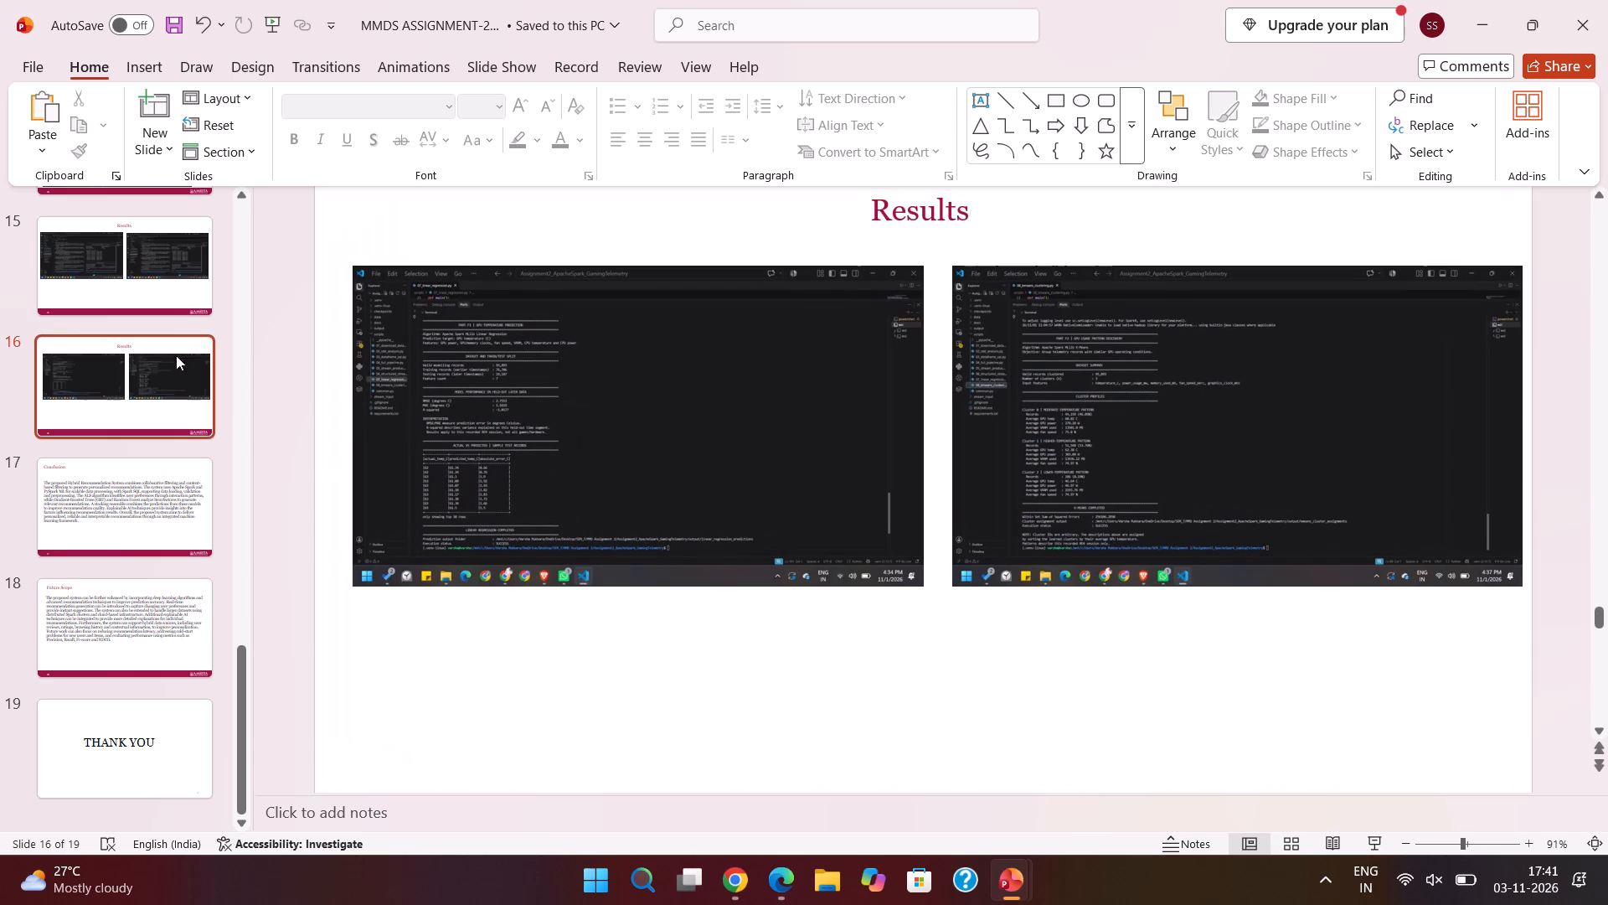
Look back through the presentation's slide thumbnails and the output screenshots on the Results slides, from slide 15 back to slide 13.
click(152, 257)
scroll(152, 257, up, 3)
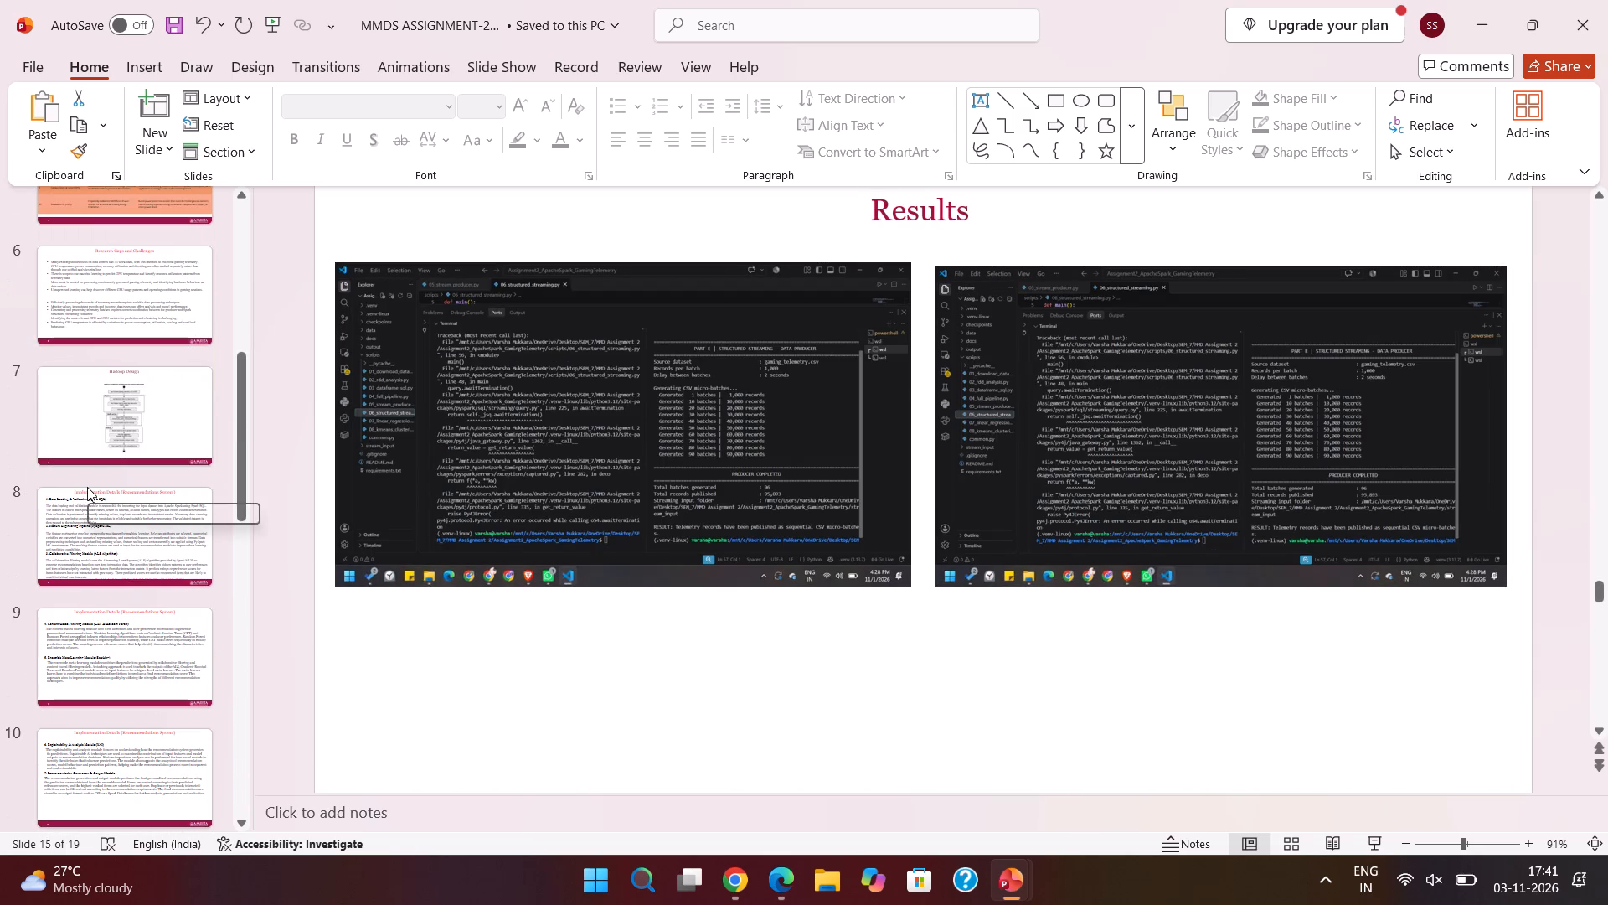
scroll(87, 487, down, 5)
scroll(87, 487, up, 1)
scroll(87, 487, down, 1)
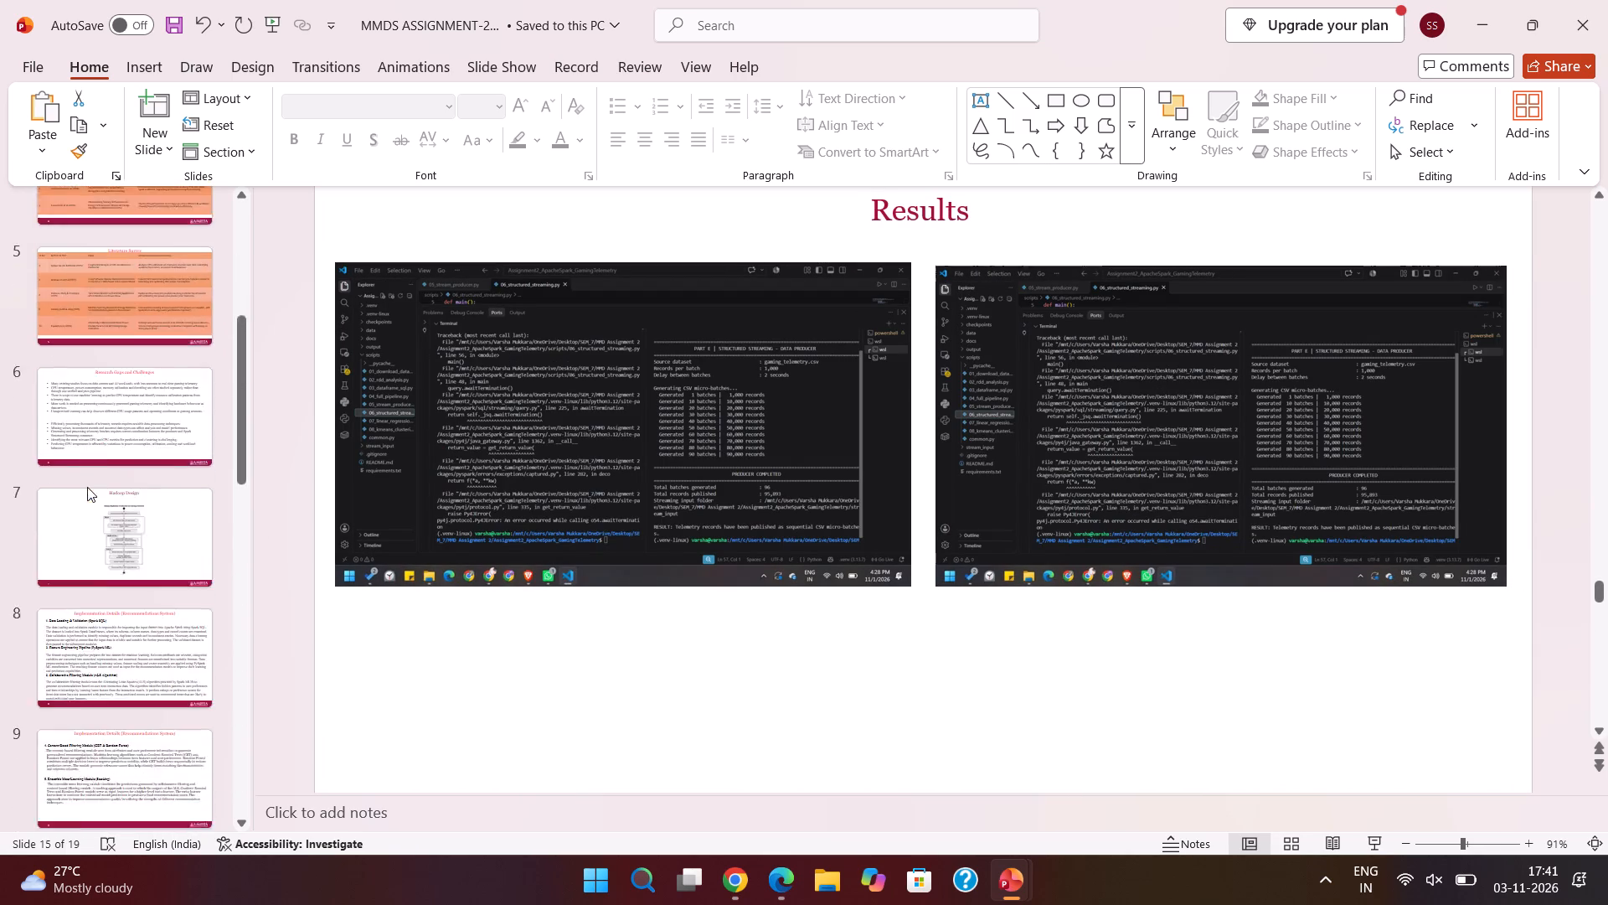
scroll(87, 487, down, 2)
click(111, 375)
key(Up)
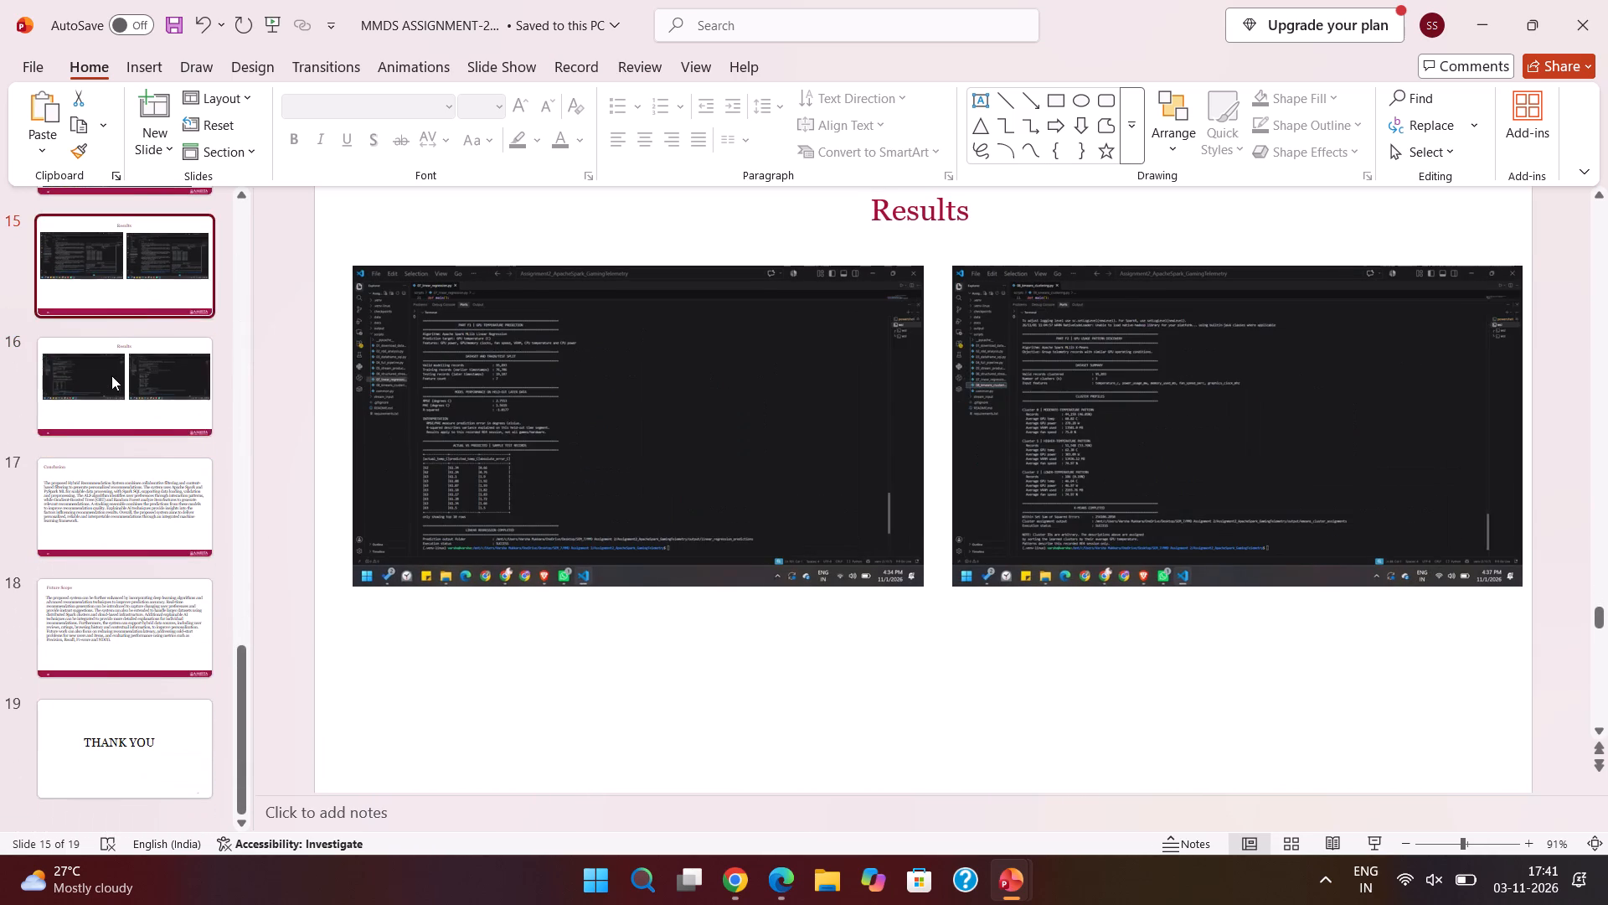
key(Up)
key(Up)
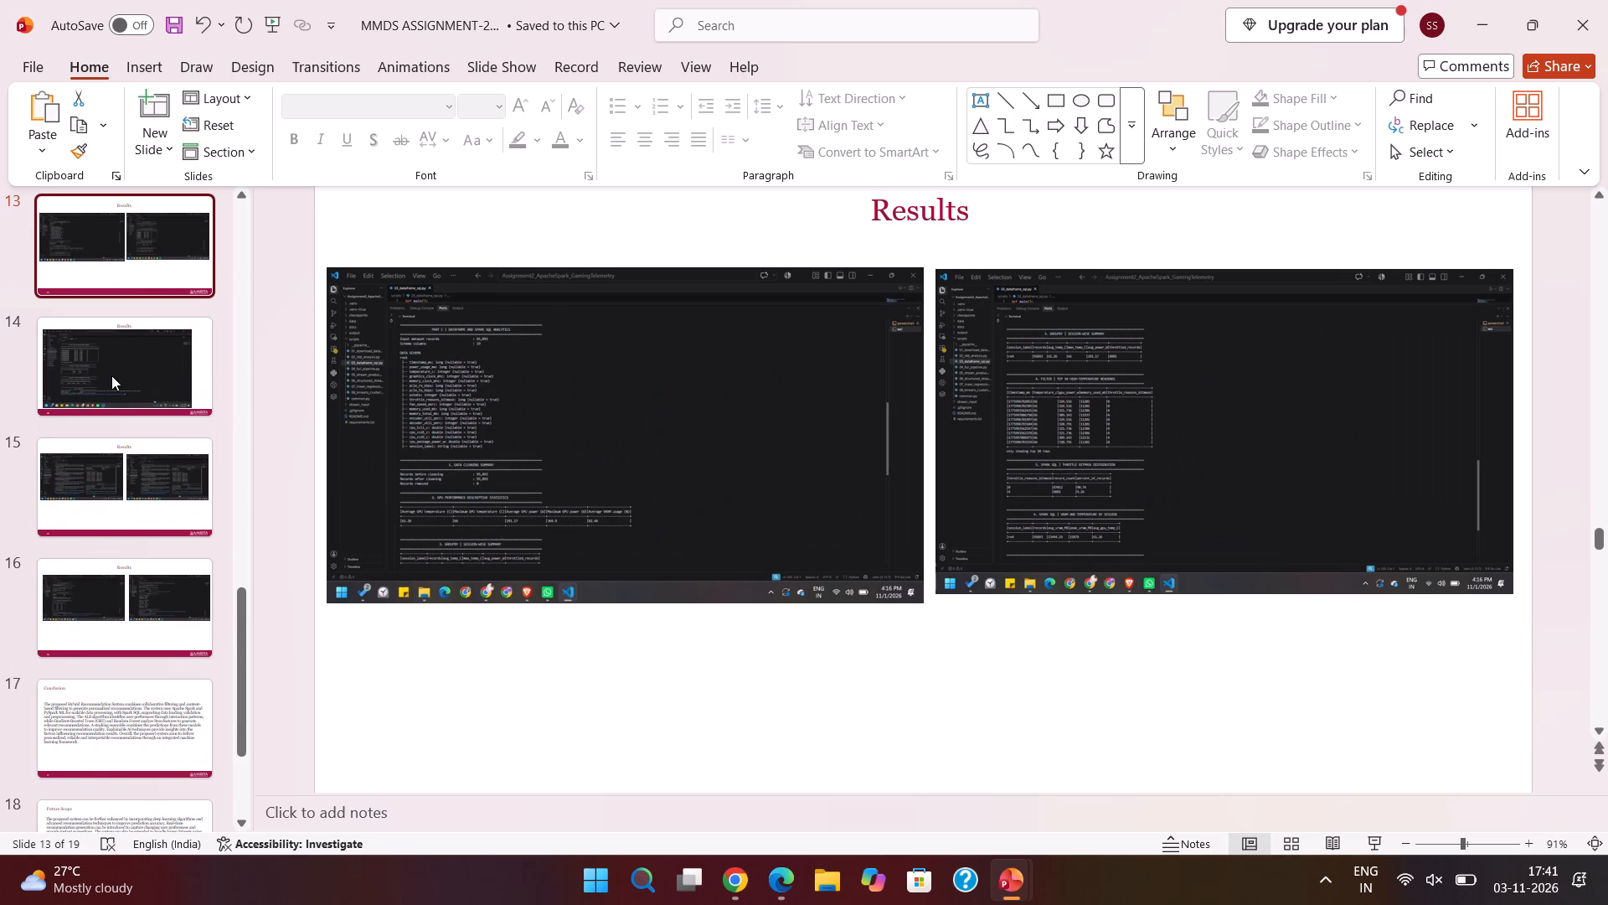
Go back to the Results slide 12 and examine its Apache Spark RDD analysis output screenshot up close.
click(139, 252)
key(Up)
key(Up)
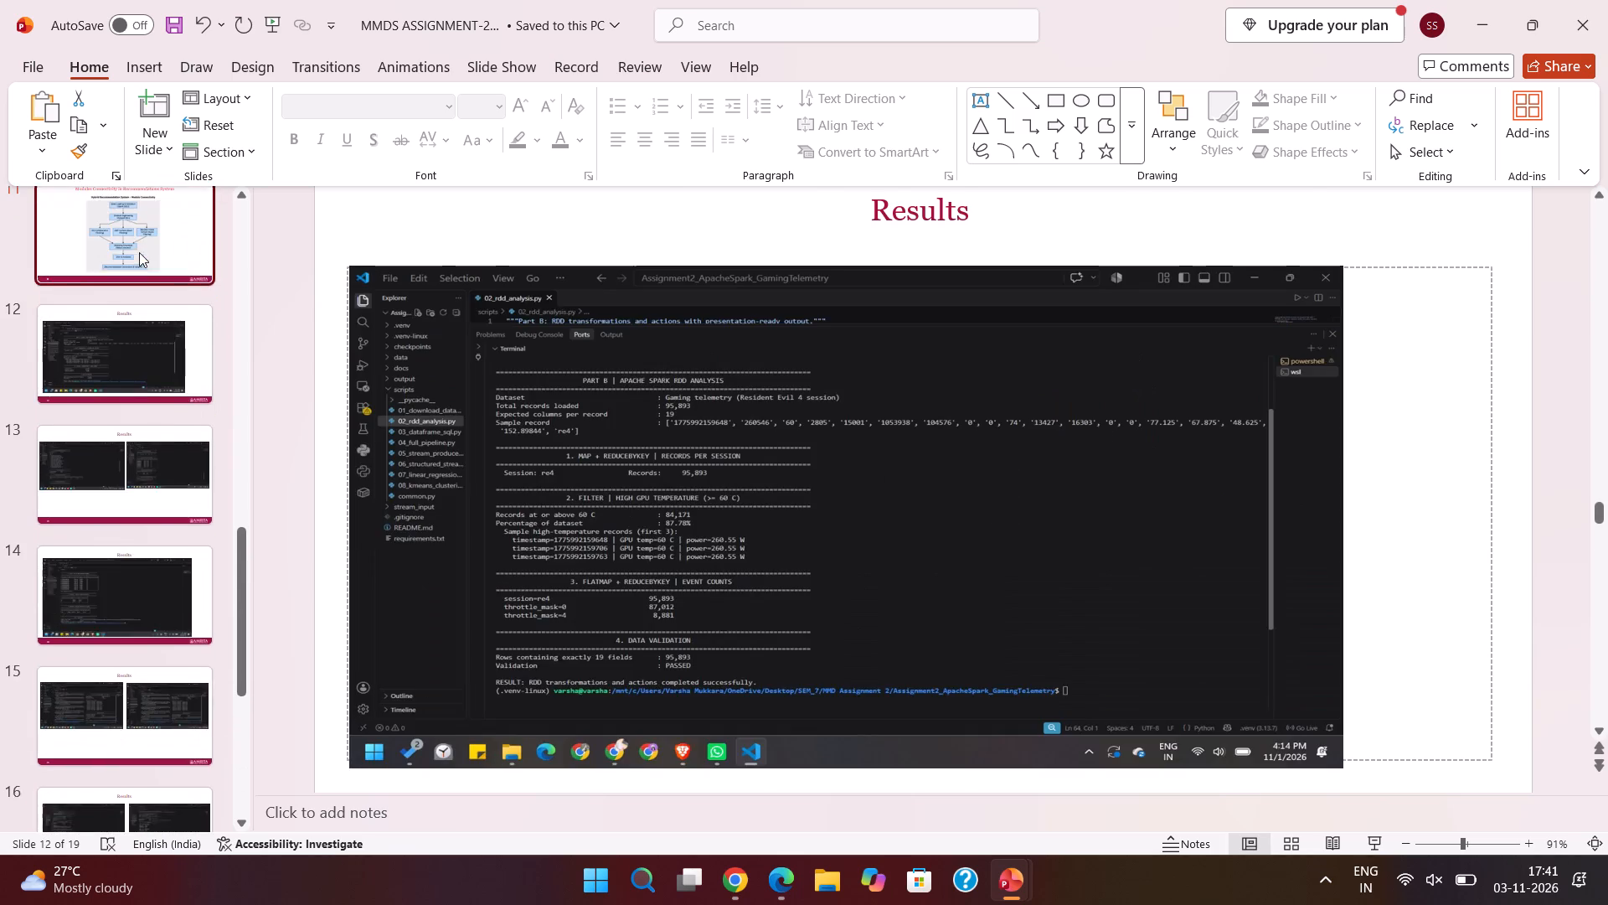
key(Up)
key(Down)
key(Down)
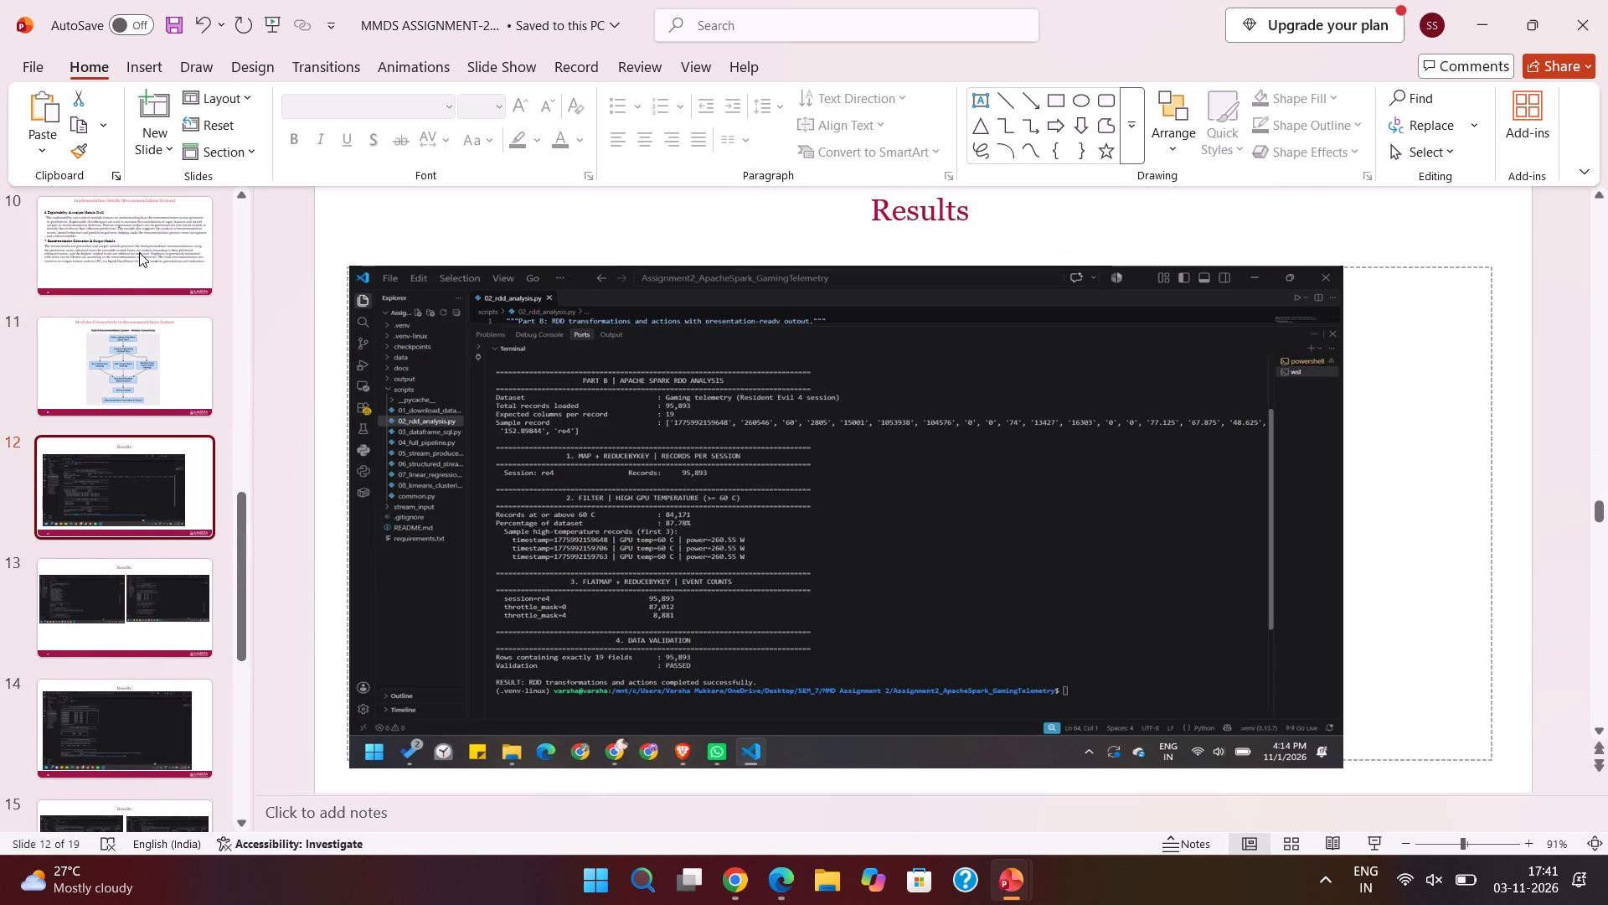
scroll(574, 468, down, 1)
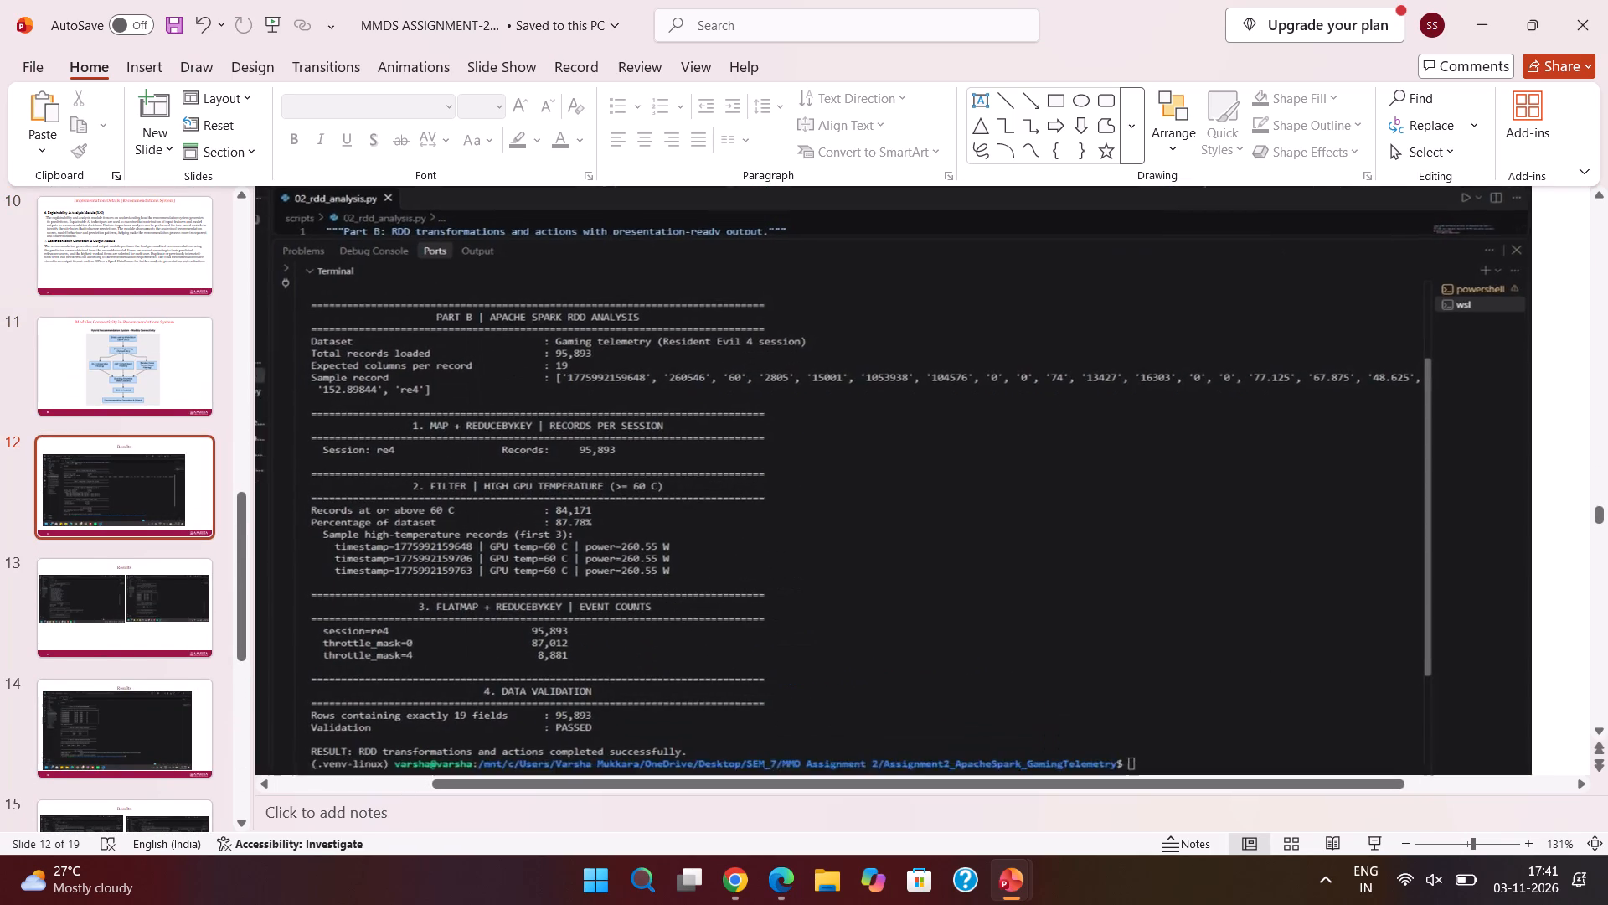